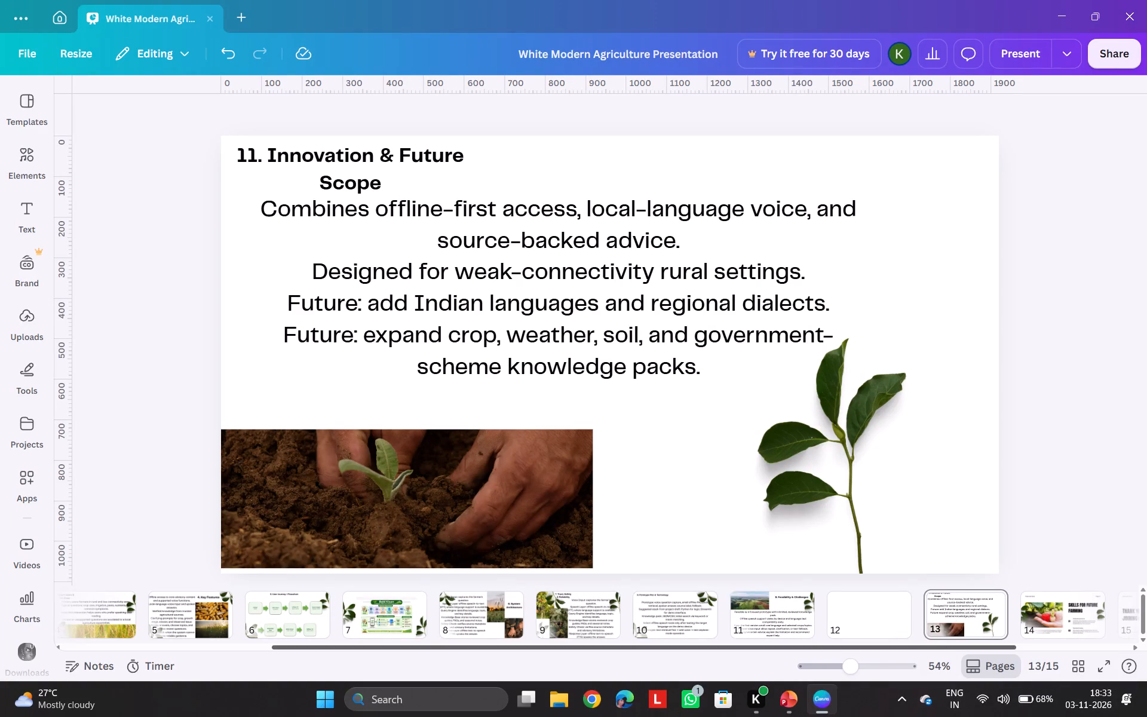
Review the slides on pages 11 to 13 of the agriculture presentation.
{"action": "left_click", "coordinate": [770, 612]}
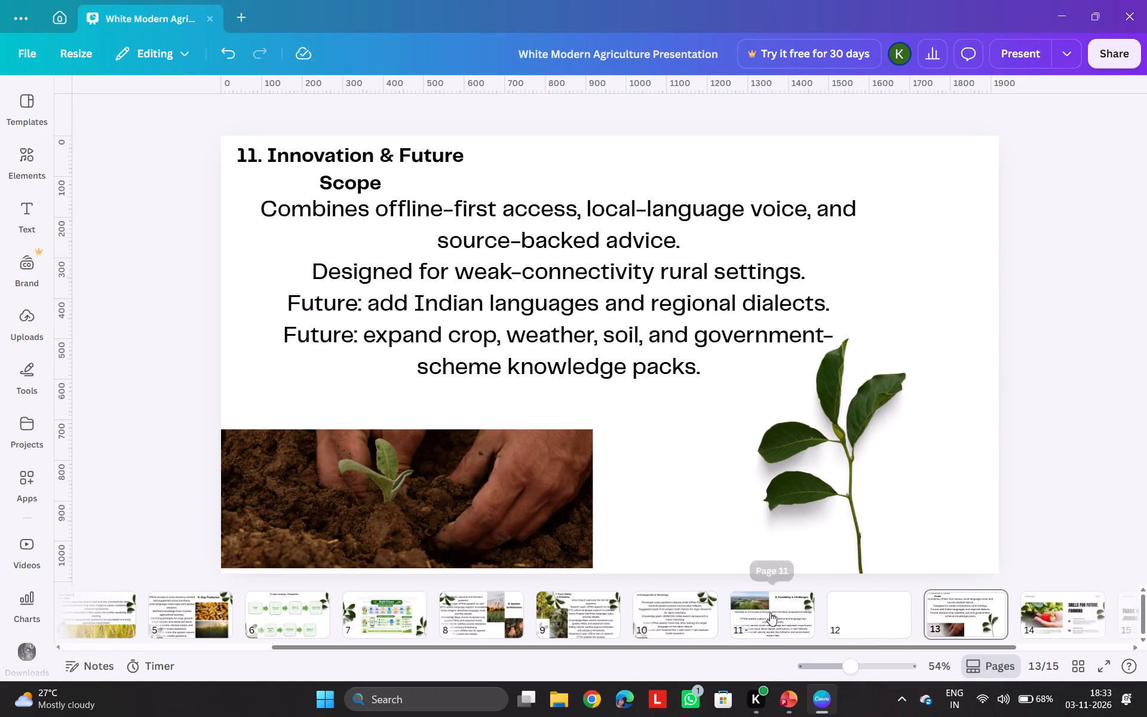
{"action": "left_click", "coordinate": [861, 609]}
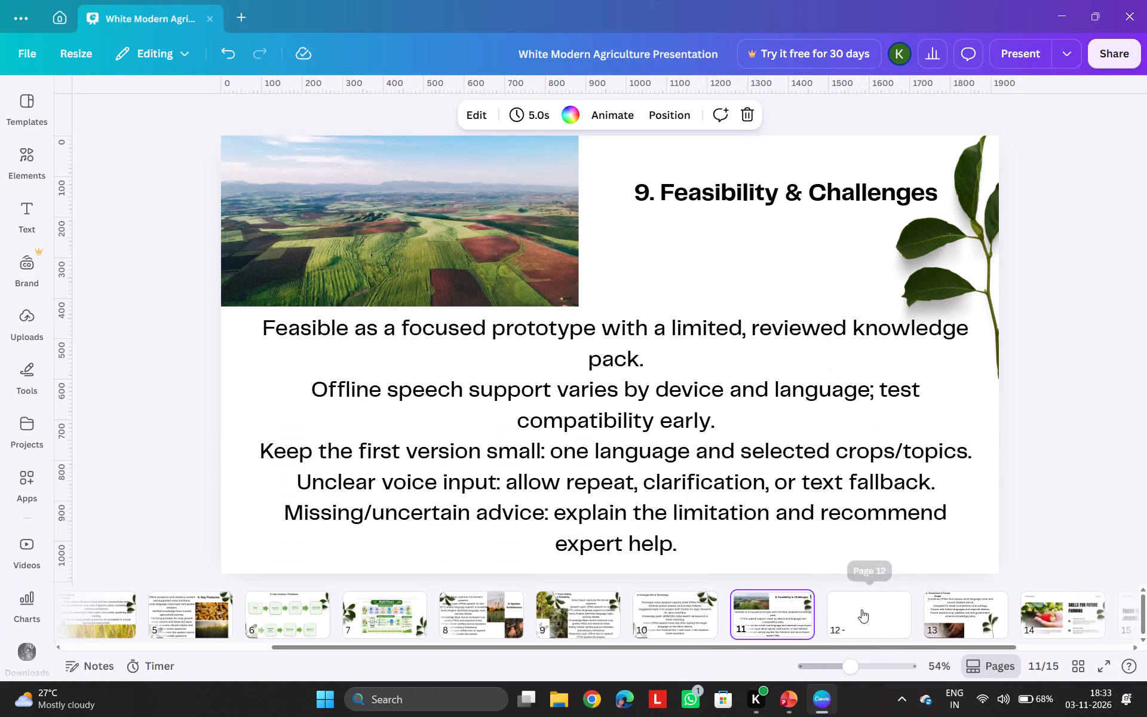
{"action": "left_click", "coordinate": [947, 605]}
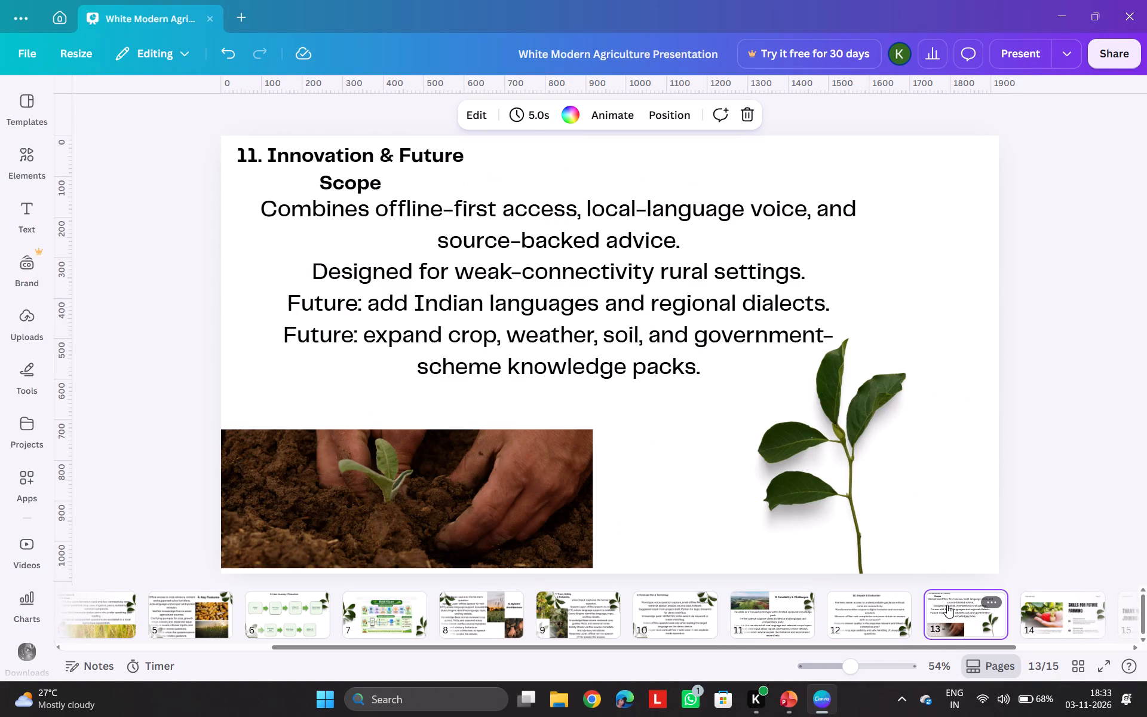
{"action": "left_click", "coordinate": [844, 605]}
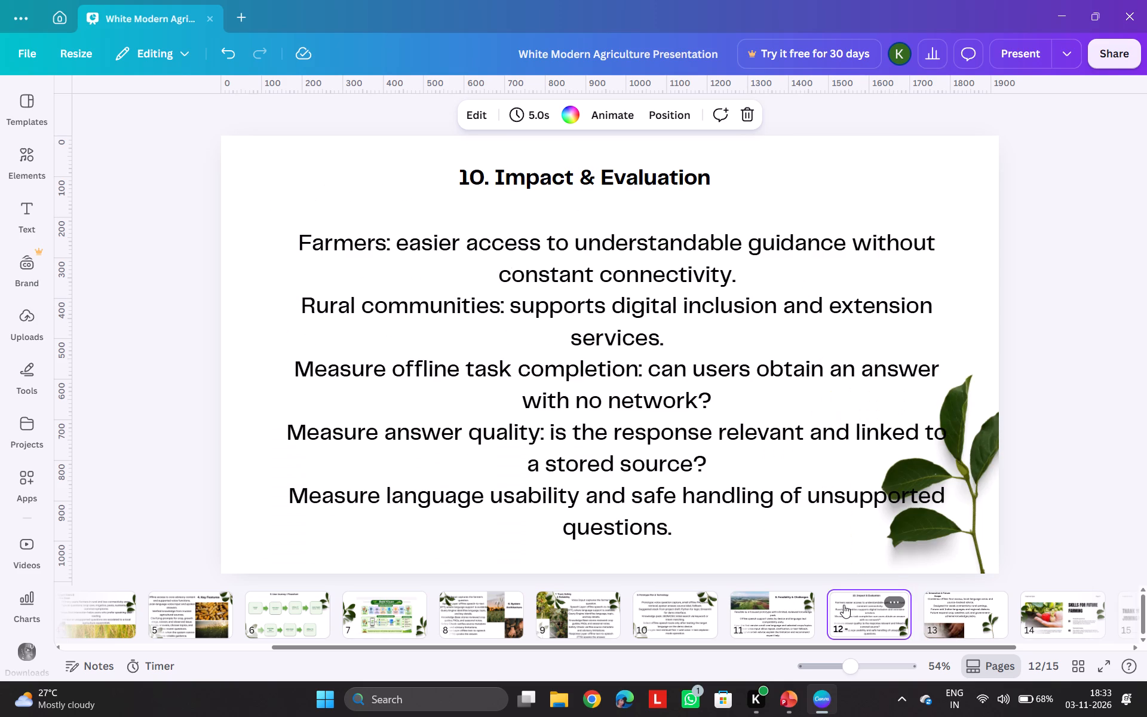
{"action": "left_click", "coordinate": [962, 596]}
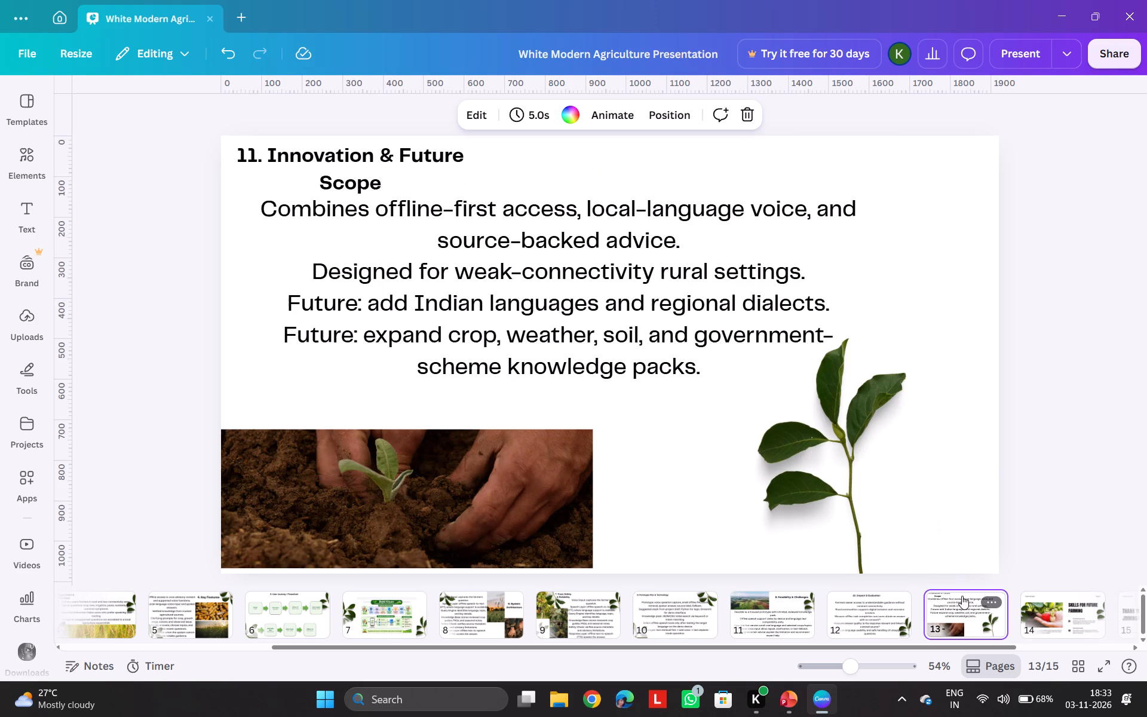
On page 14, delete the "Skills for Future Farming" heading, the Practical Experience and Technical Literacy texts, and the 01 and 02 numbers.
{"action": "left_click", "coordinate": [1063, 601]}
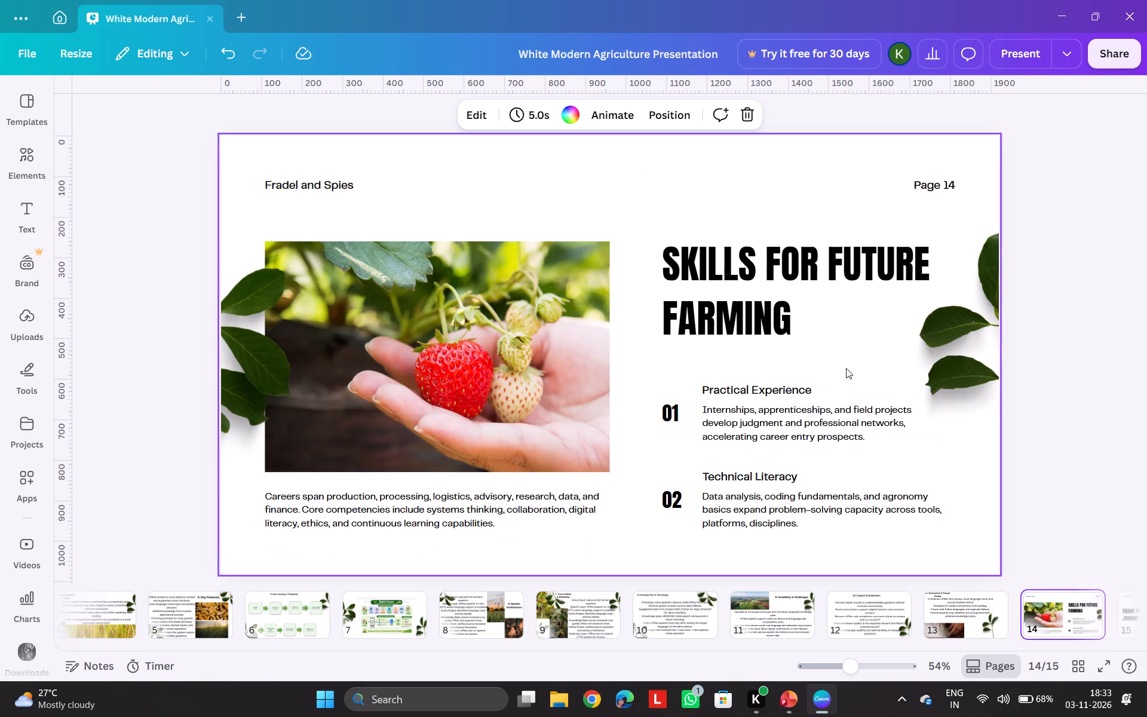
{"action": "left_click", "coordinate": [791, 307]}
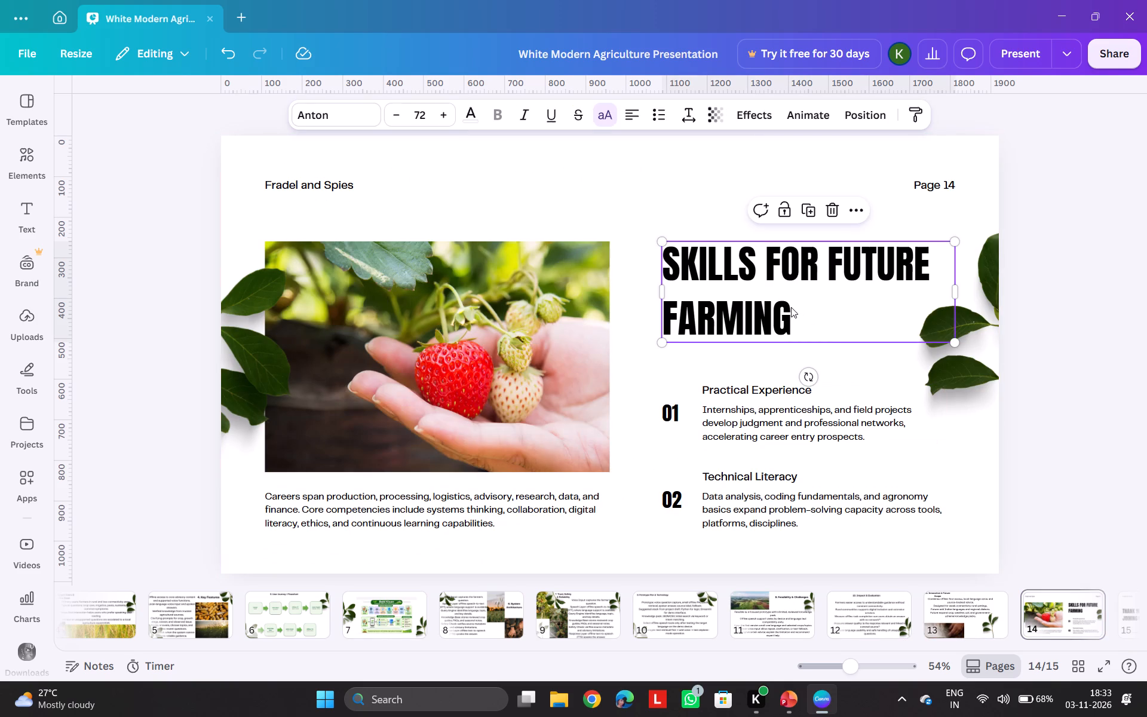
{"action": "key", "text": "Delete"}
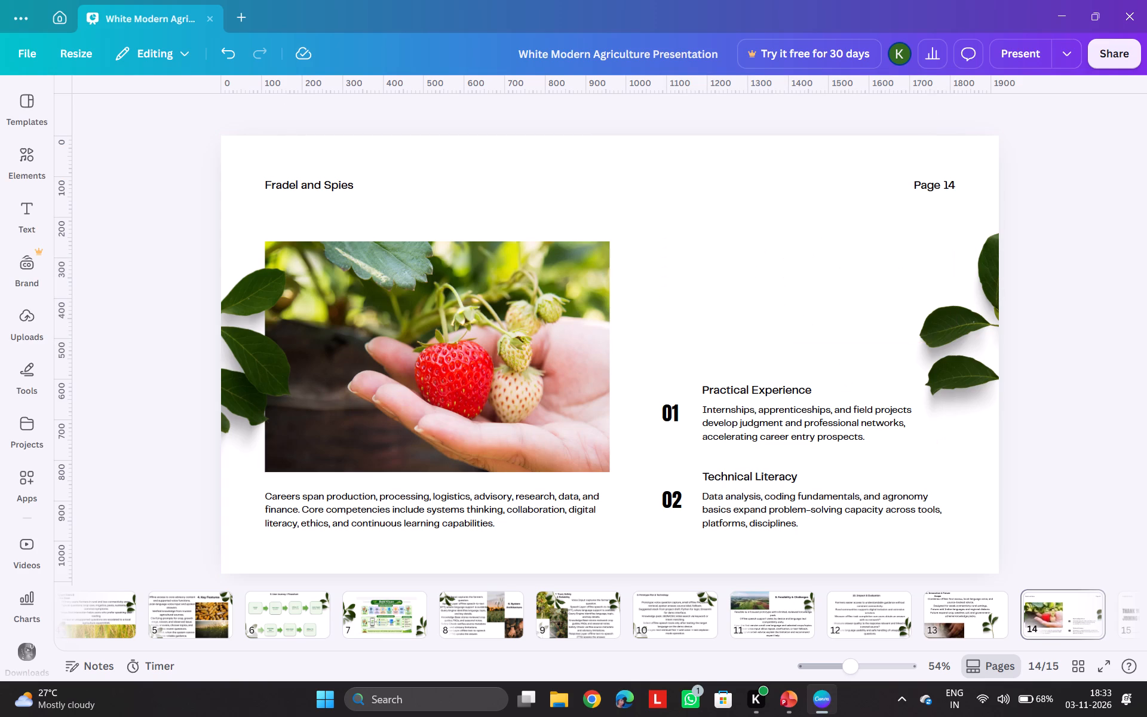
{"action": "left_click", "coordinate": [747, 418]}
{"action": "key", "text": "Delete"}
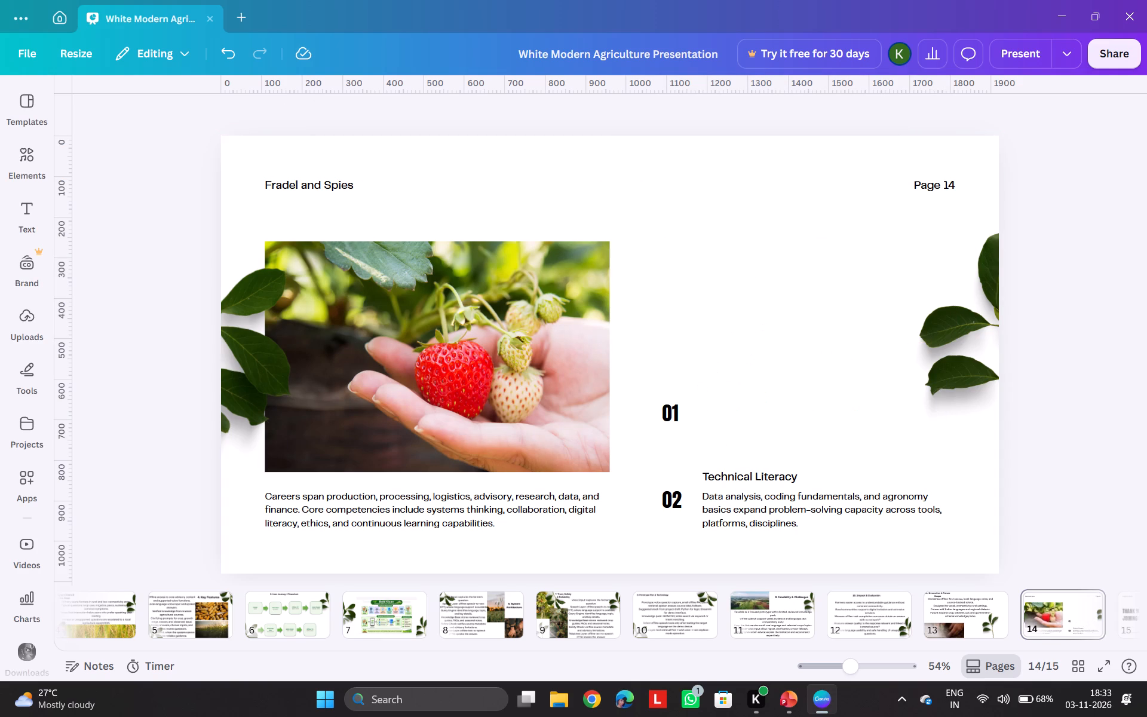
{"action": "left_click", "coordinate": [735, 510]}
{"action": "key", "text": "Delete"}
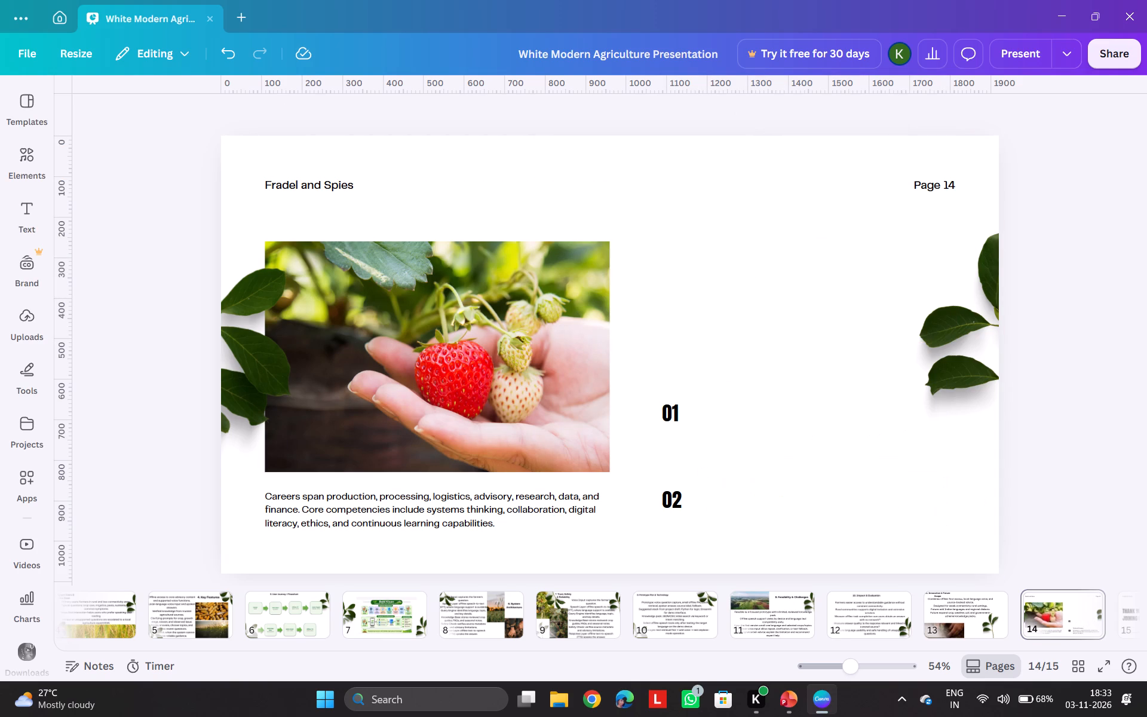
{"action": "left_click", "coordinate": [663, 412]}
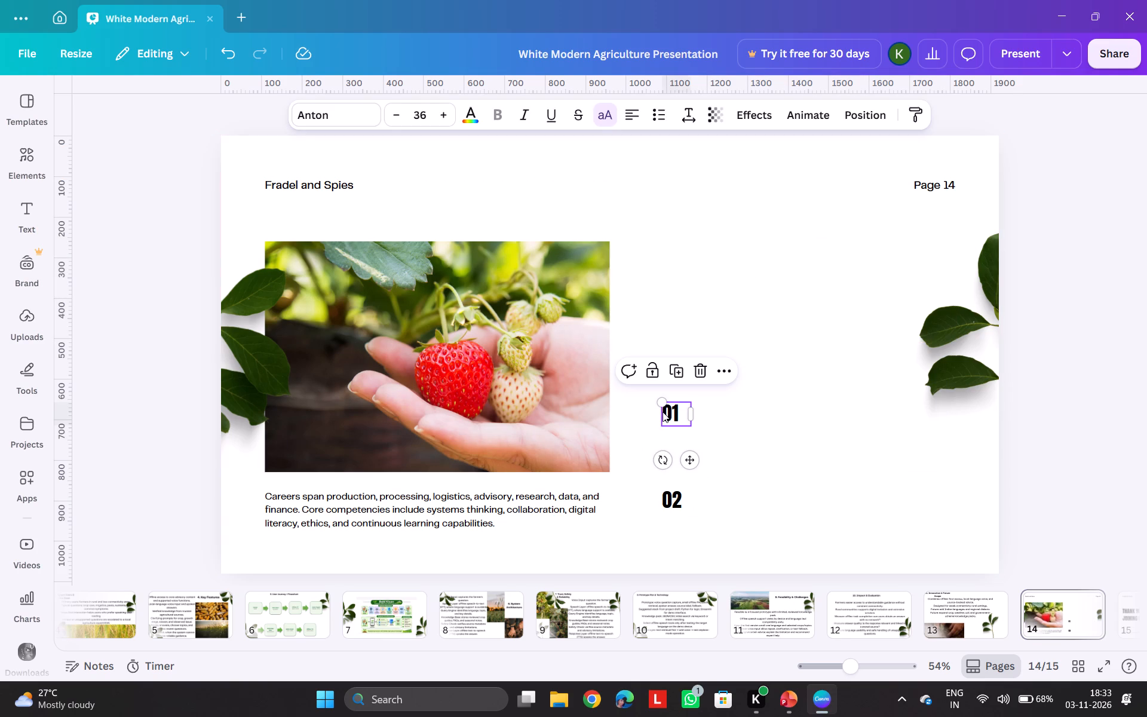
{"action": "key", "text": "Delete"}
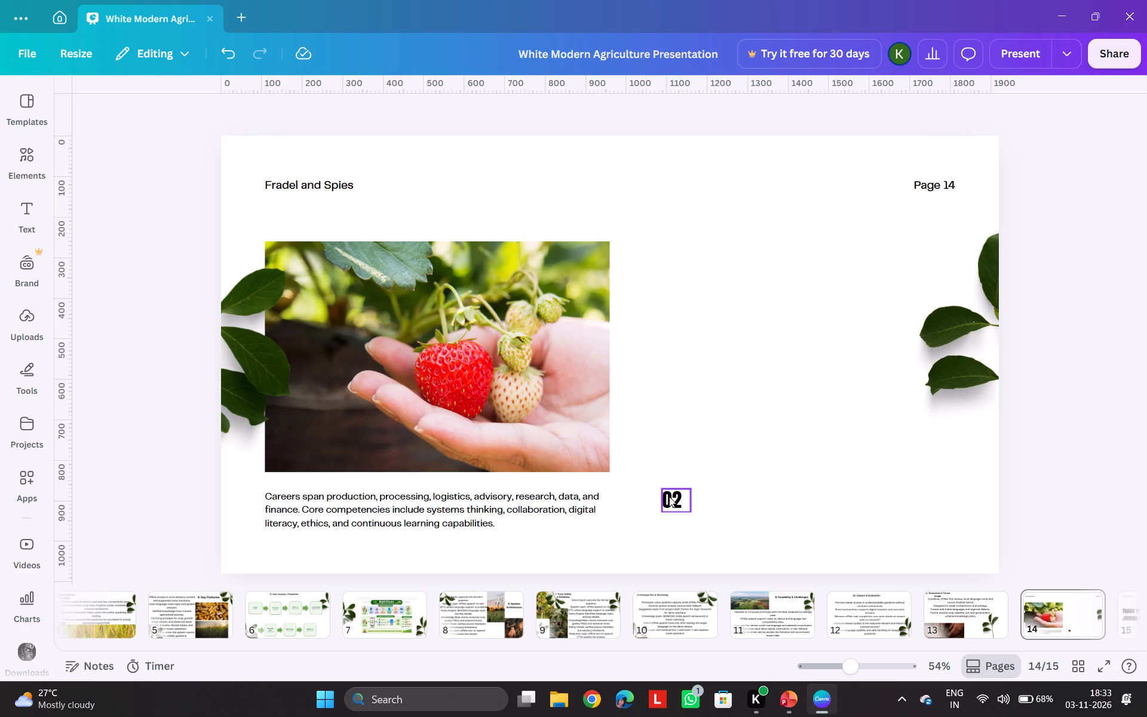
{"action": "left_click", "coordinate": [669, 497]}
{"action": "key", "text": "Delete"}
Clear the rest of page 14 except the leaves: the careers paragraph, strawberry photo with its frame, "Fradel and Spies" and the page label.
{"action": "left_click", "coordinate": [468, 498]}
{"action": "key", "text": "Delete"}
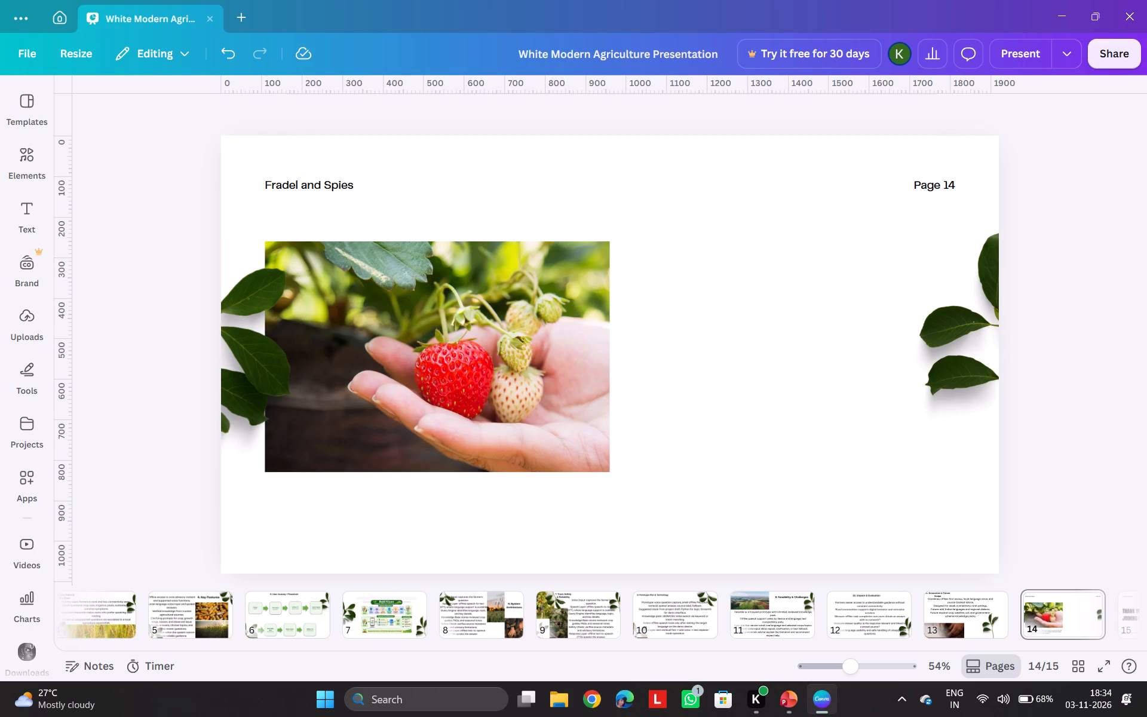
{"action": "left_click", "coordinate": [476, 395]}
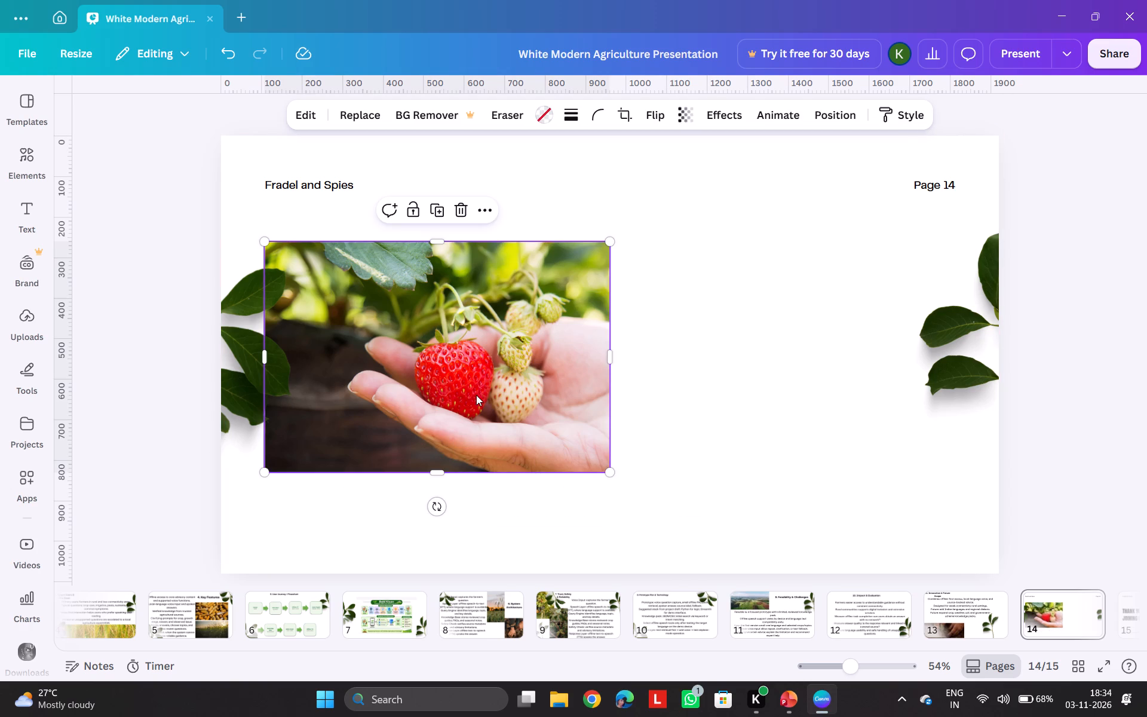
{"action": "key", "text": "Delete"}
{"action": "key", "text": "Delete"}
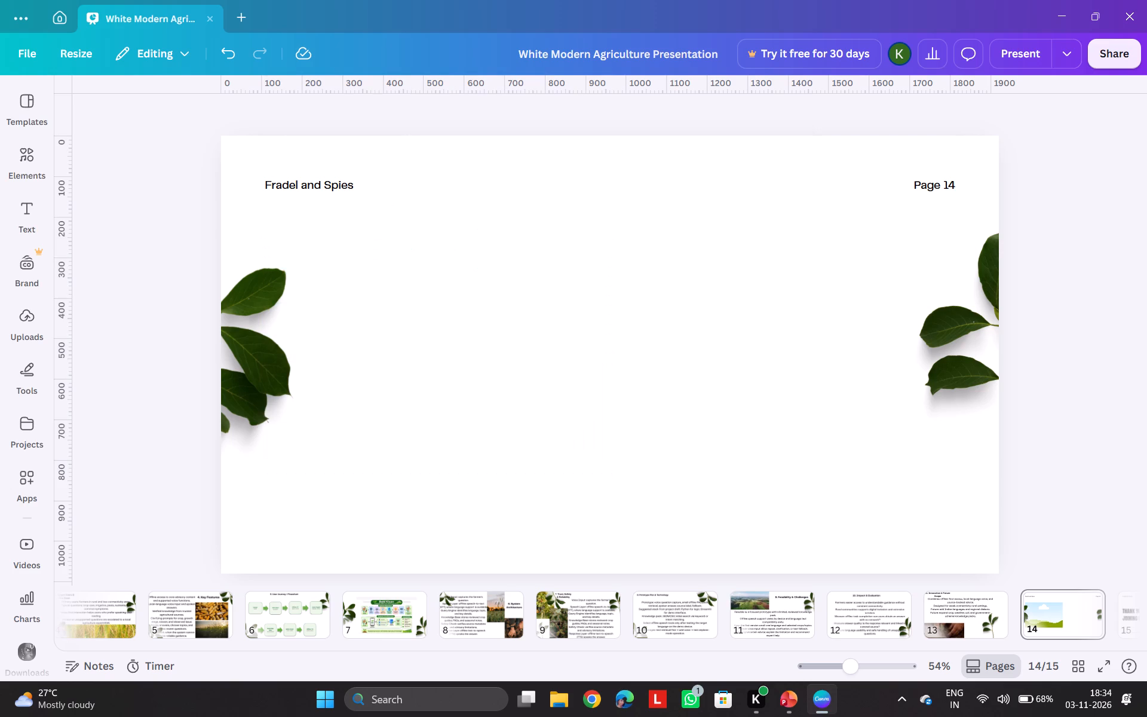
{"action": "left_click", "coordinate": [321, 180]}
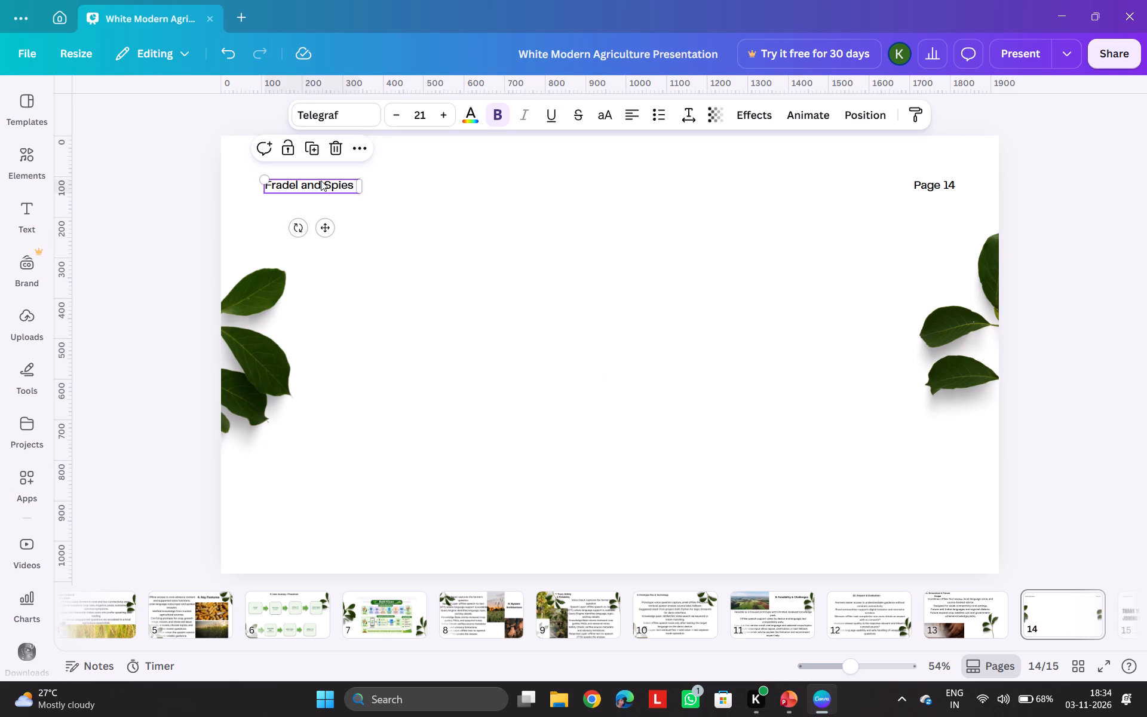
{"action": "key", "text": "Delete"}
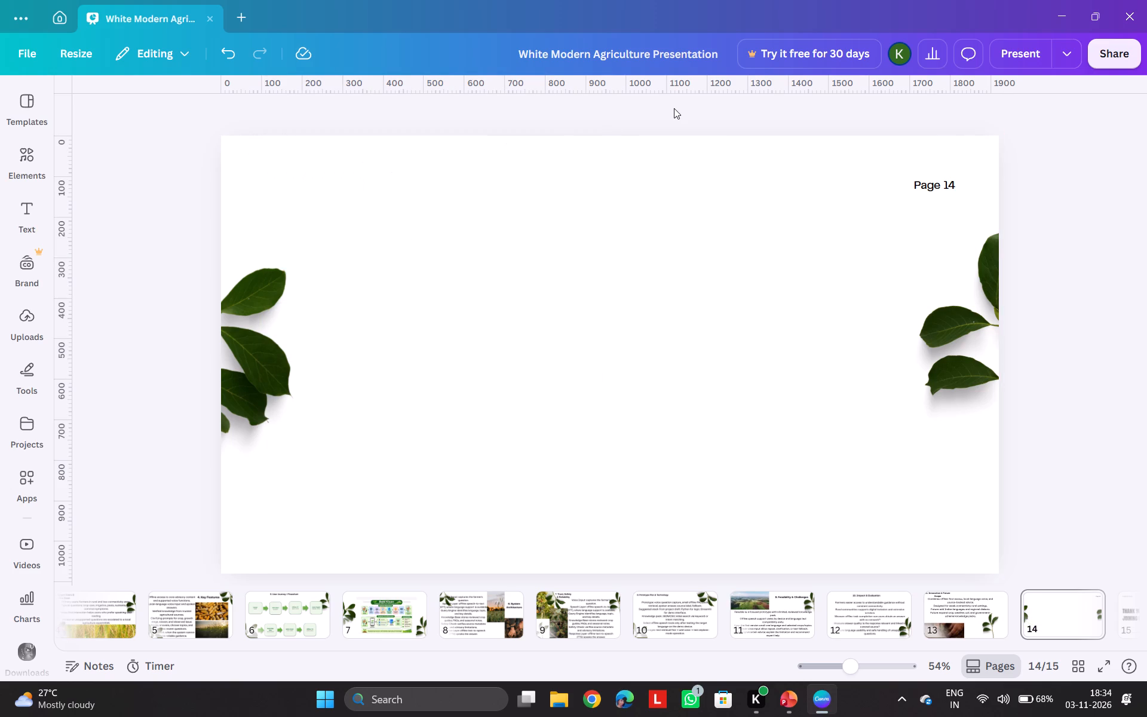
{"action": "left_click", "coordinate": [936, 185]}
{"action": "key", "text": "Delete"}
Switch to PowerPoint and copy the title "12. References & Conclusion" from slide 13.
{"action": "left_click", "coordinate": [965, 610]}
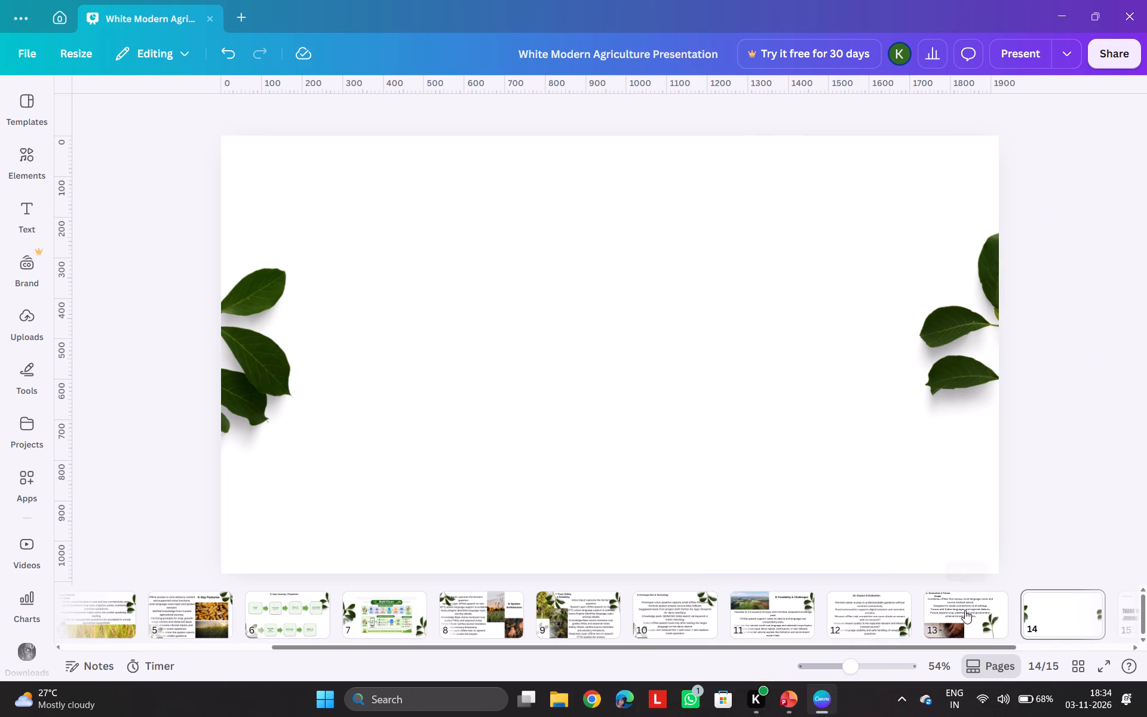
{"action": "left_click", "coordinate": [1075, 604]}
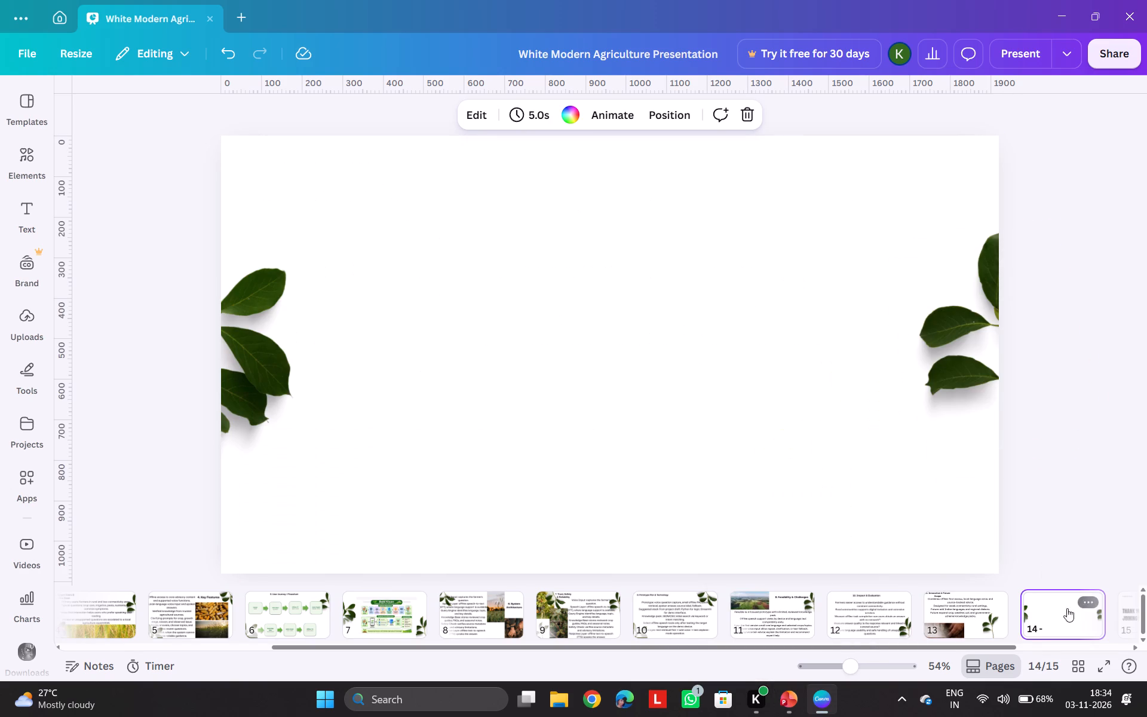
{"action": "left_click", "coordinate": [783, 708]}
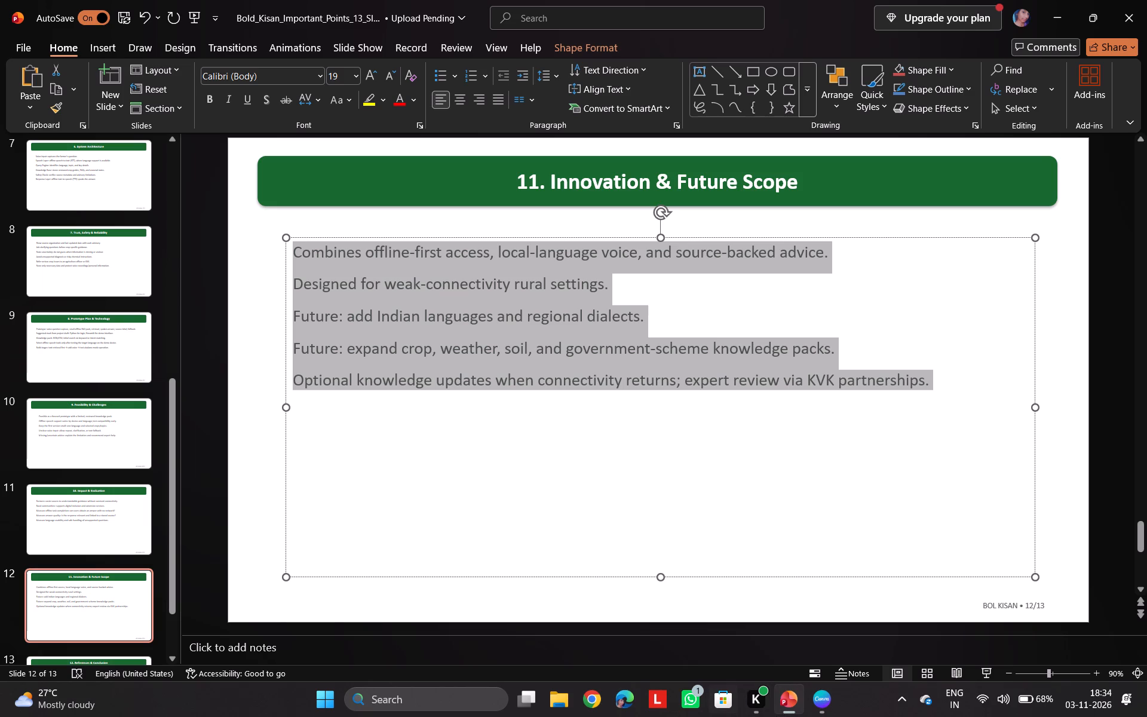
{"action": "left_click", "coordinate": [814, 695]}
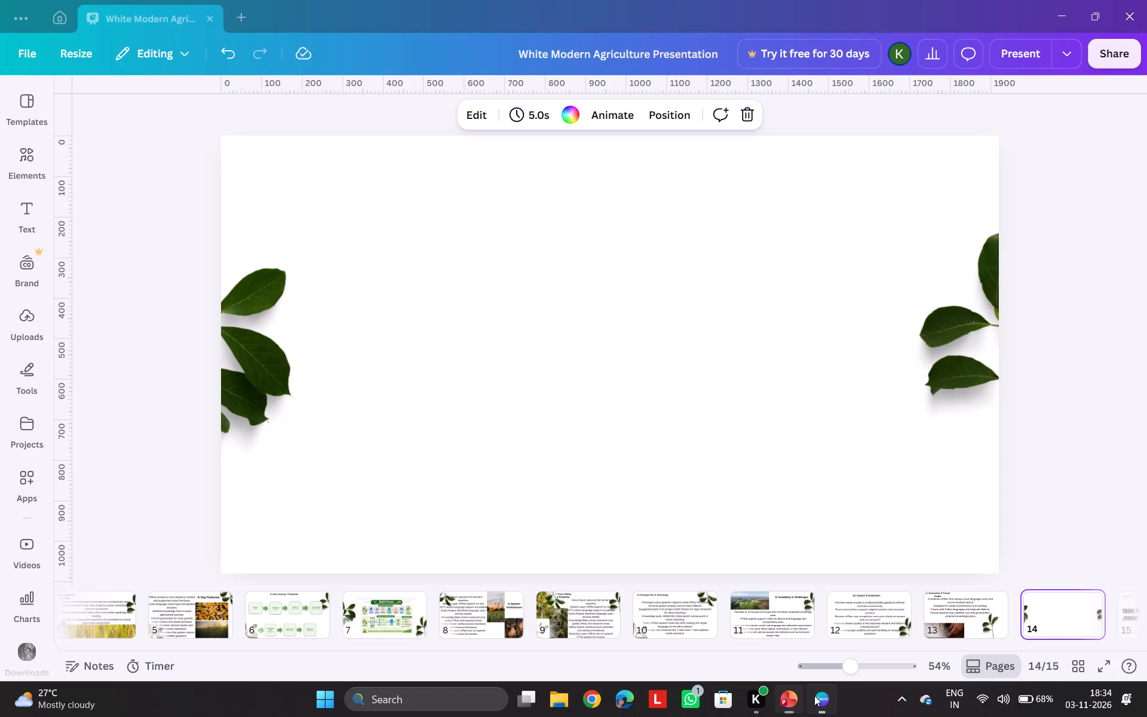
{"action": "left_click", "coordinate": [978, 603]}
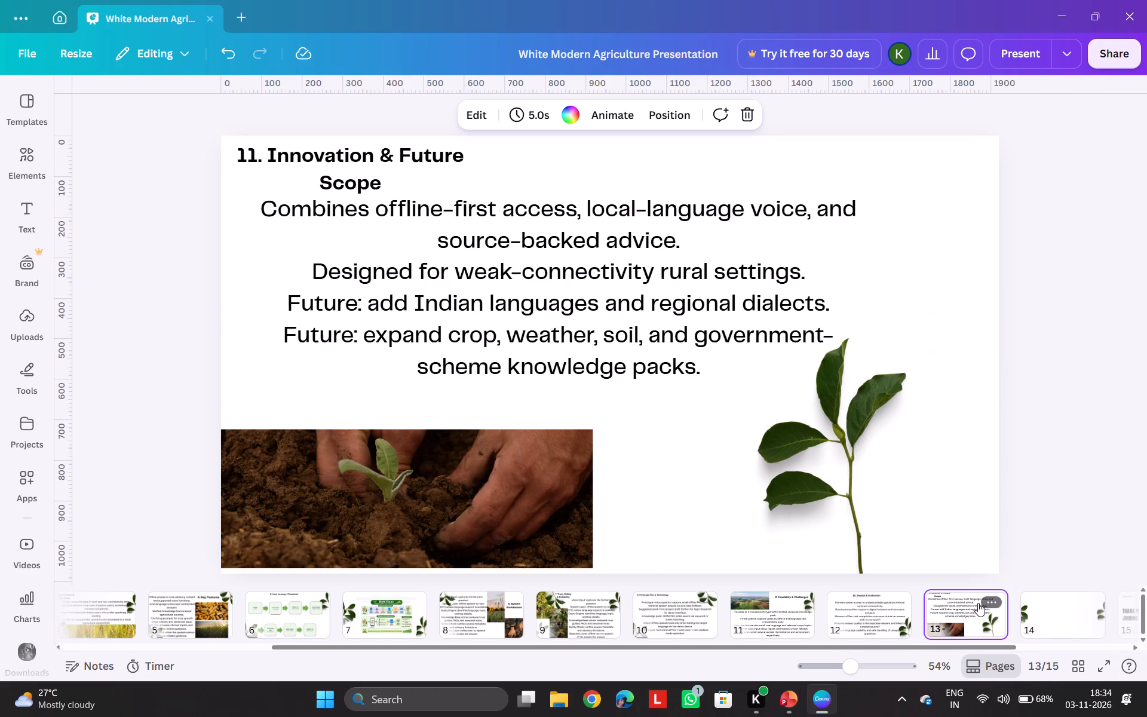
{"action": "left_click", "coordinate": [781, 703]}
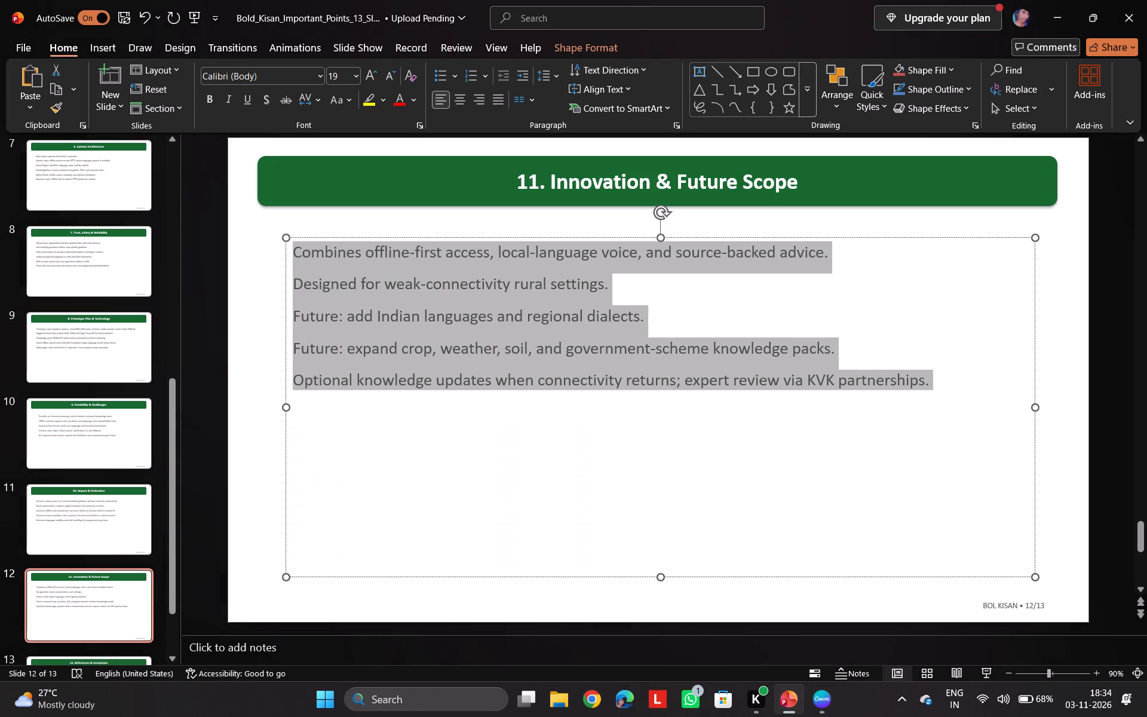
{"action": "scroll", "coordinate": [103, 632], "scroll_direction": "down", "scroll_amount": 1}
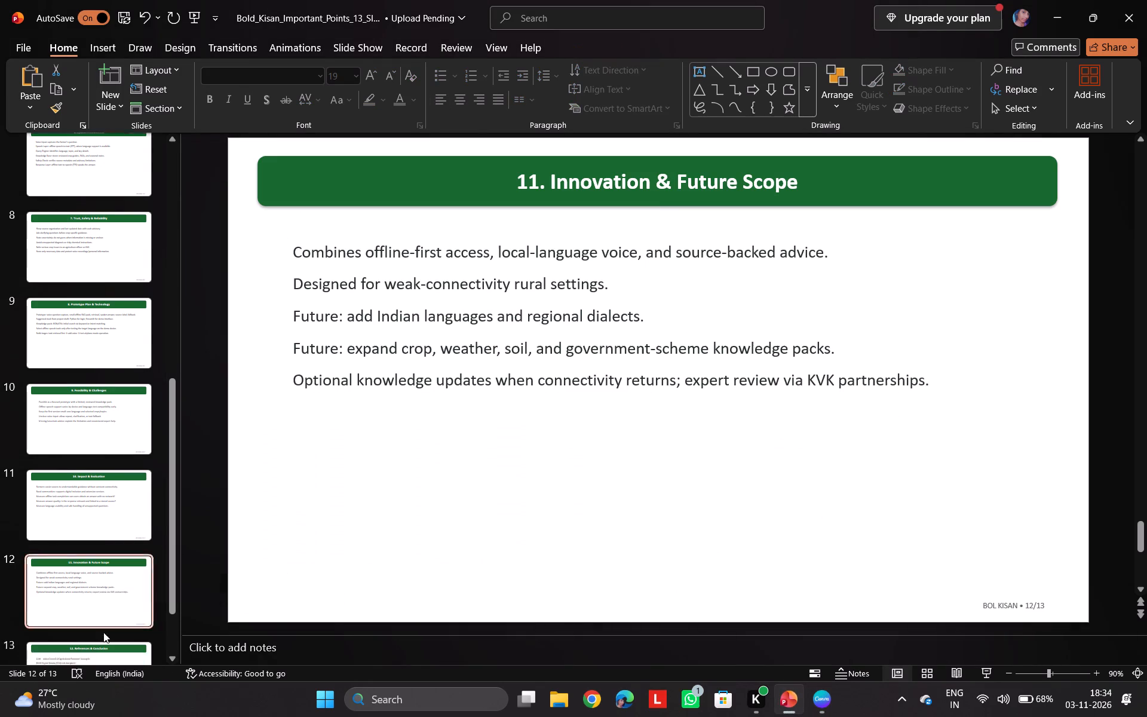
{"action": "scroll", "coordinate": [103, 632], "scroll_direction": "down", "scroll_amount": 1}
{"action": "left_click", "coordinate": [103, 609]}
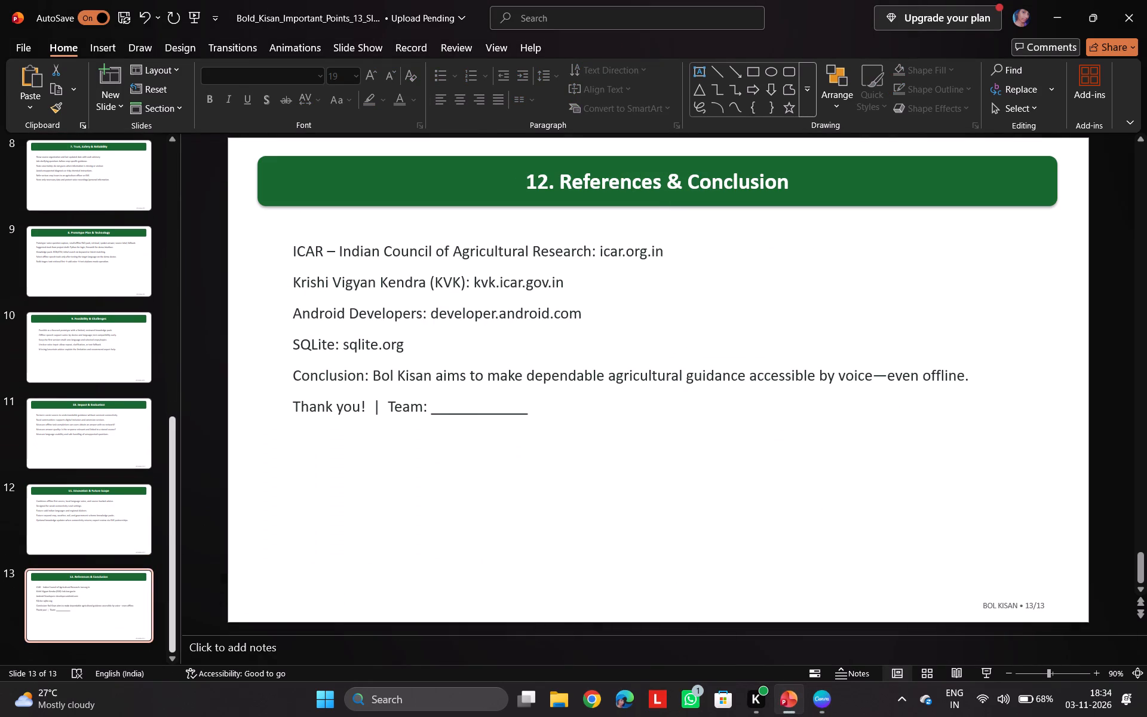
{"action": "left_click_drag", "start_coordinate": [526, 179], "coordinate": [606, 175]}
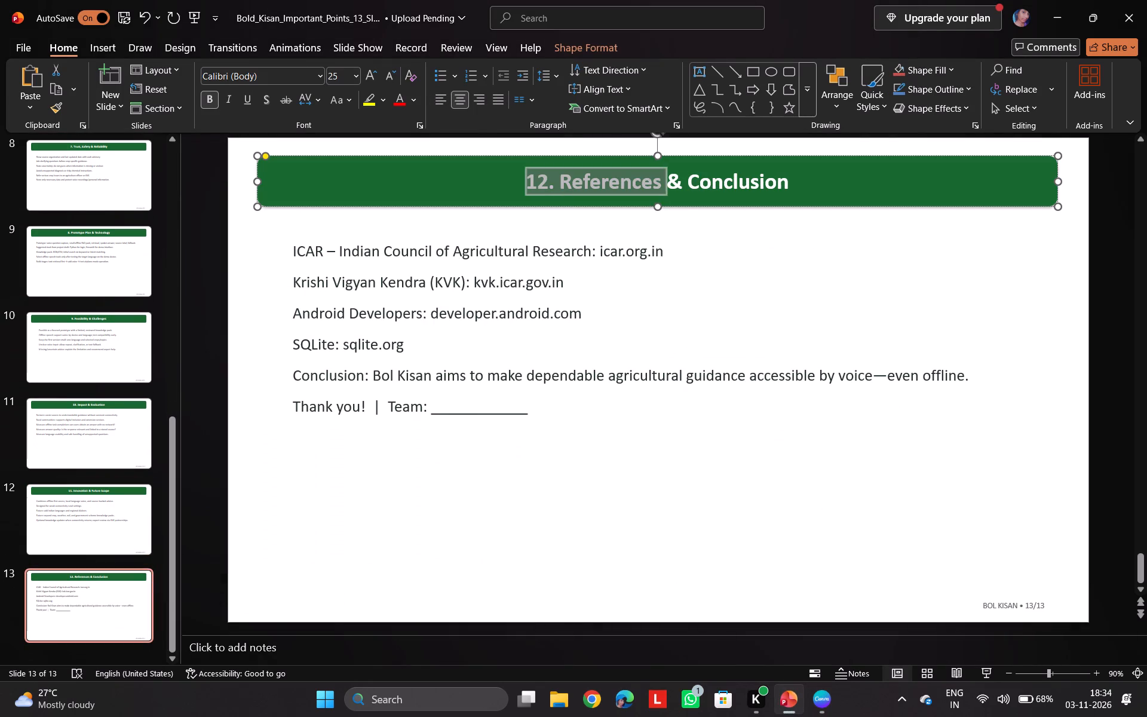
{"action": "left_click_drag", "start_coordinate": [606, 175], "coordinate": [737, 179]}
{"action": "key", "text": "ctrl+c"}
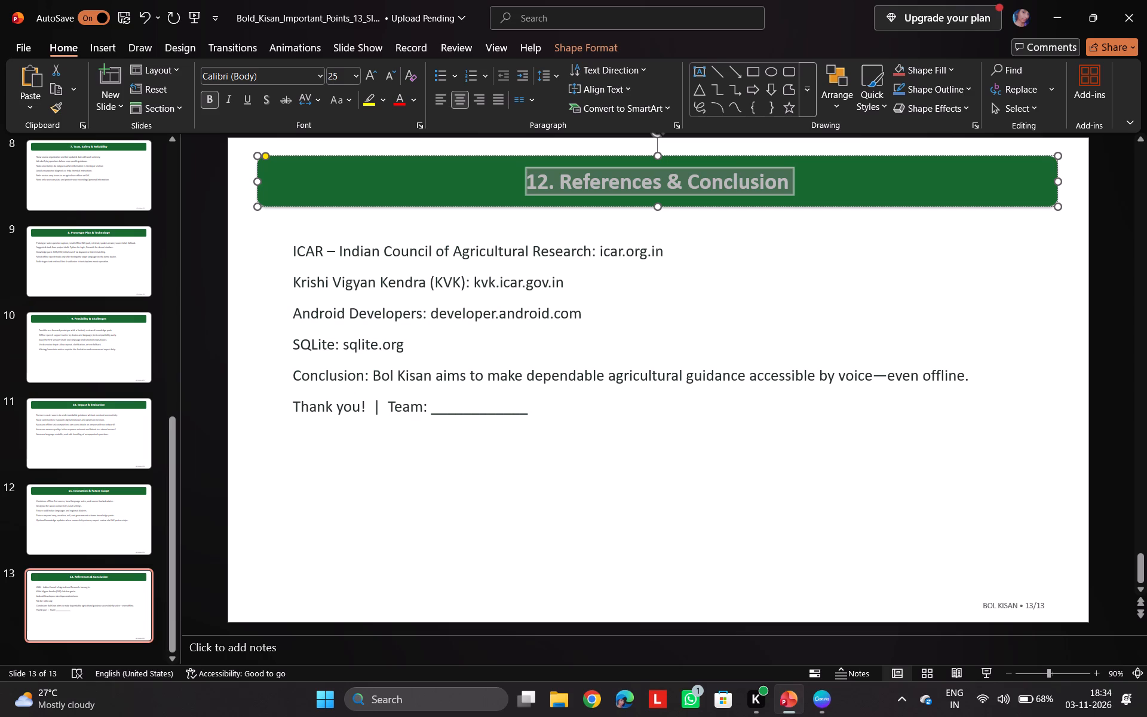
Switch to Canva, paste the copied title onto page 14, and move it to the upper middle of the slide.
{"action": "left_click", "coordinate": [819, 690]}
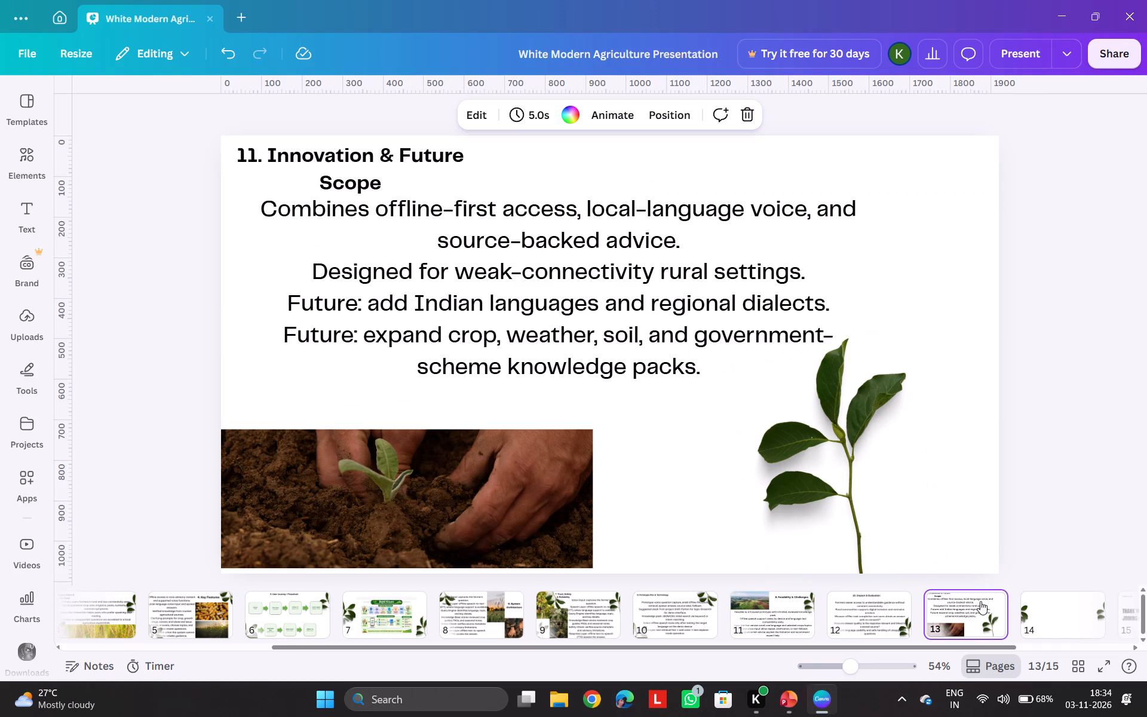
{"action": "left_click", "coordinate": [1044, 609]}
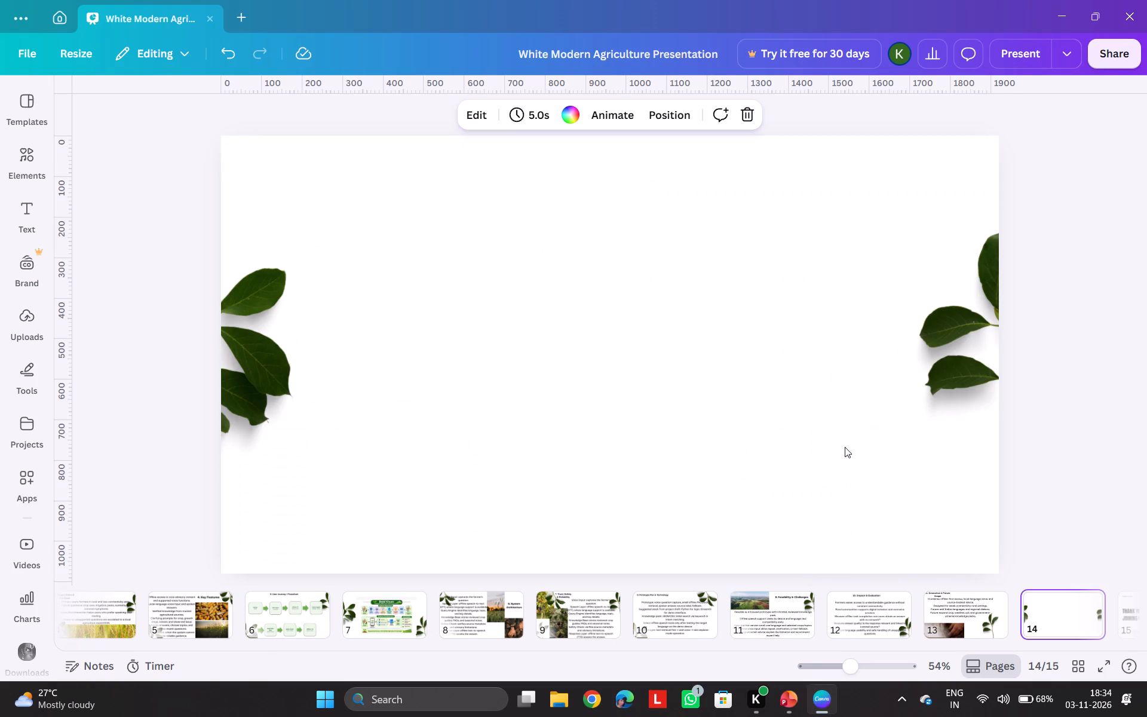
{"action": "key", "text": "ctrl+v"}
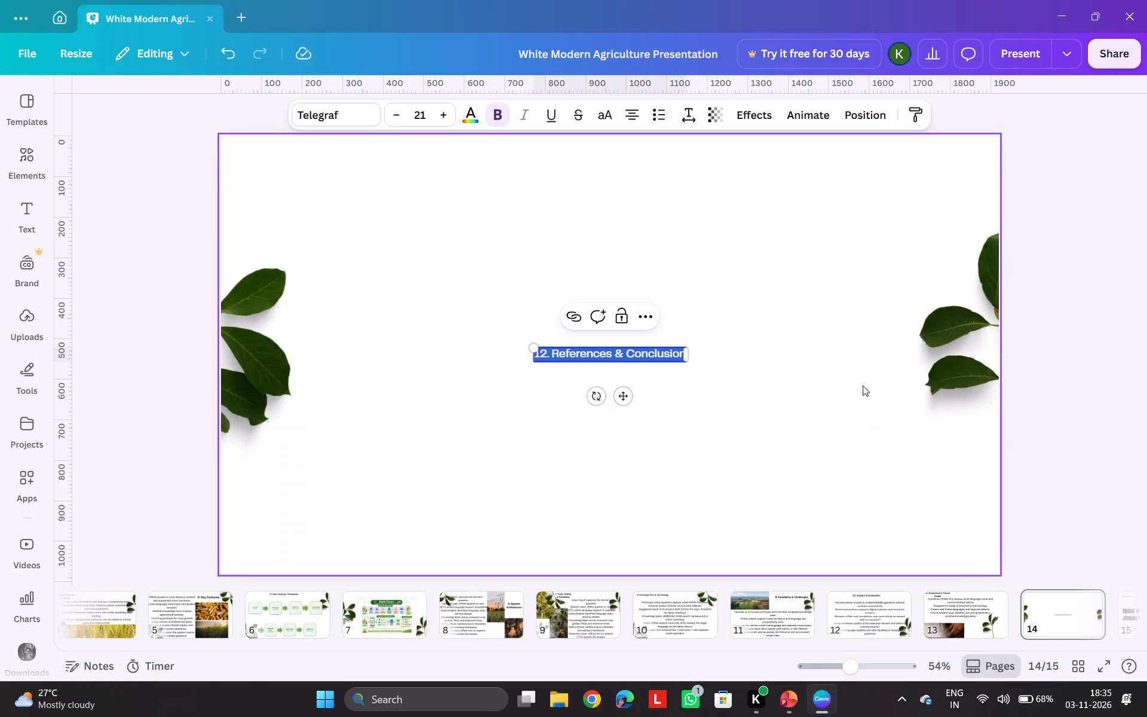
{"action": "left_click_drag", "start_coordinate": [622, 398], "coordinate": [591, 254]}
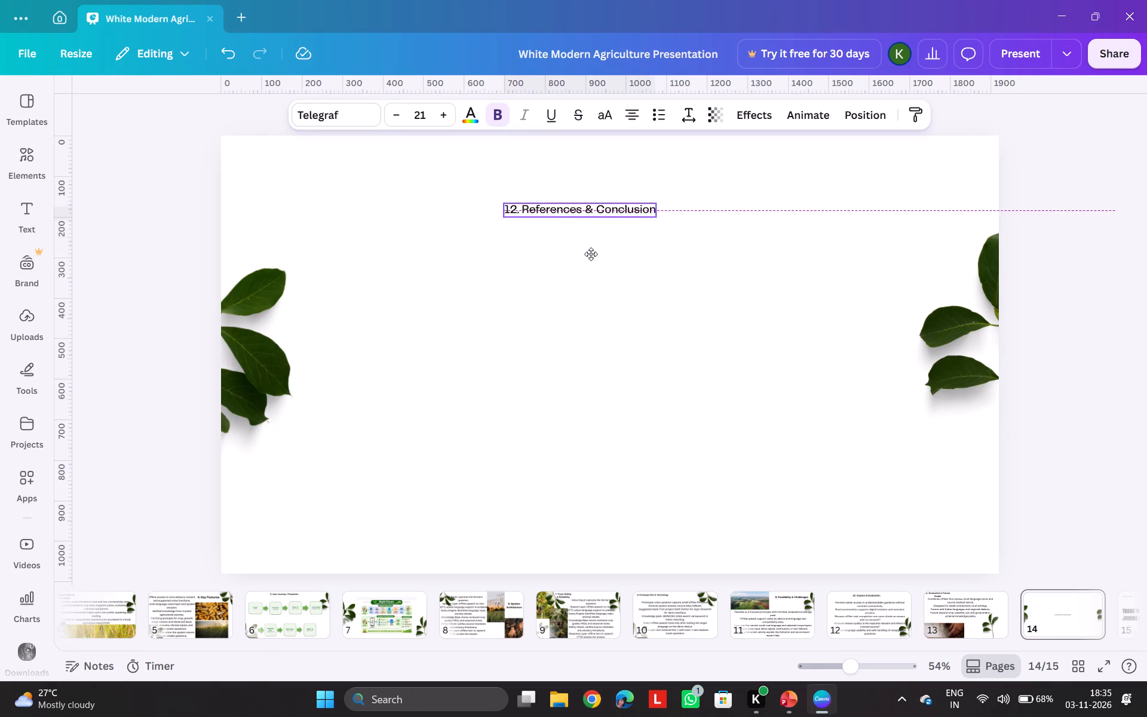
{"action": "left_click_drag", "start_coordinate": [591, 254], "coordinate": [590, 250]}
Make the "12. References & Conclusion" title on page 14 bold.
{"action": "triple_click", "coordinate": [494, 109]}
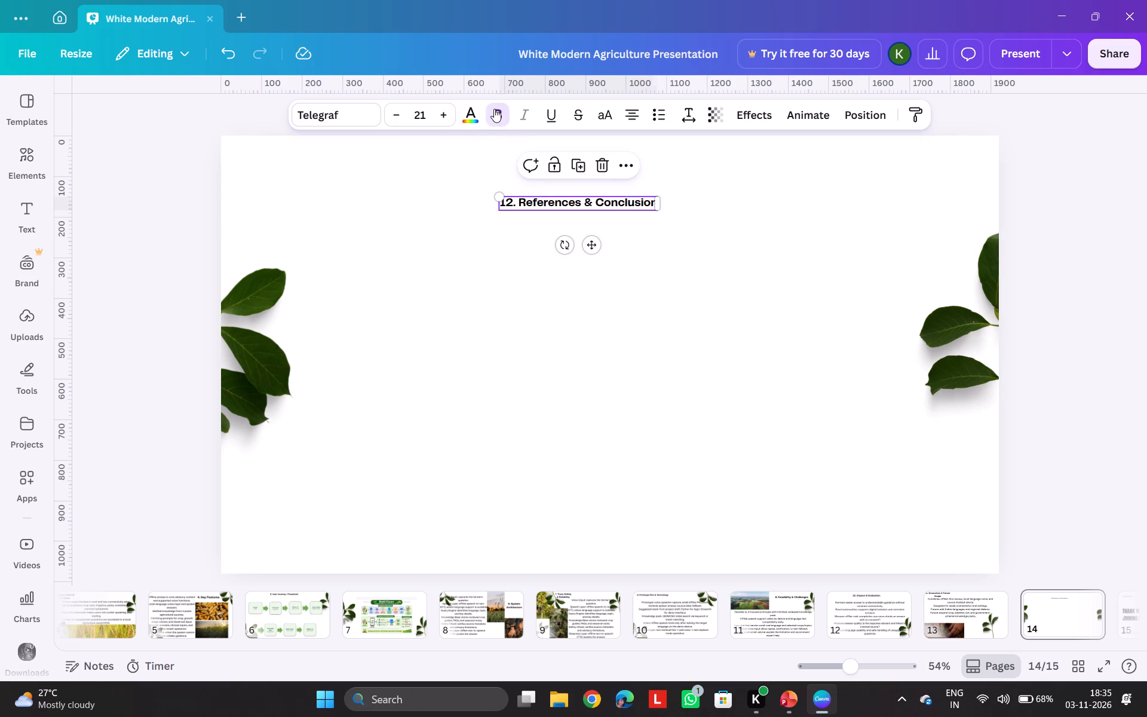
{"action": "left_click", "coordinate": [494, 109]}
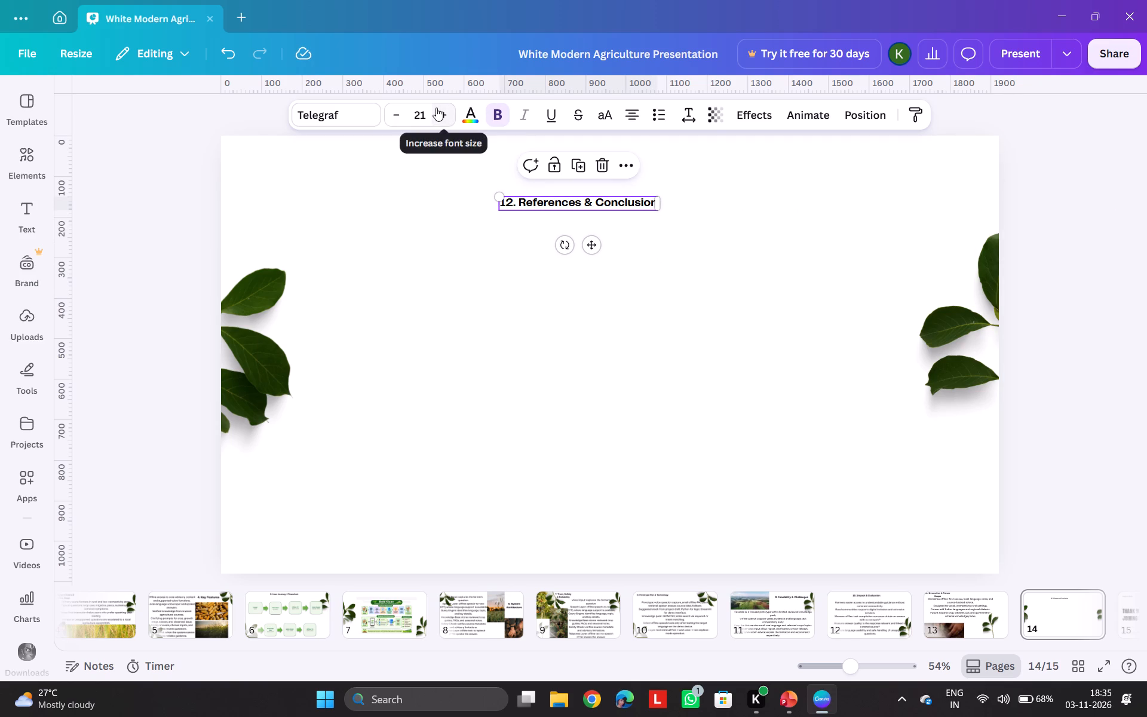
Increase the font size of the "12. References & Conclusion" title on page 14 to 35.
{"action": "triple_click", "coordinate": [436, 108]}
{"action": "triple_click", "coordinate": [436, 108]}
{"action": "triple_click", "coordinate": [436, 108]}
{"action": "triple_click", "coordinate": [436, 108]}
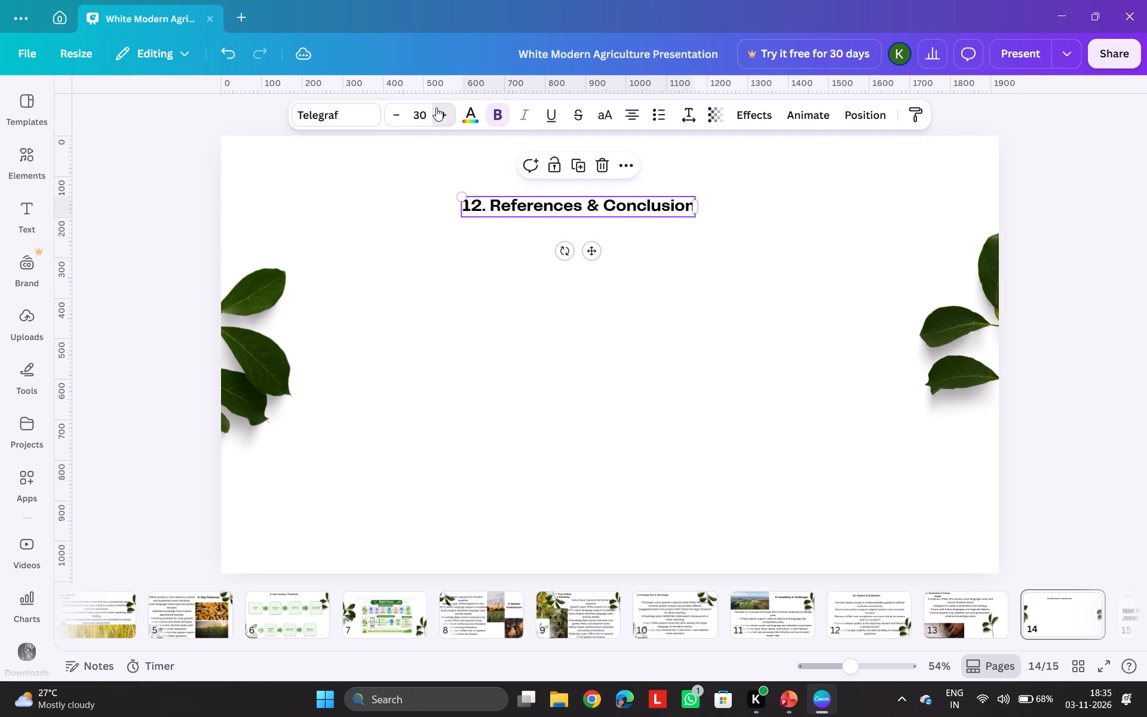
{"action": "double_click", "coordinate": [436, 108]}
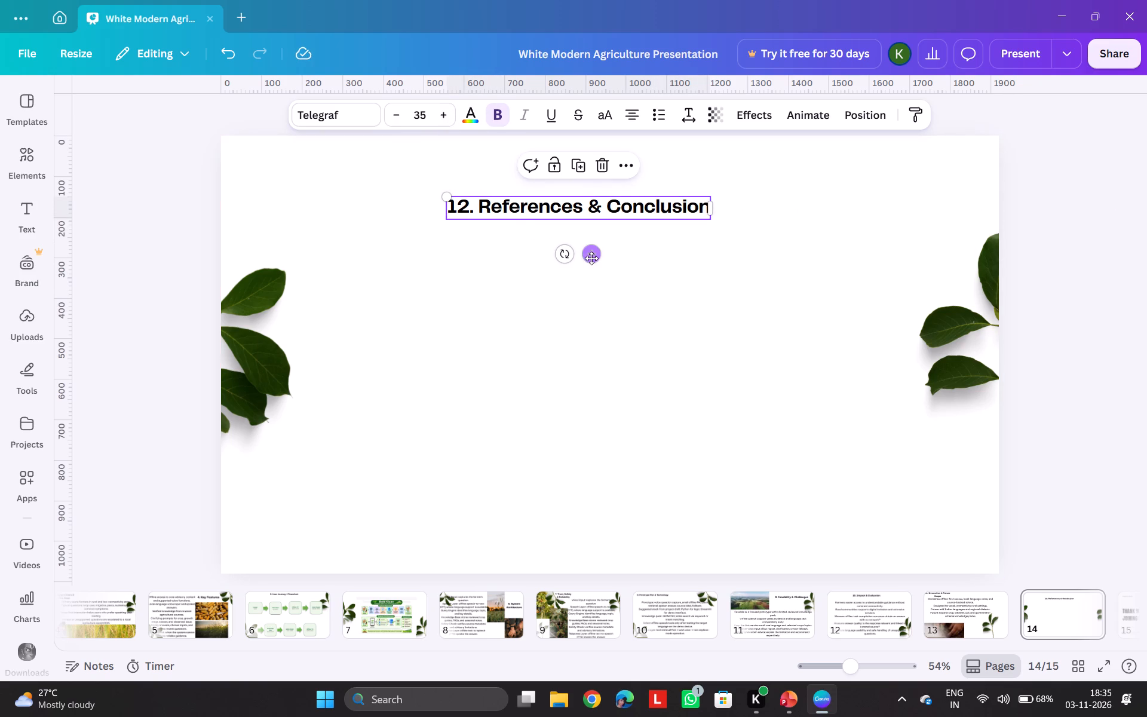
Move the title slightly higher on page 14 and widen its text box to about 685.
{"action": "left_click_drag", "start_coordinate": [591, 258], "coordinate": [591, 242]}
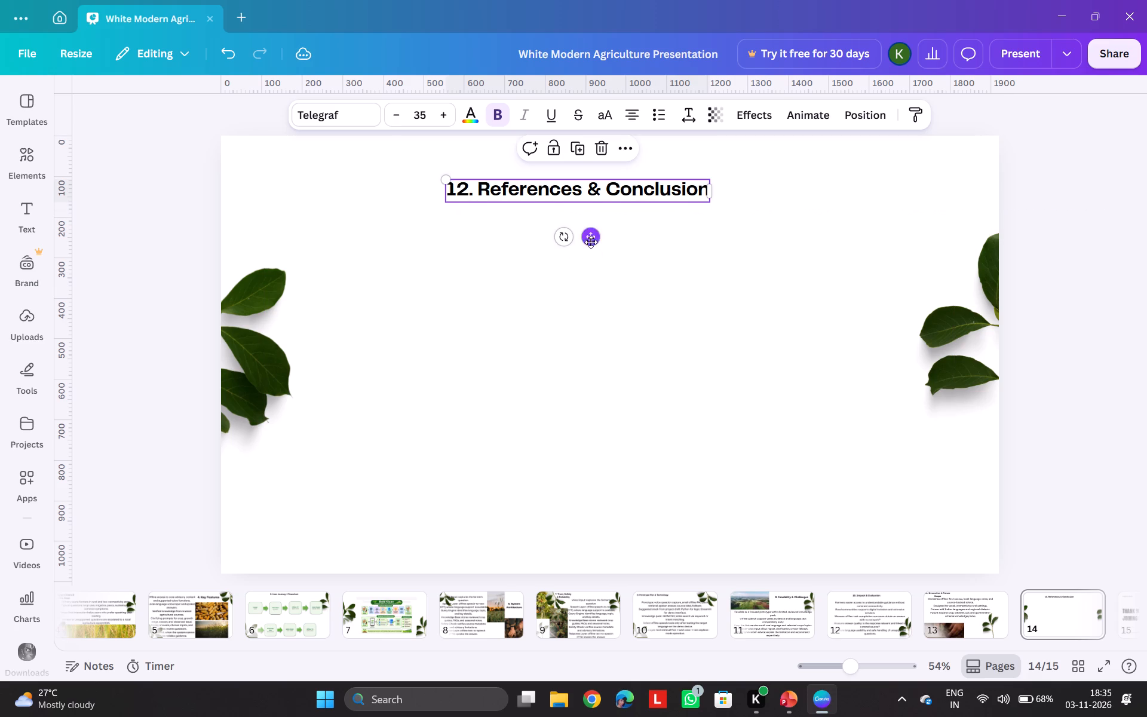
{"action": "left_click_drag", "start_coordinate": [712, 191], "coordinate": [726, 189]}
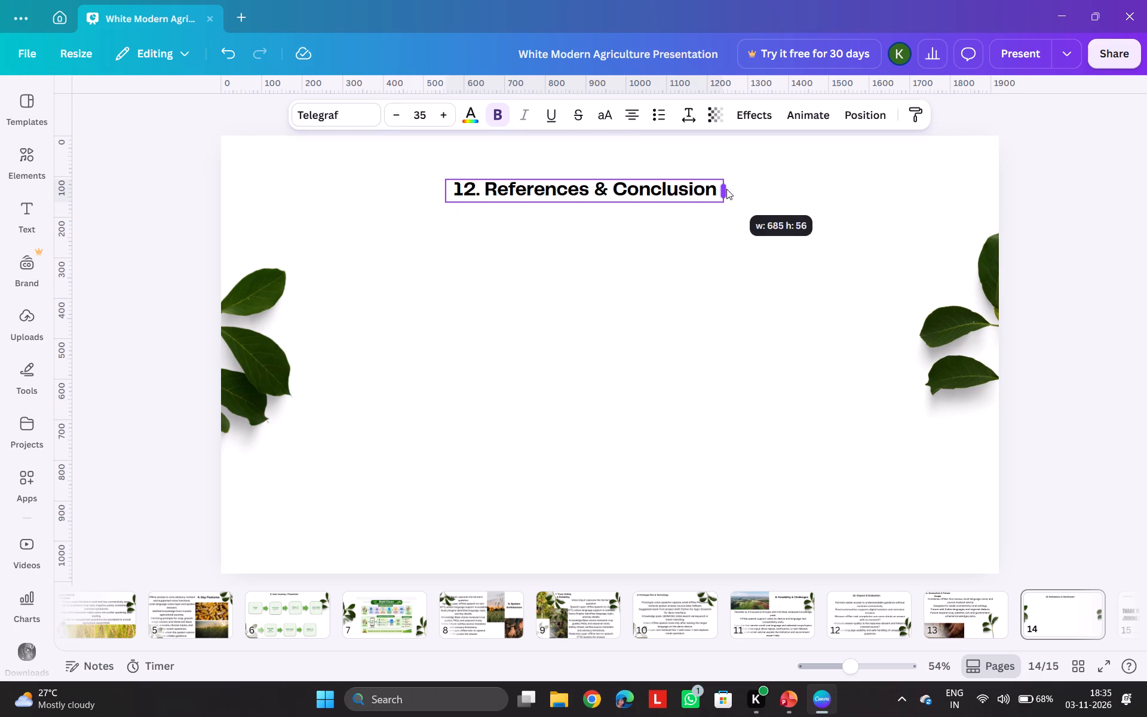
{"action": "left_click_drag", "start_coordinate": [726, 189], "coordinate": [726, 189]}
{"action": "left_click", "coordinate": [665, 289]}
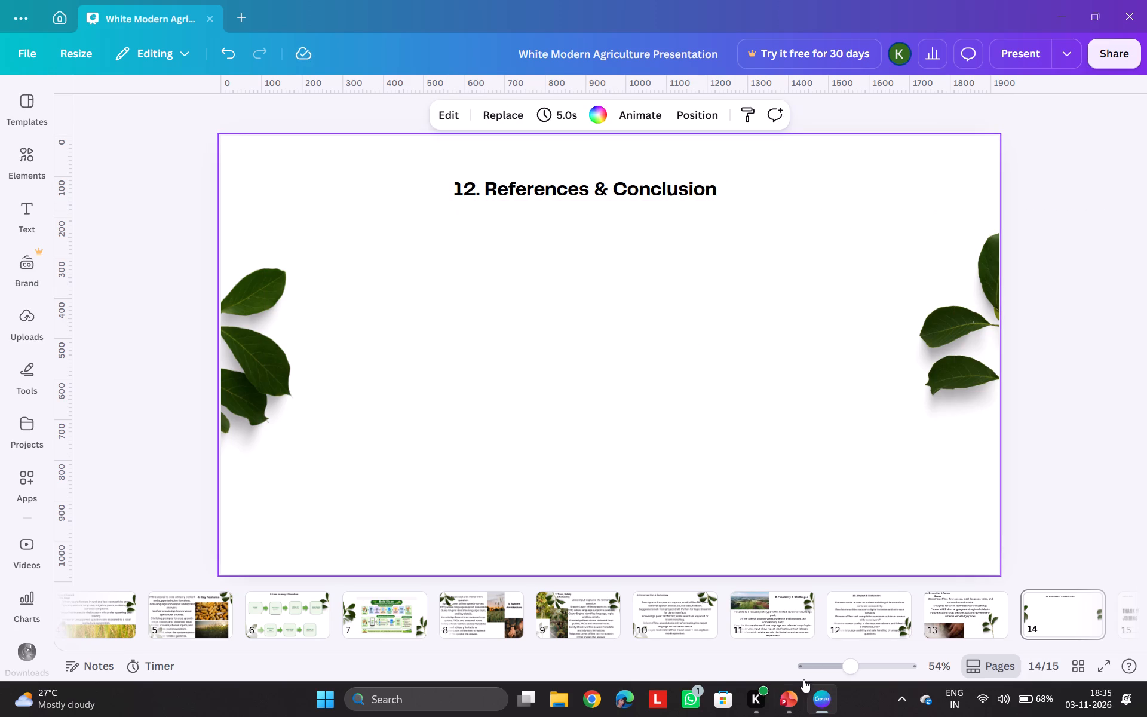
Switch to PowerPoint and copy slide 13's body text, from "ICAR – Indian Council of Agricultural Research" through the "Thank you! | Team:" line.
{"action": "left_click", "coordinate": [793, 699]}
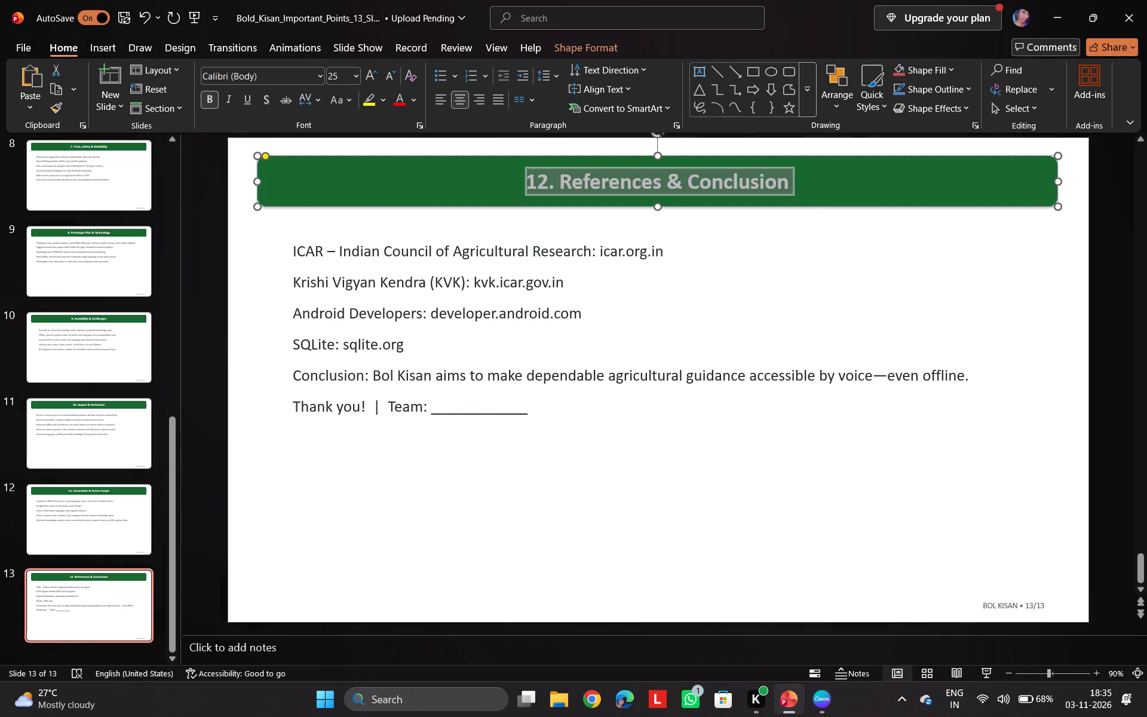
{"action": "left_click_drag", "start_coordinate": [292, 247], "coordinate": [346, 288]}
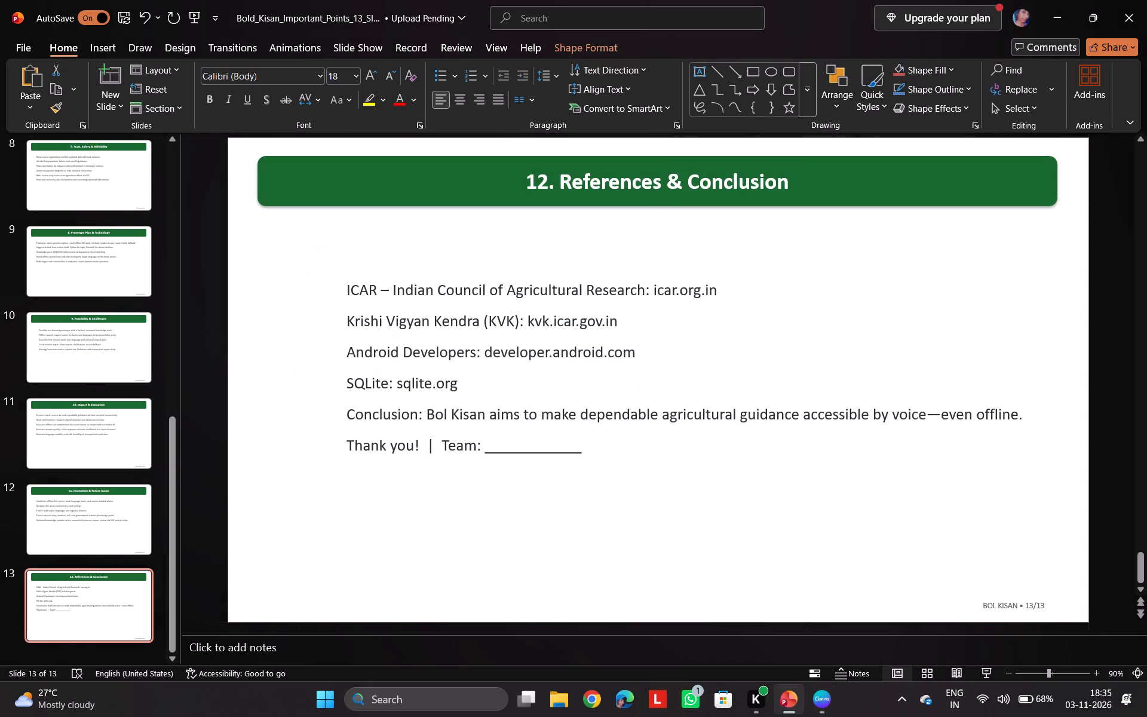
{"action": "left_click_drag", "start_coordinate": [346, 288], "coordinate": [307, 262]}
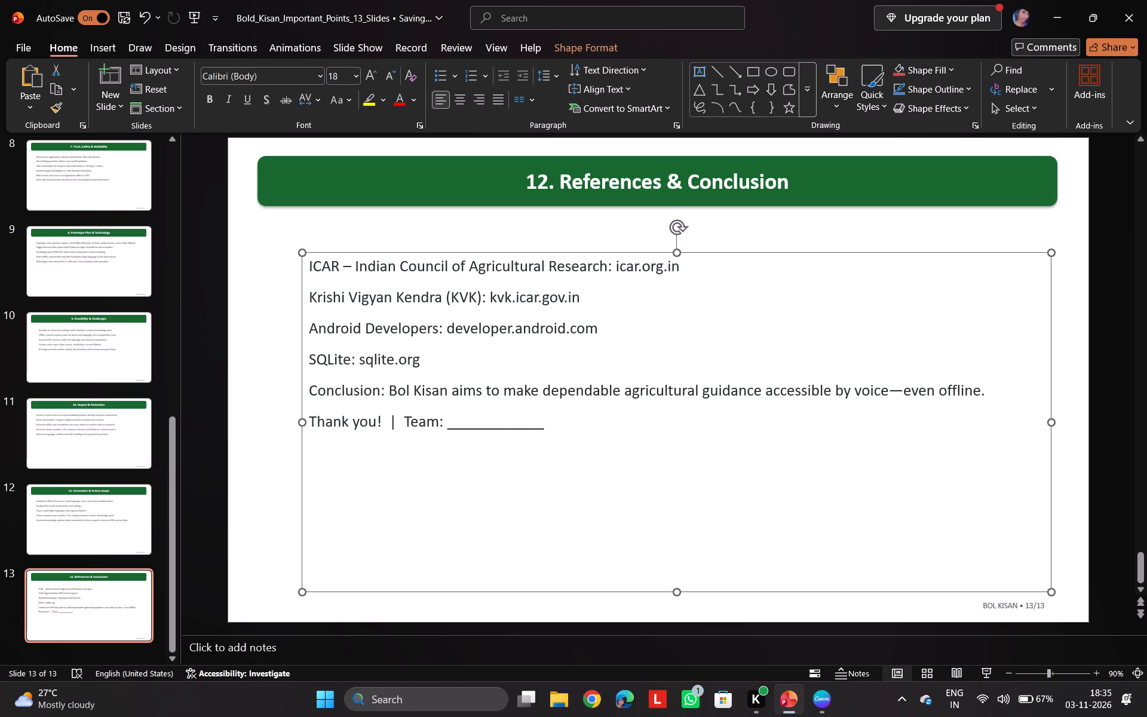
{"action": "left_click_drag", "start_coordinate": [309, 265], "coordinate": [542, 442]}
{"action": "key", "text": "ctrl+c"}
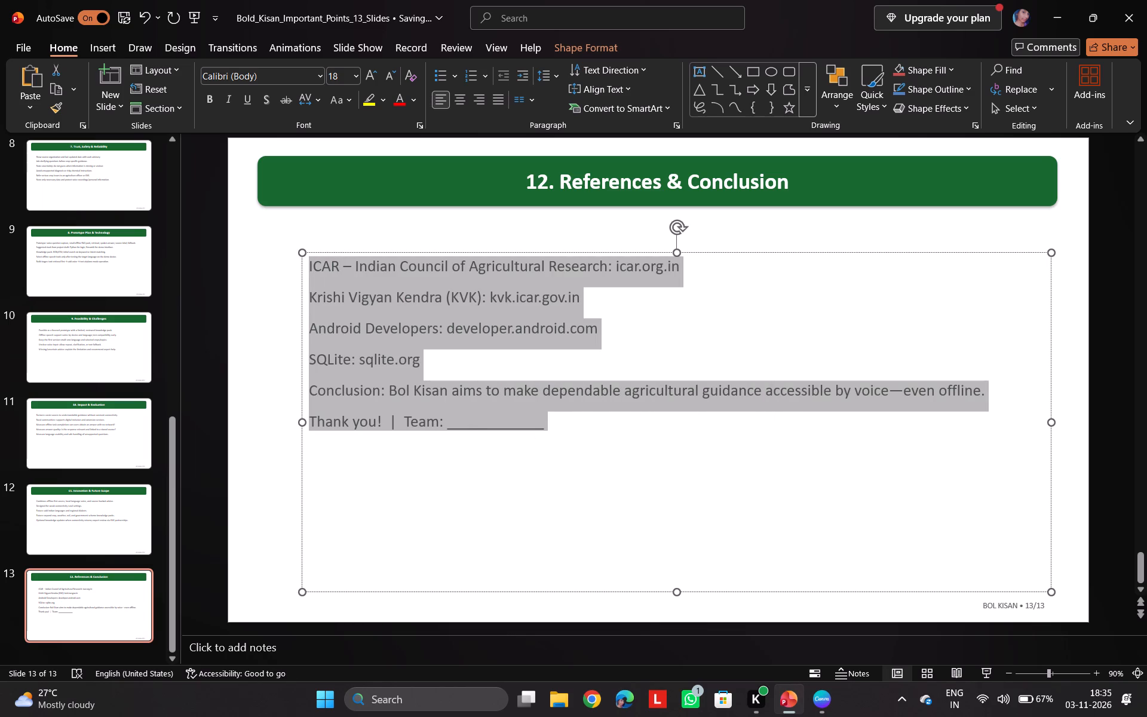
Switch to Canva and paste the copied references and conclusion text onto page 14.
{"action": "left_click", "coordinate": [828, 704]}
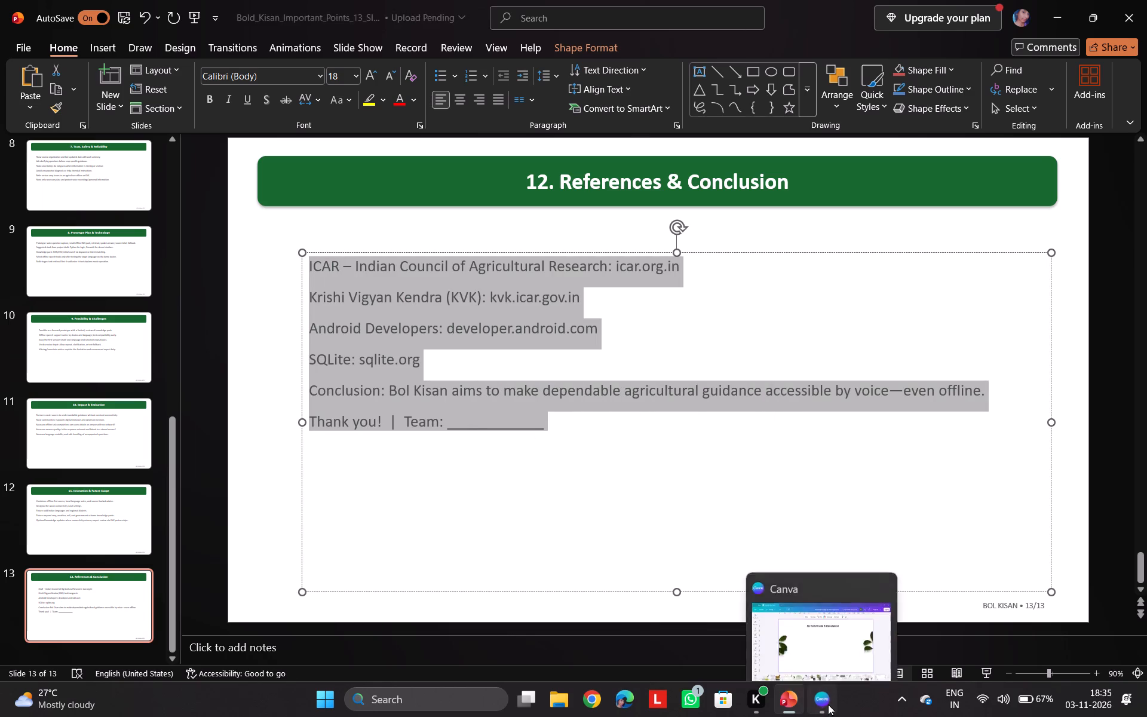
{"action": "key", "text": "ctrl+v"}
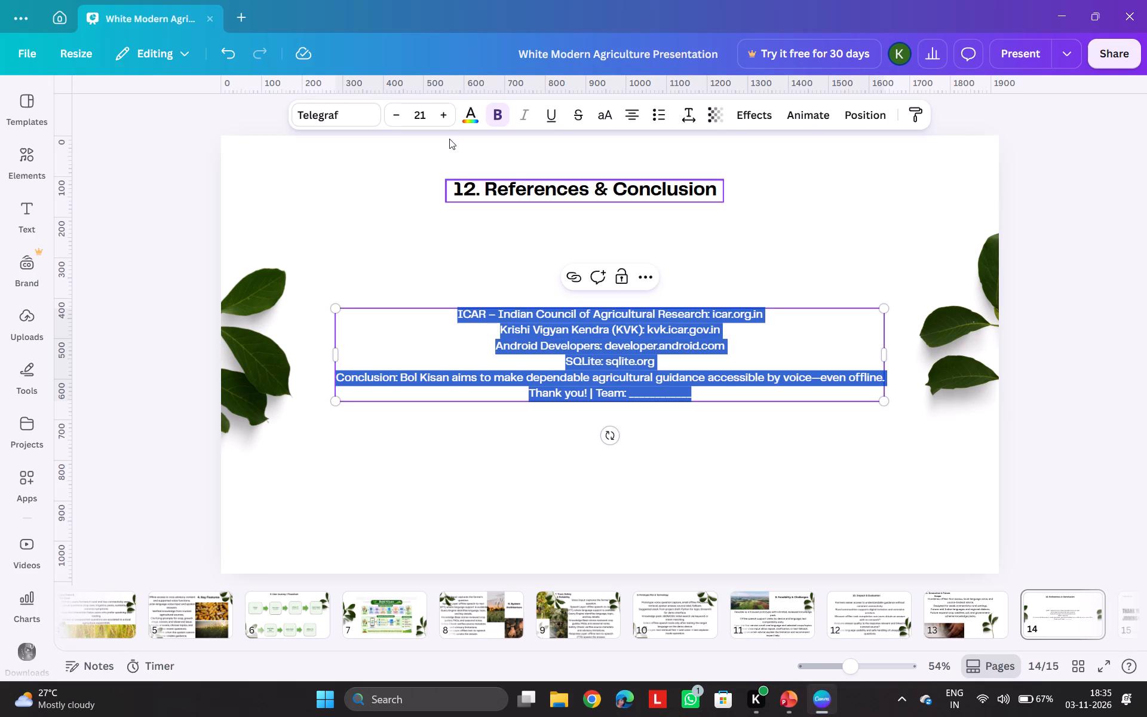
Increase the font size of the pasted references text to 46.
{"action": "triple_click", "coordinate": [446, 109]}
{"action": "triple_click", "coordinate": [446, 109]}
{"action": "triple_click", "coordinate": [446, 109]}
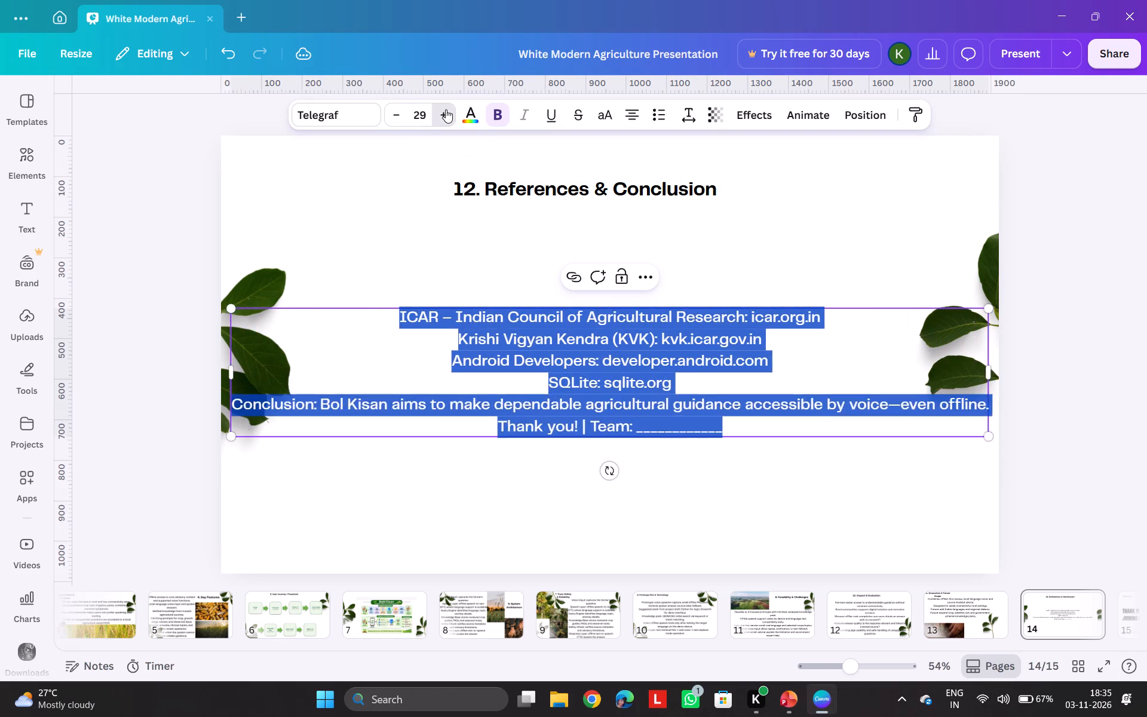
{"action": "triple_click", "coordinate": [446, 109]}
{"action": "triple_click", "coordinate": [446, 109]}
{"action": "triple_click", "coordinate": [446, 109]}
{"action": "triple_click", "coordinate": [446, 109]}
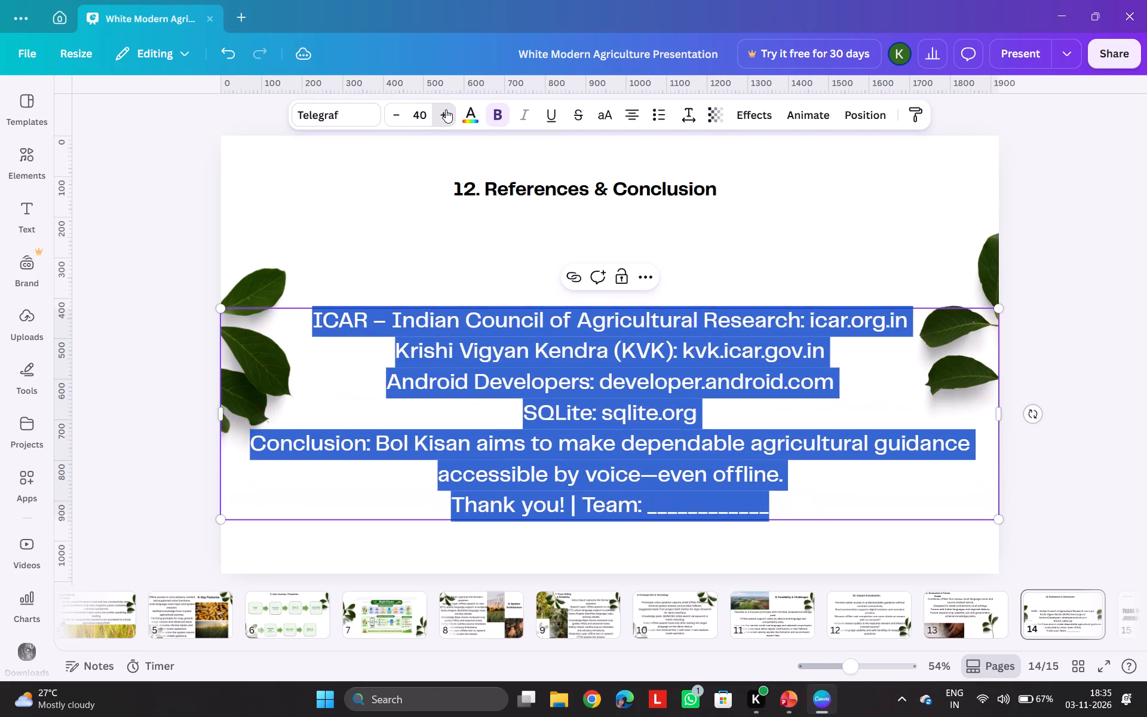
{"action": "double_click", "coordinate": [446, 109]}
{"action": "left_click", "coordinate": [446, 109]}
{"action": "left_click", "coordinate": [446, 109]}
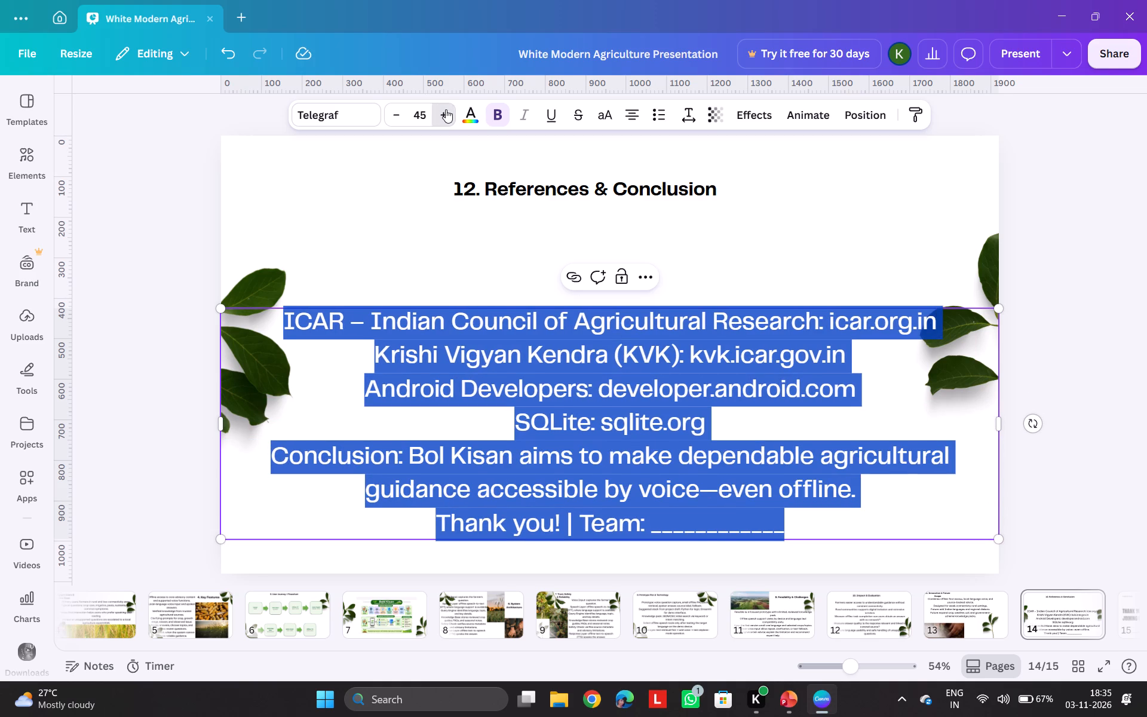
{"action": "triple_click", "coordinate": [478, 378]}
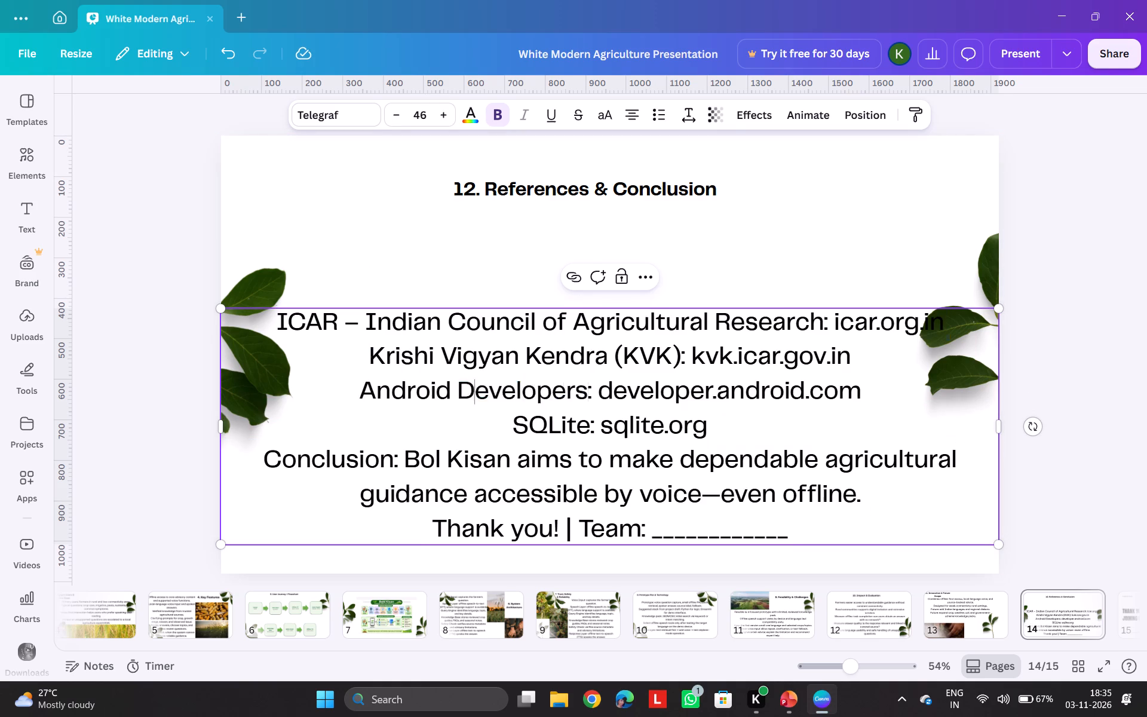
Reduce the font size of the "SQLite: sqlite.org" line to 42.
{"action": "left_click", "coordinate": [364, 419]}
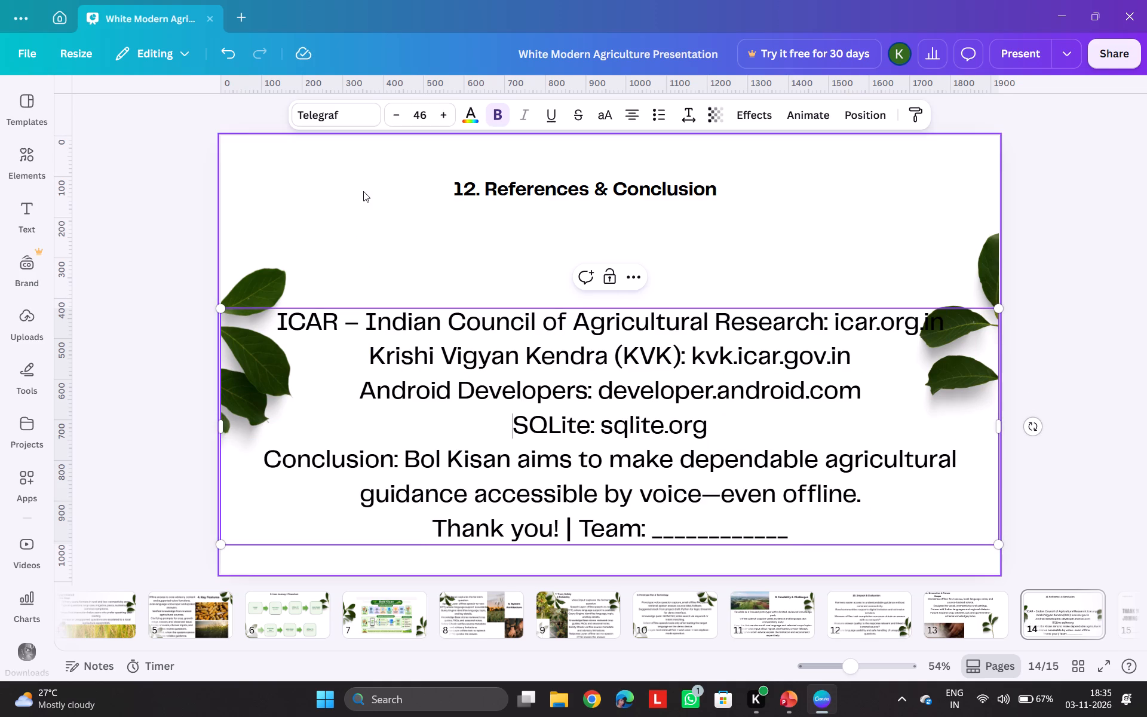
{"action": "triple_click", "coordinate": [392, 120]}
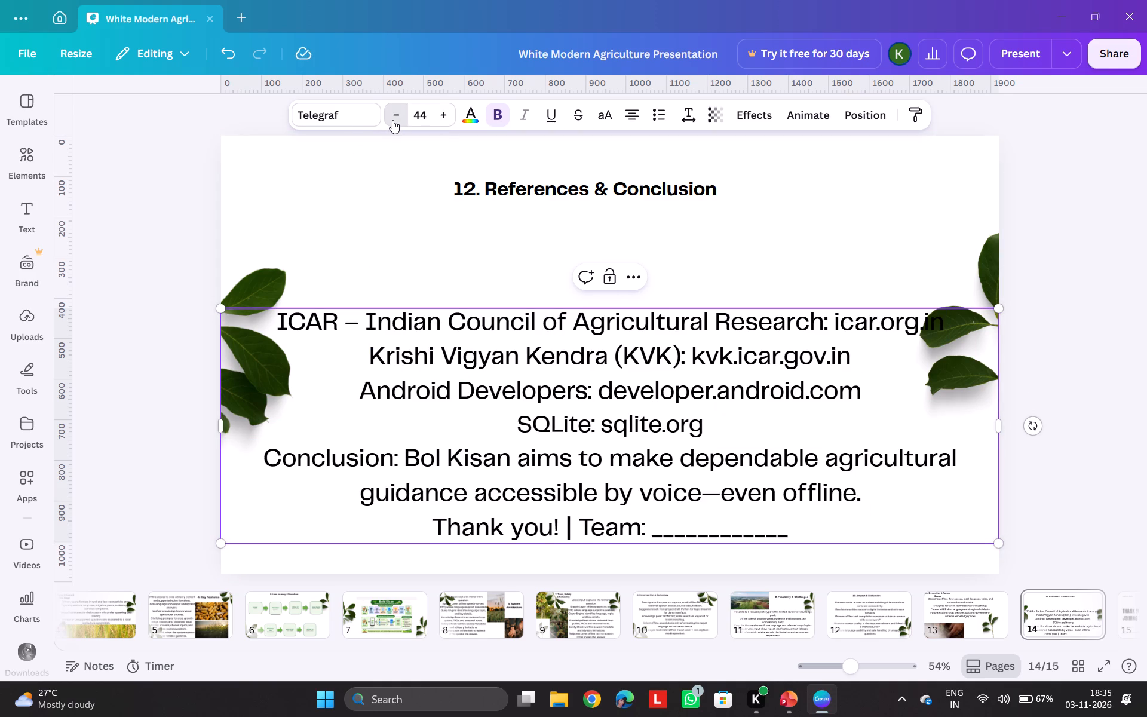
{"action": "left_click", "coordinate": [392, 120]}
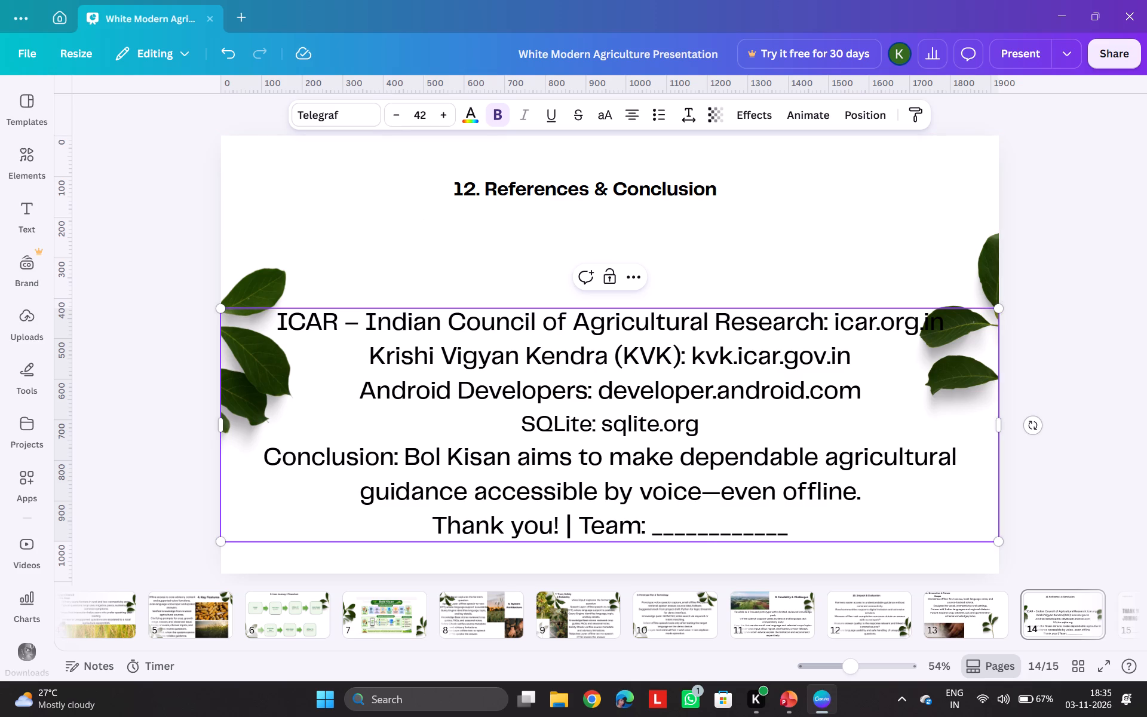
{"action": "left_click", "coordinate": [324, 391]}
Undo the last font size reductions on the "SQLite: sqlite.org" line.
{"action": "key", "text": "ctrl+z"}
{"action": "key", "text": "ctrl+z"}
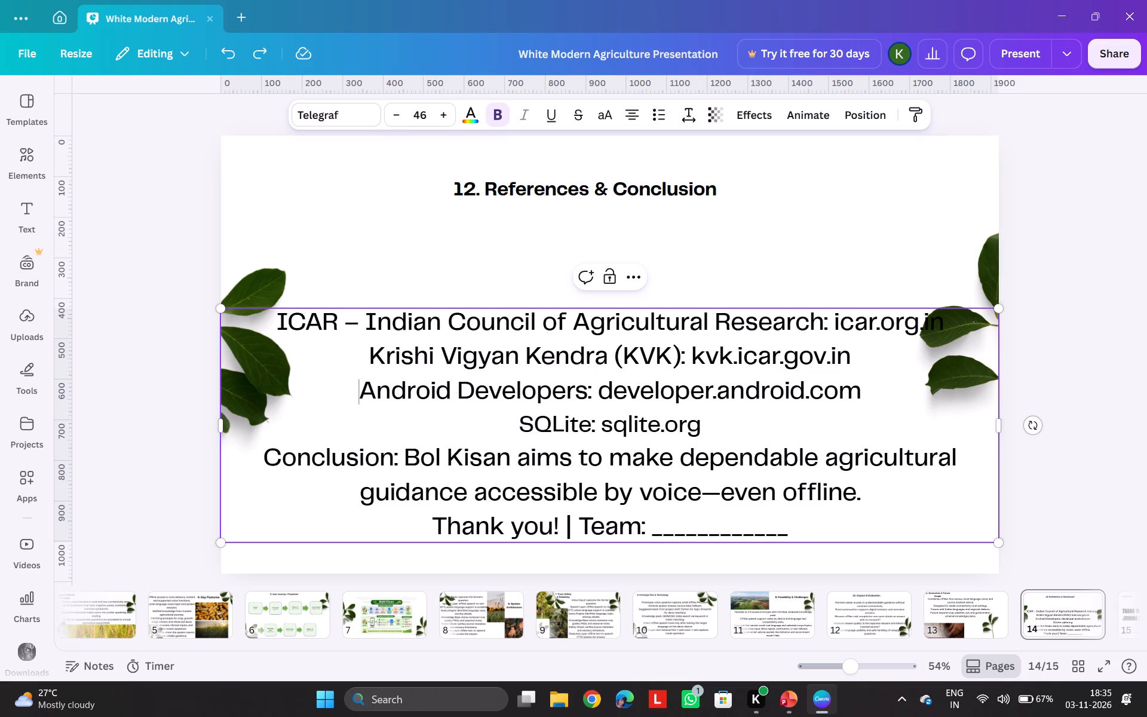
{"action": "key", "text": "ctrl+z"}
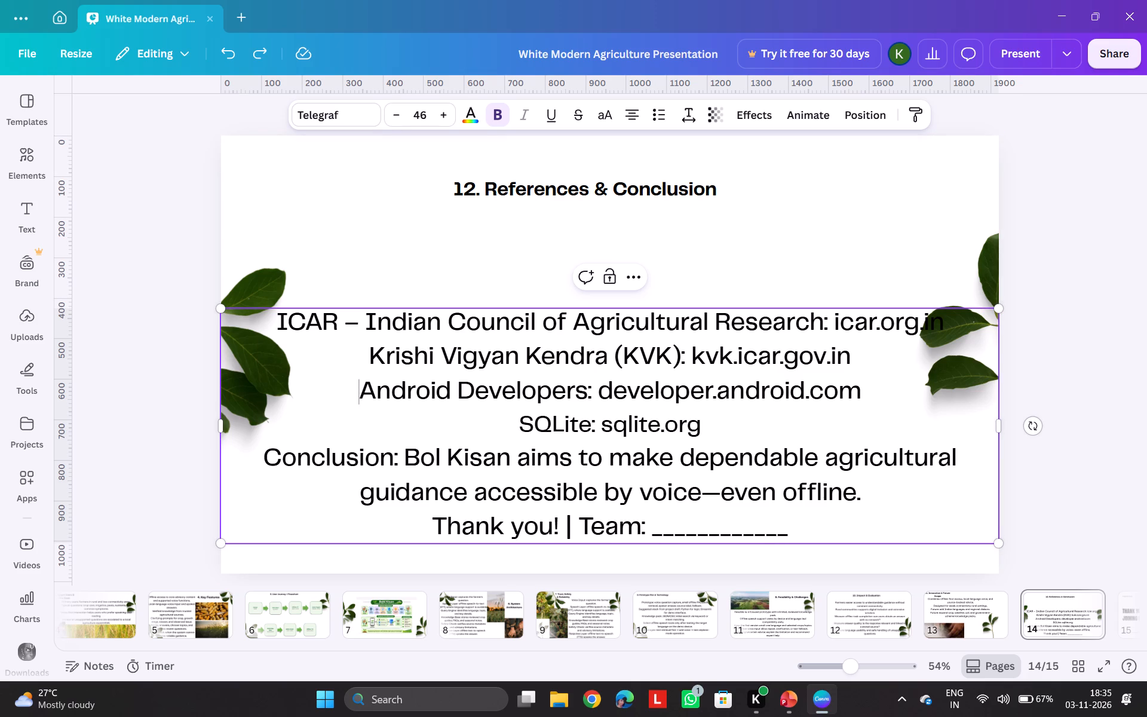
{"action": "key", "text": "ctrl+z"}
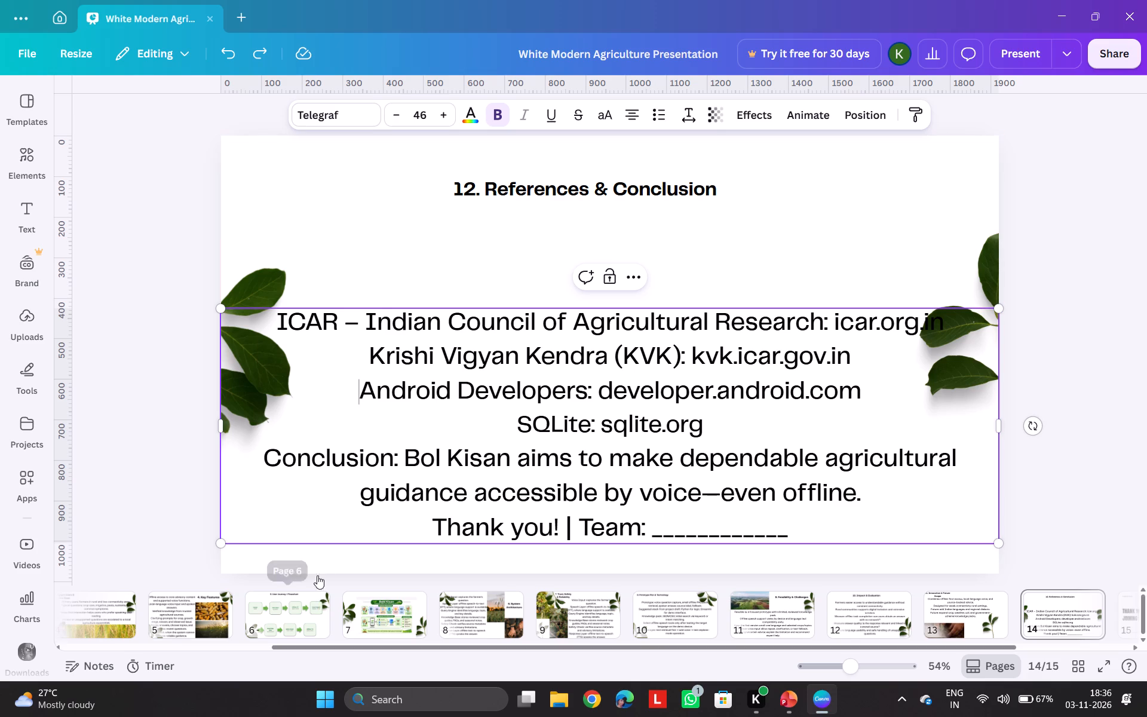
Scale the references text box down slightly from its upper-left corner, bringing the main text to size 44.3.
{"action": "left_click", "coordinate": [316, 395]}
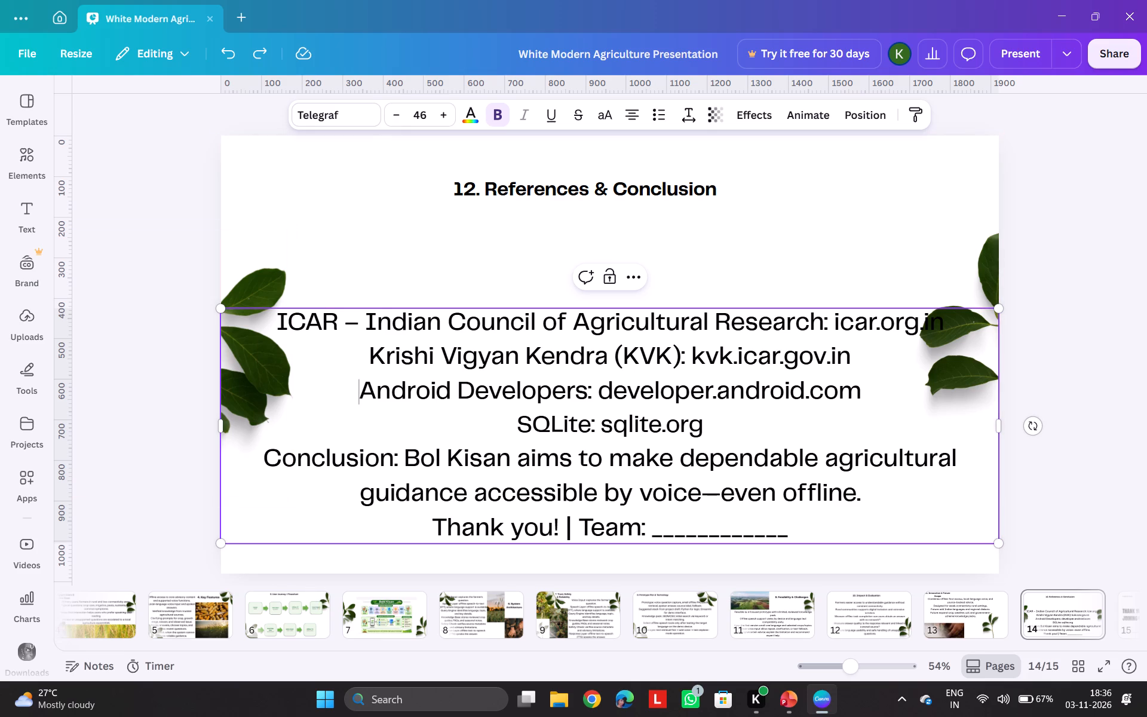
{"action": "left_click_drag", "start_coordinate": [217, 311], "coordinate": [245, 323]}
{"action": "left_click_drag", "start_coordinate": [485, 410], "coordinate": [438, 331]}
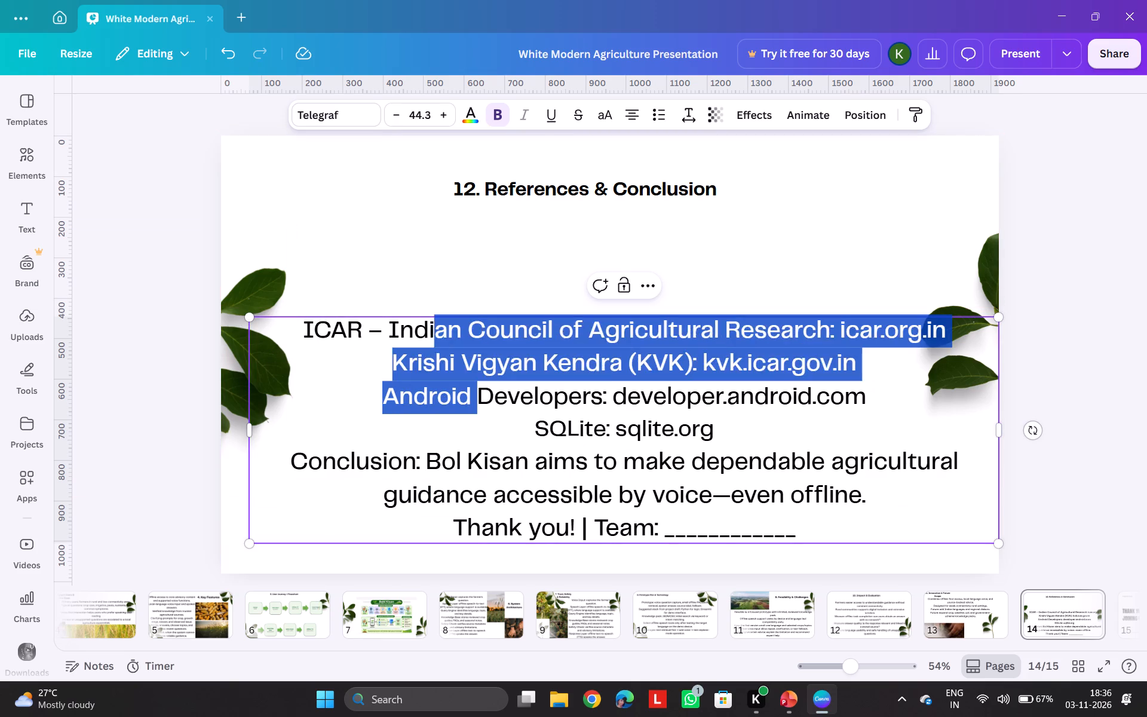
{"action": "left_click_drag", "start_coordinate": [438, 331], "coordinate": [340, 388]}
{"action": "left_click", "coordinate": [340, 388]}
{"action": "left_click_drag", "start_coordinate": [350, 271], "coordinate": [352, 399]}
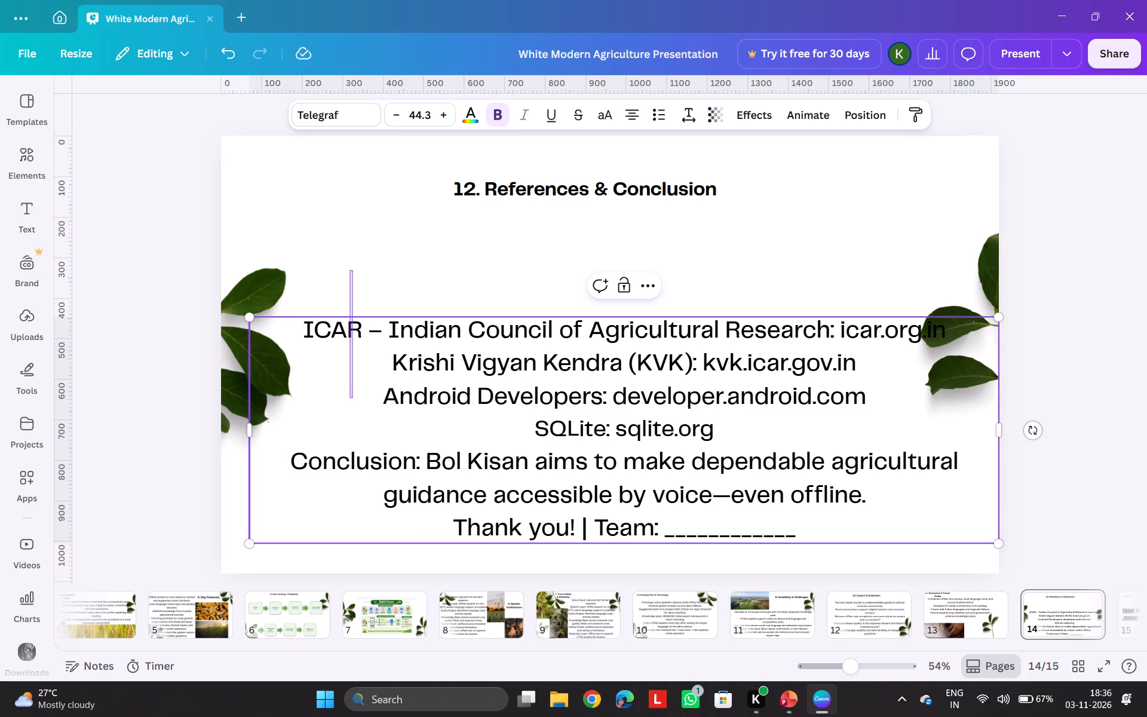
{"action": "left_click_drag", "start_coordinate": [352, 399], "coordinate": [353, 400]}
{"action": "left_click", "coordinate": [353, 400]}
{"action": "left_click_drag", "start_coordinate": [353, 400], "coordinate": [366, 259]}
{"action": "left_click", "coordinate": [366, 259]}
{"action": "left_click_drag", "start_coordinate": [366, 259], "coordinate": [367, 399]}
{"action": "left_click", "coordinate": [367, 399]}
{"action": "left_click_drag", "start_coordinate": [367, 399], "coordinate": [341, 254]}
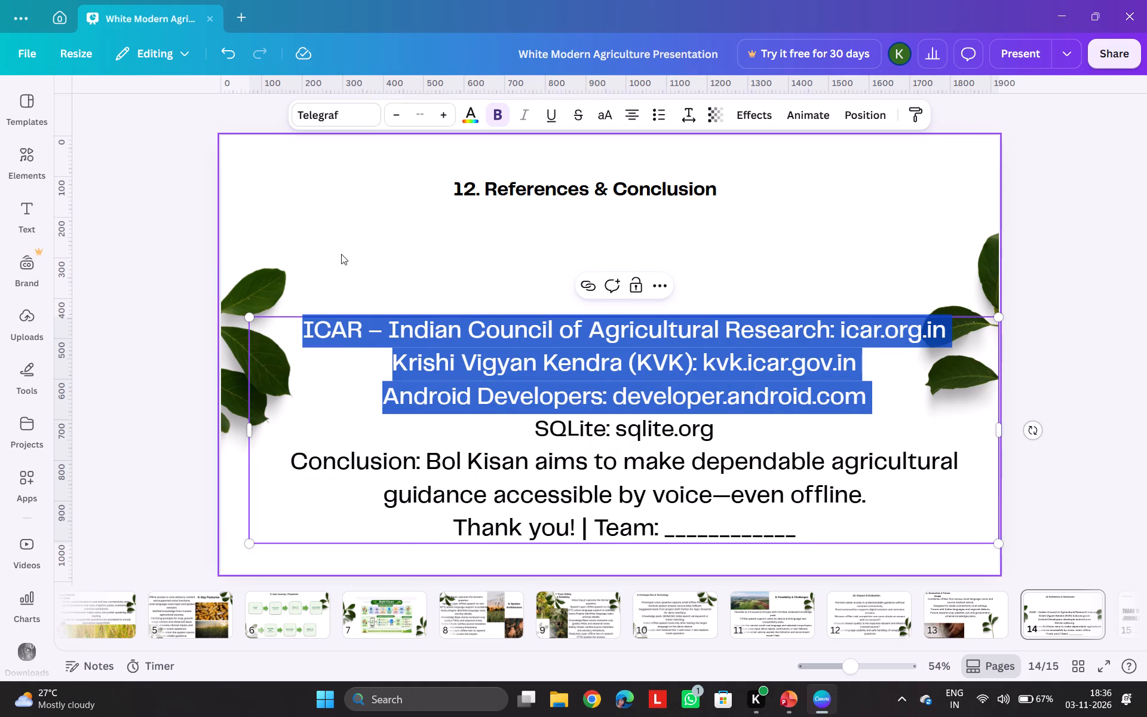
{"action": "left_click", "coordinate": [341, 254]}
Move the references text block up beneath the title and centre it horizontally on page 14.
{"action": "left_click_drag", "start_coordinate": [361, 373], "coordinate": [351, 284]}
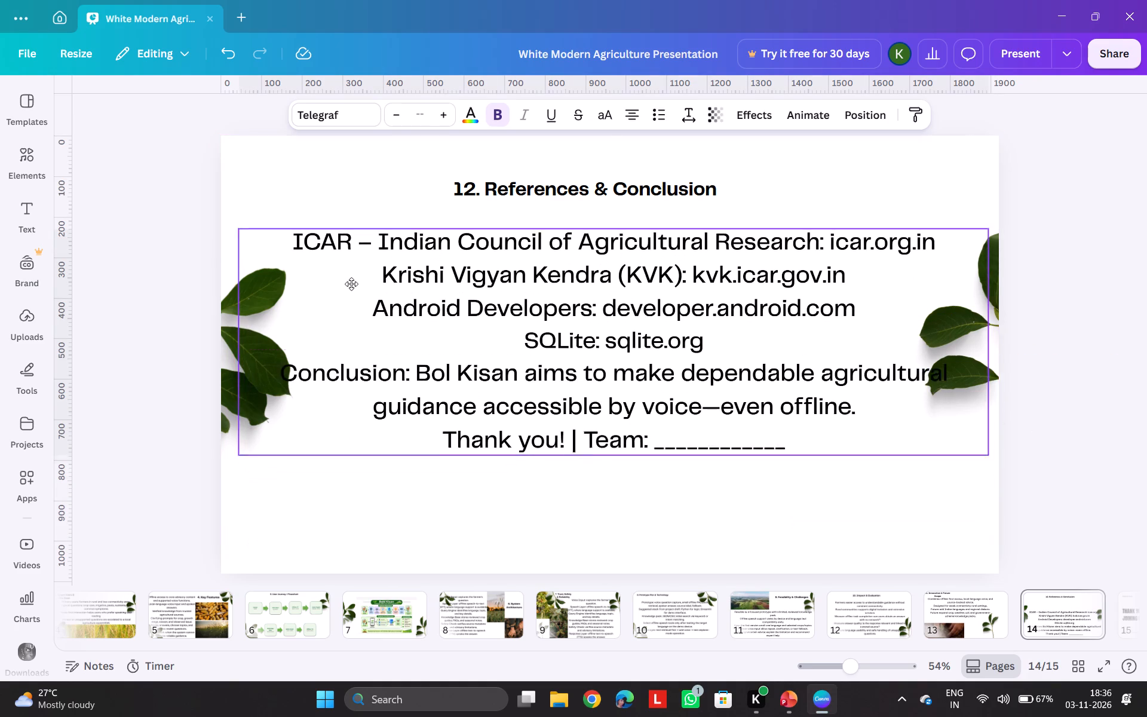
{"action": "left_click_drag", "start_coordinate": [351, 284], "coordinate": [348, 293]}
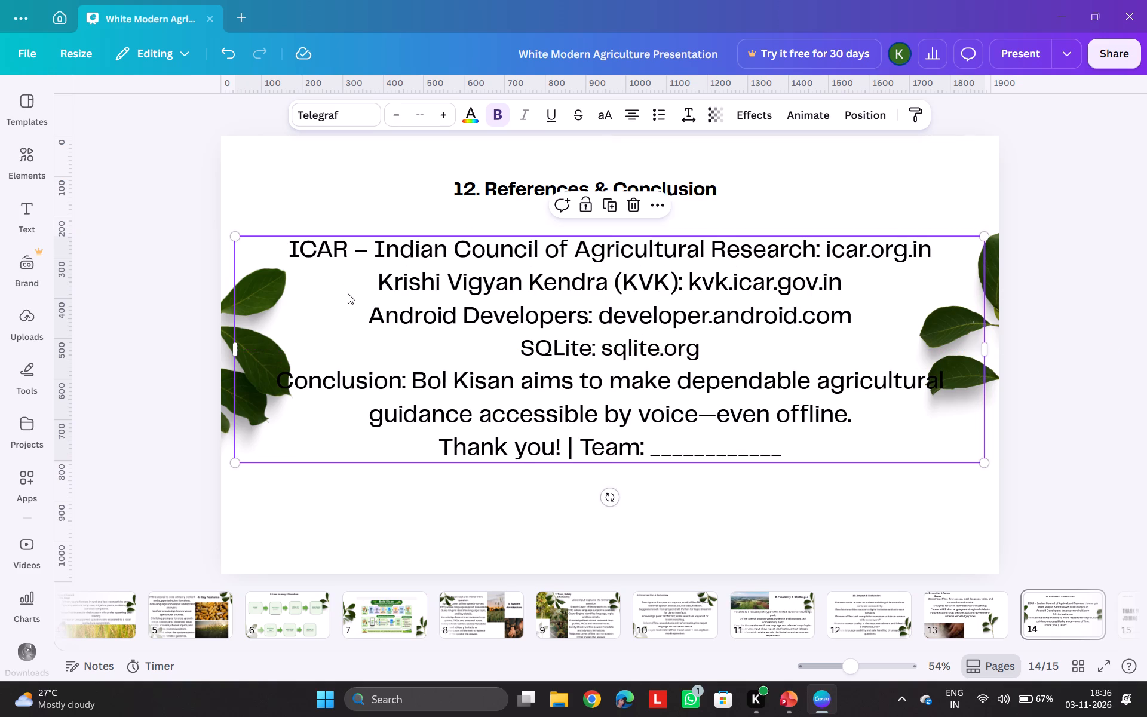
Insert a blank line before "Thank you!" and put the "| Team:" part on its own line with a blank line above it.
{"action": "left_click", "coordinate": [860, 421]}
{"action": "left_click", "coordinate": [860, 421]}
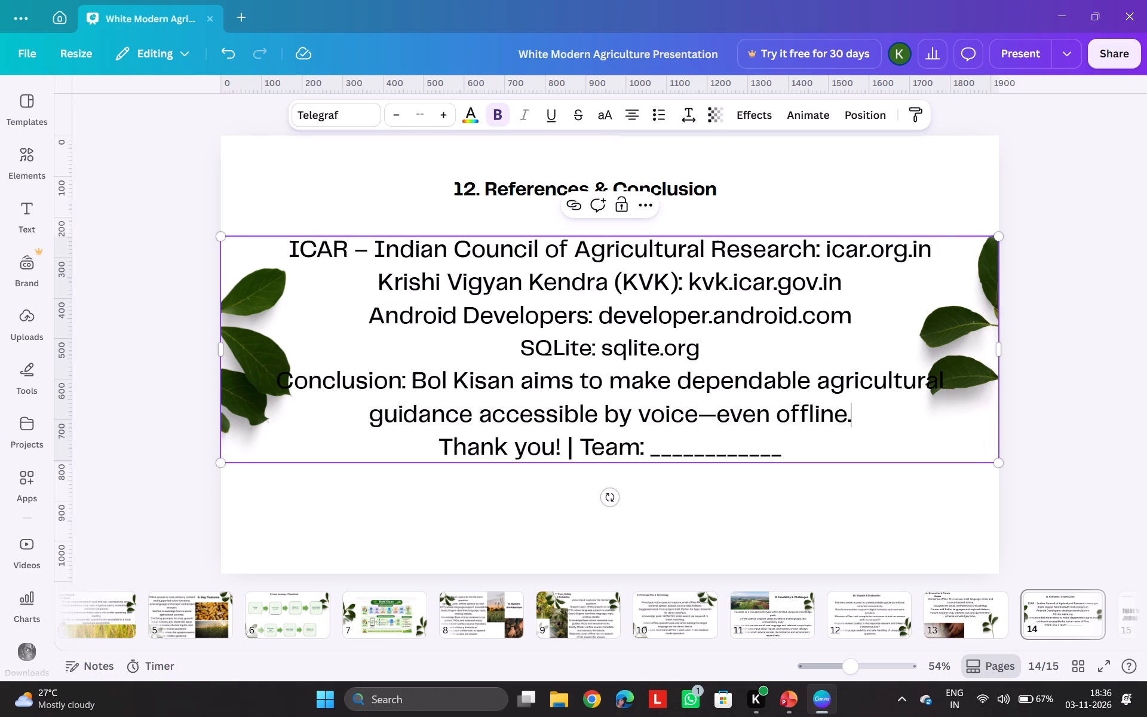
{"action": "key", "text": "Return"}
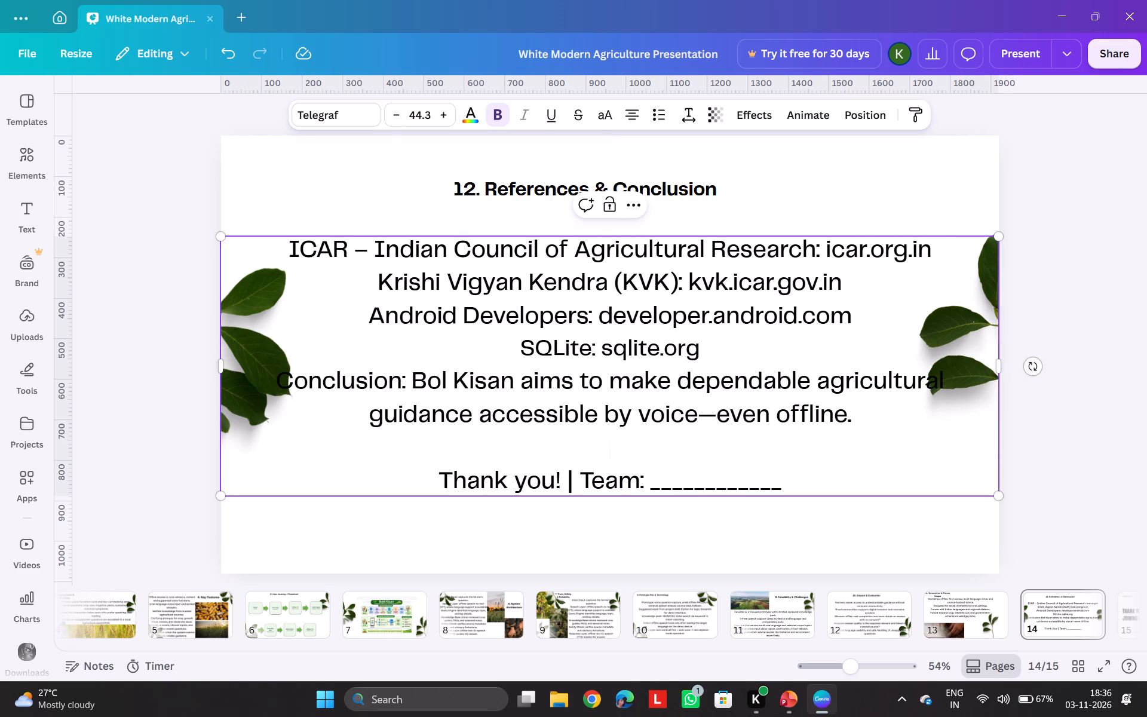
{"action": "left_click", "coordinate": [564, 483]}
{"action": "key", "text": "Return"}
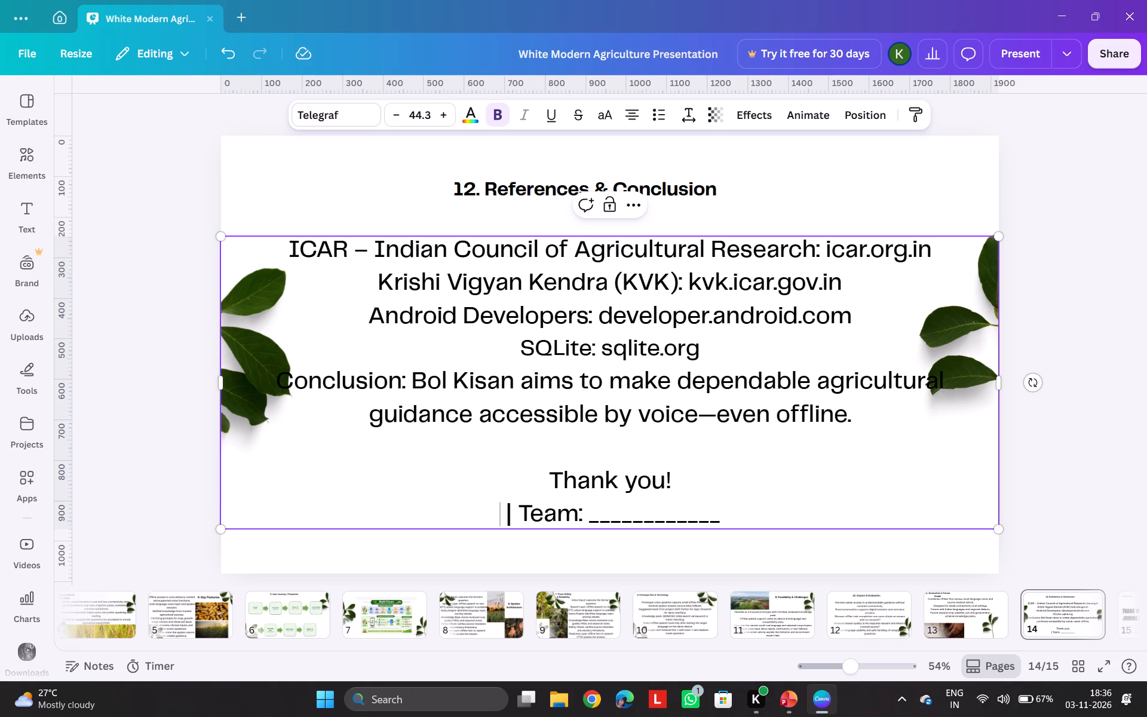
{"action": "key", "text": "Return"}
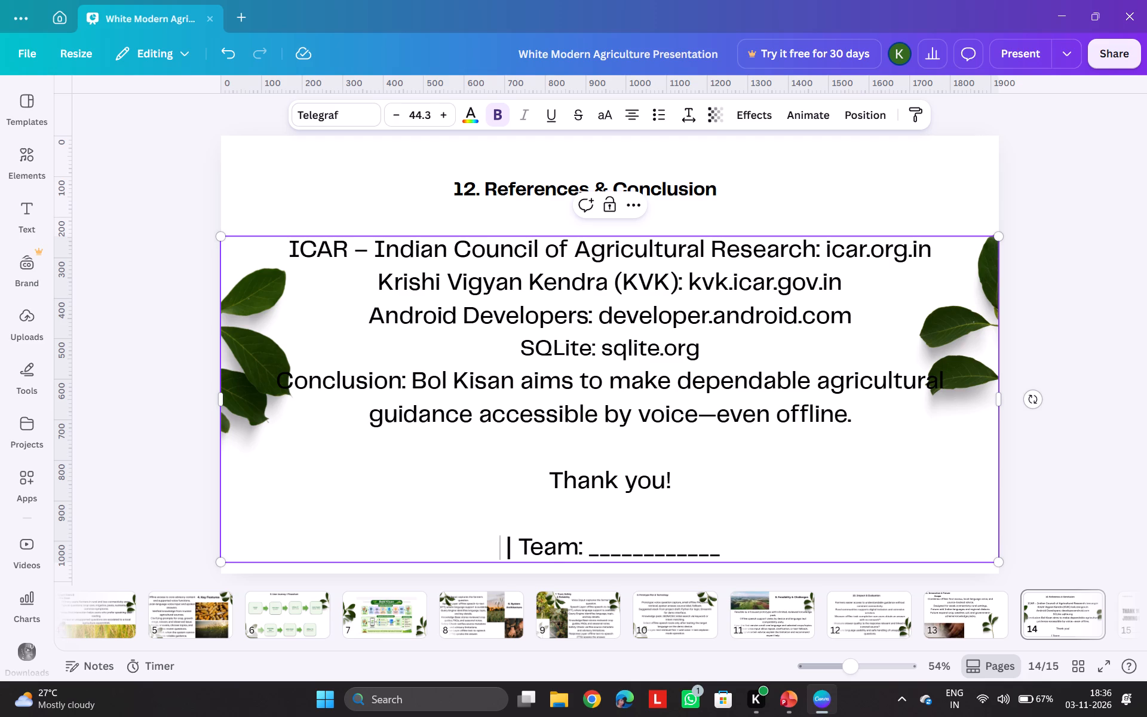
Delete the "|" separator in front of "Team:".
{"action": "left_click_drag", "start_coordinate": [499, 547], "coordinate": [515, 549]}
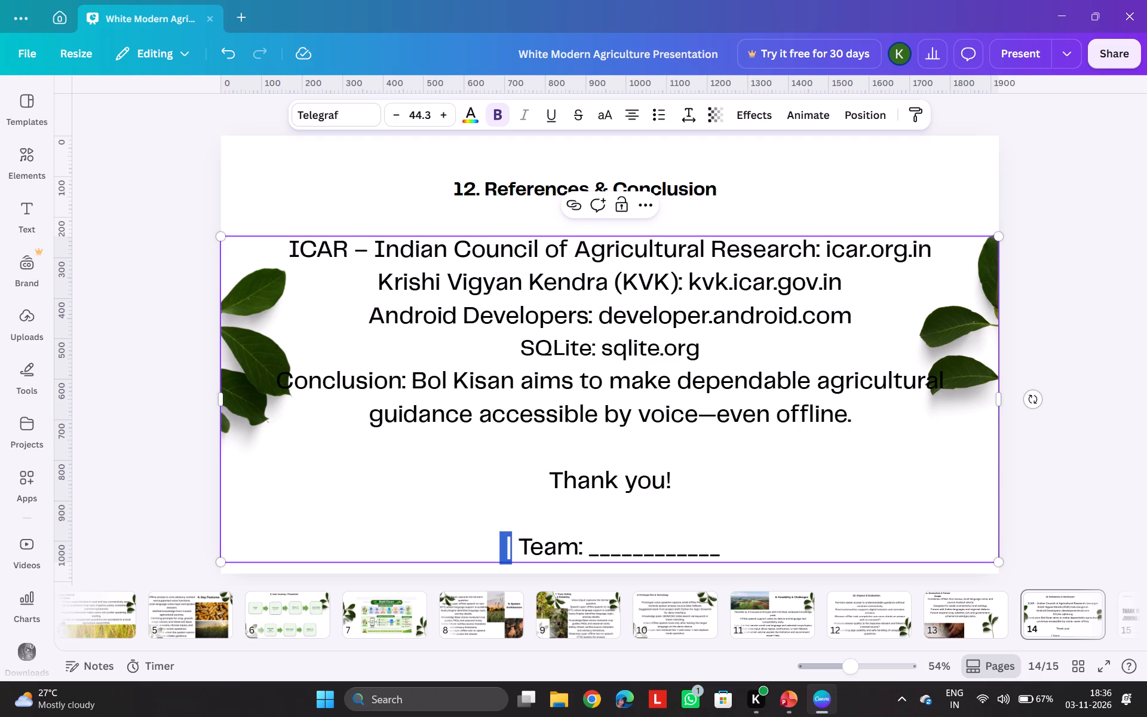
{"action": "key", "text": "Delete"}
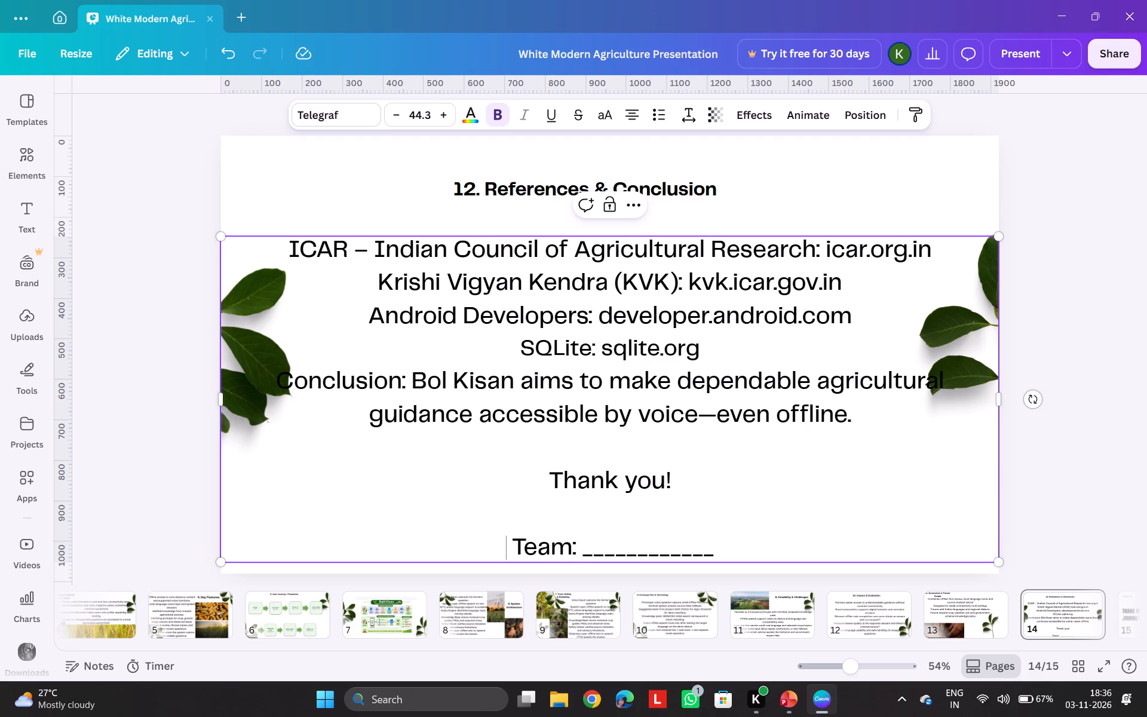
Enter the team name "vajra" after "Team:" and delete the run of underscores that follows it.
{"action": "left_click", "coordinate": [593, 539]}
{"action": "type", "text": "vaj"}
{"action": "type", "text": "ra"}
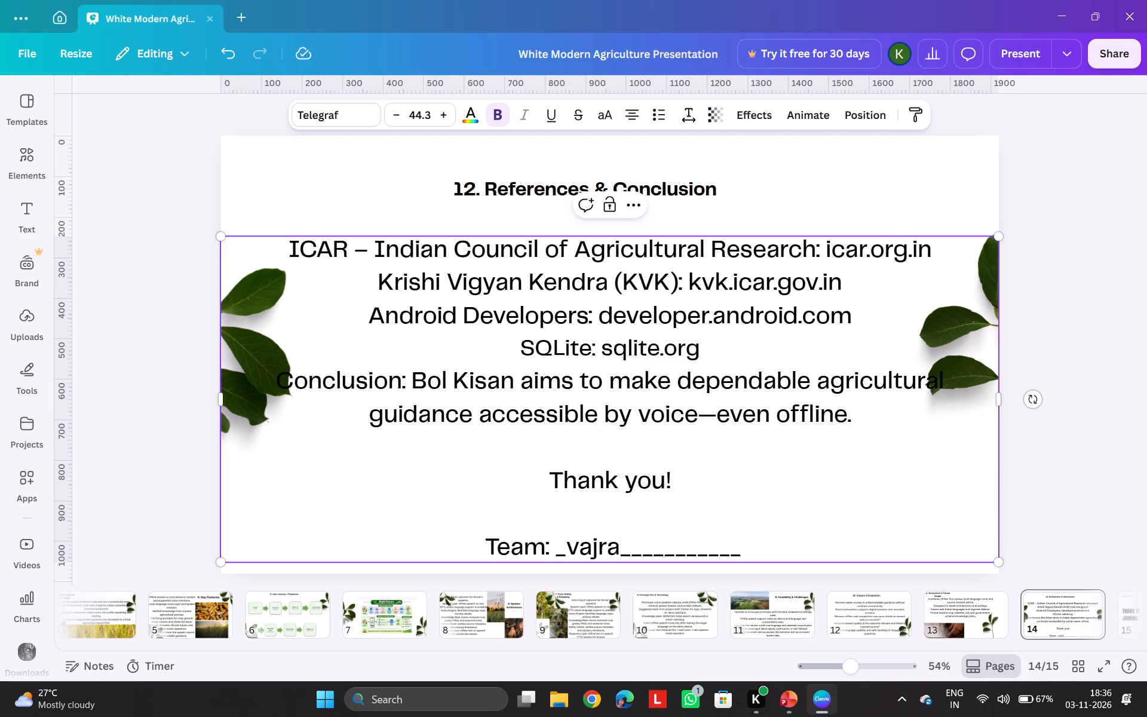
{"action": "left_click_drag", "start_coordinate": [740, 554], "coordinate": [621, 543]}
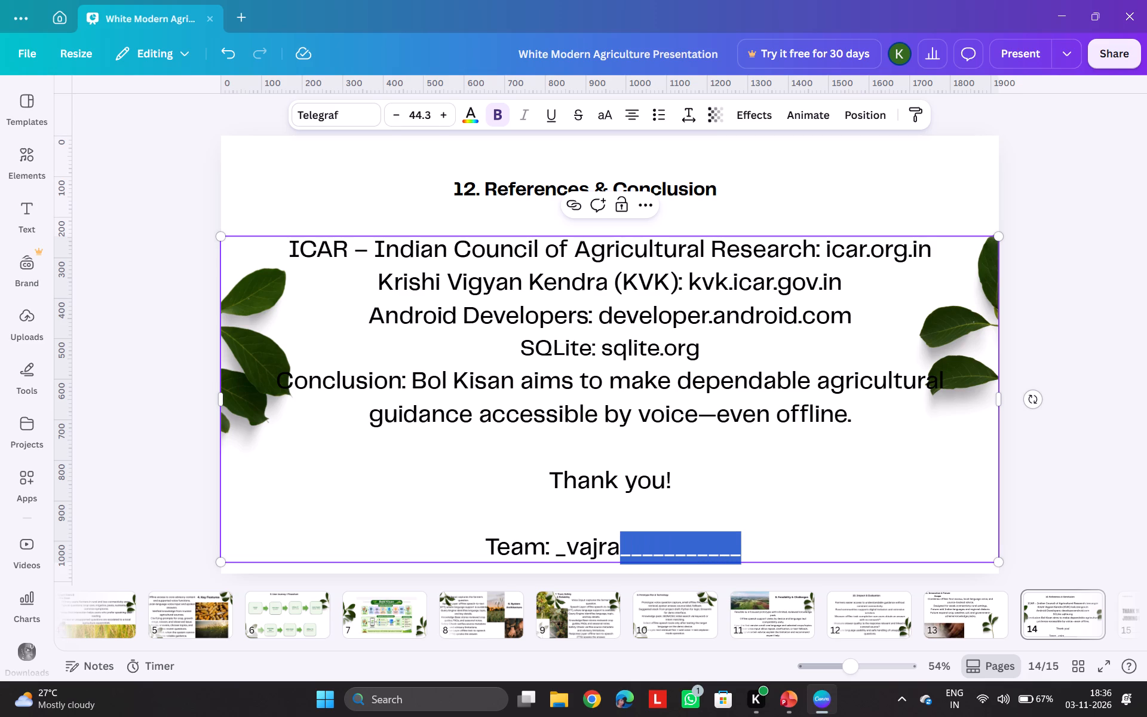
{"action": "key", "text": "Delete"}
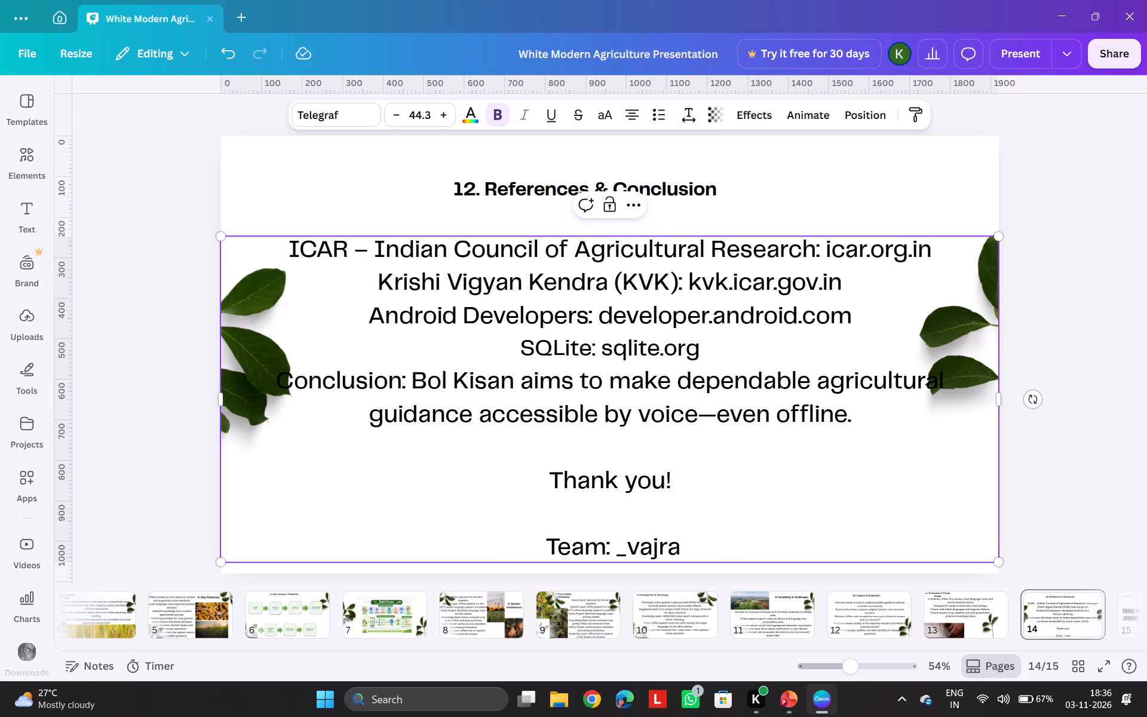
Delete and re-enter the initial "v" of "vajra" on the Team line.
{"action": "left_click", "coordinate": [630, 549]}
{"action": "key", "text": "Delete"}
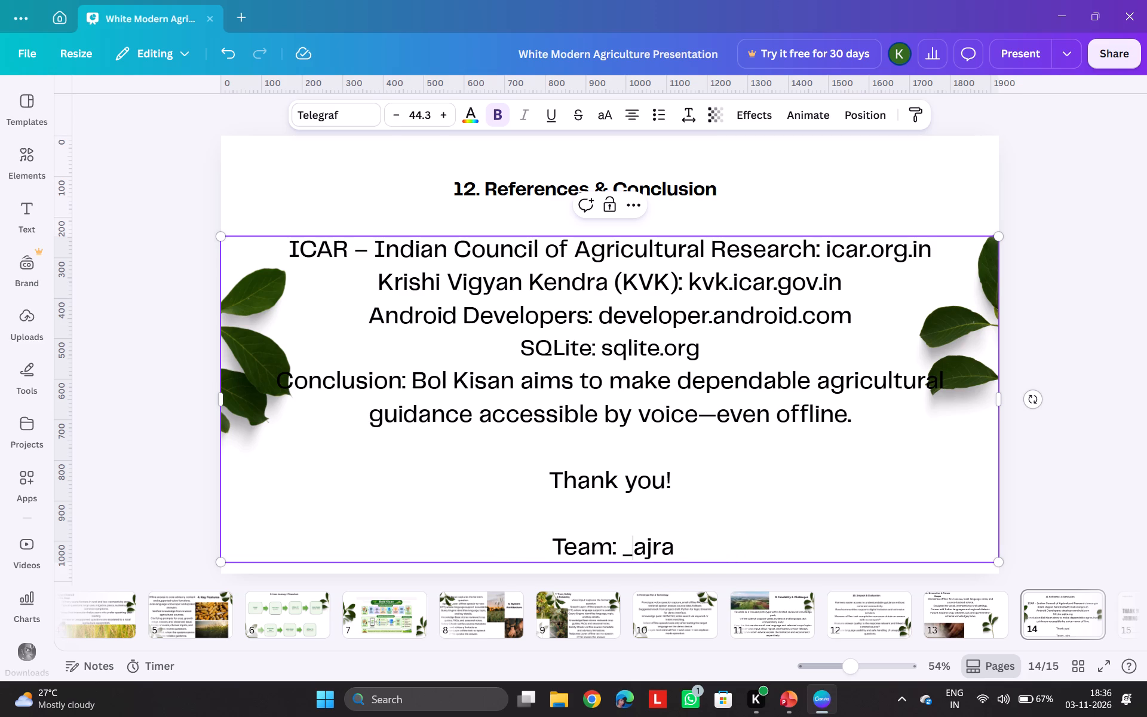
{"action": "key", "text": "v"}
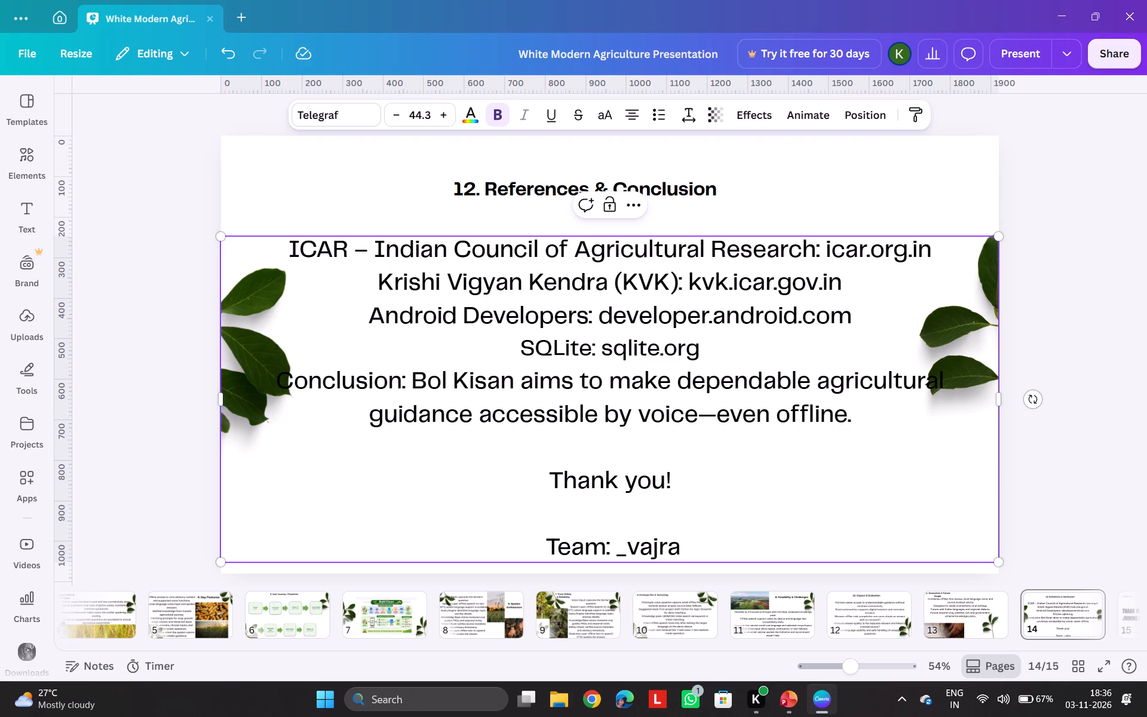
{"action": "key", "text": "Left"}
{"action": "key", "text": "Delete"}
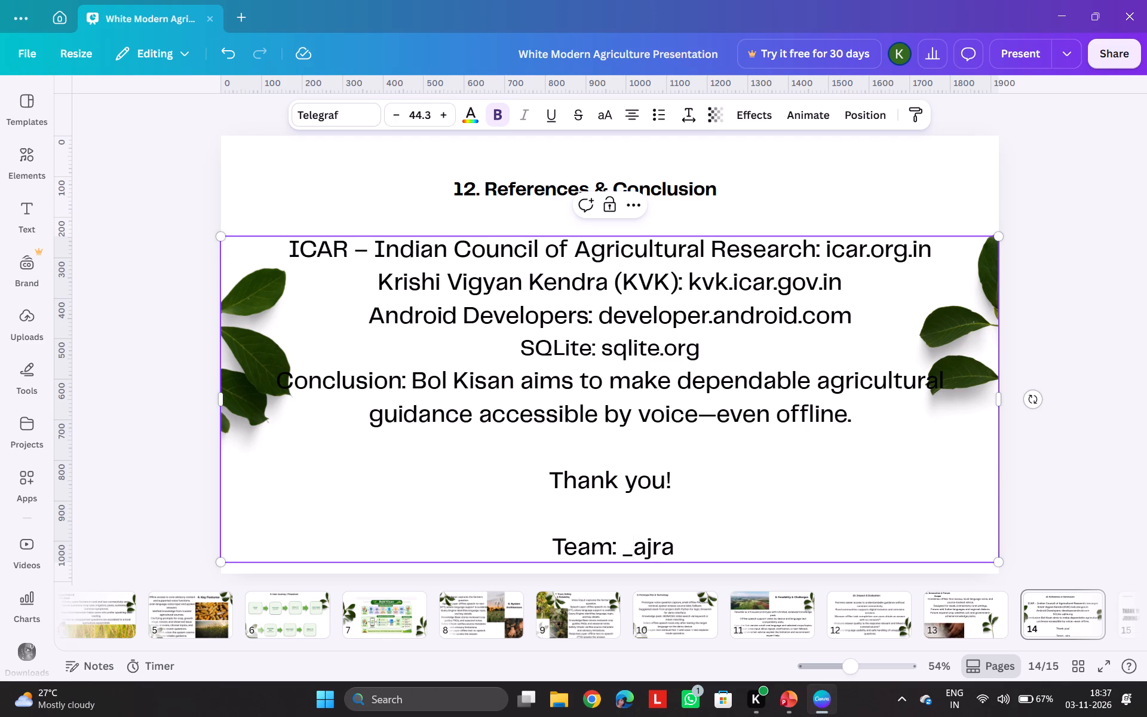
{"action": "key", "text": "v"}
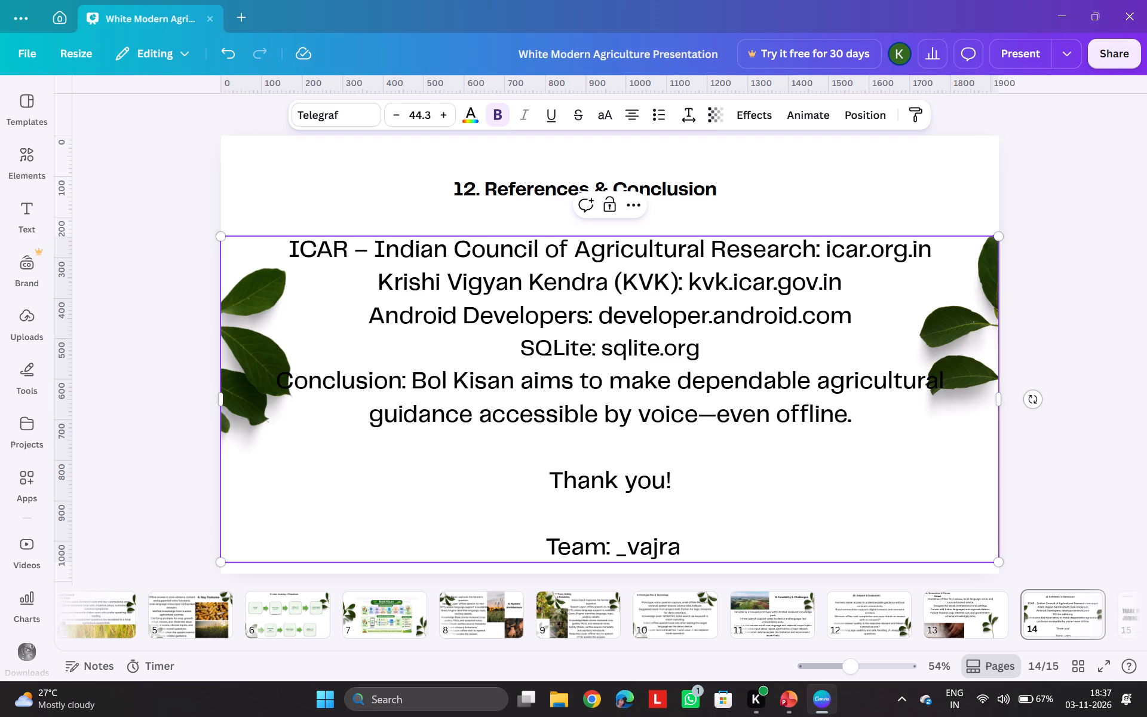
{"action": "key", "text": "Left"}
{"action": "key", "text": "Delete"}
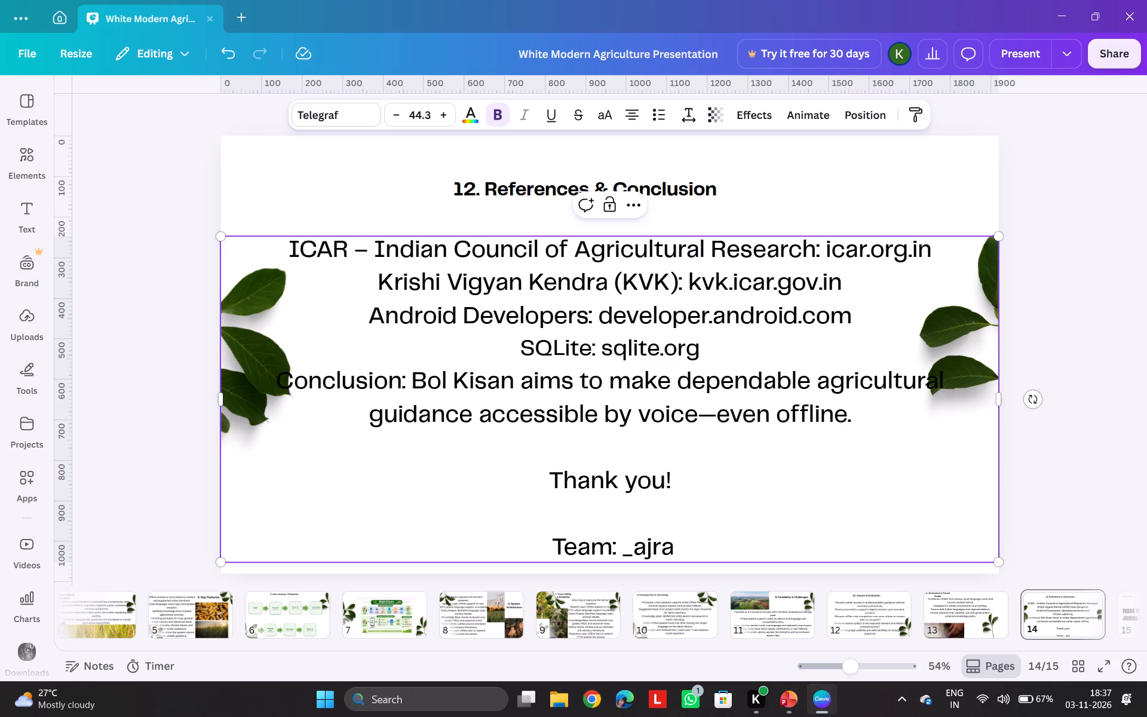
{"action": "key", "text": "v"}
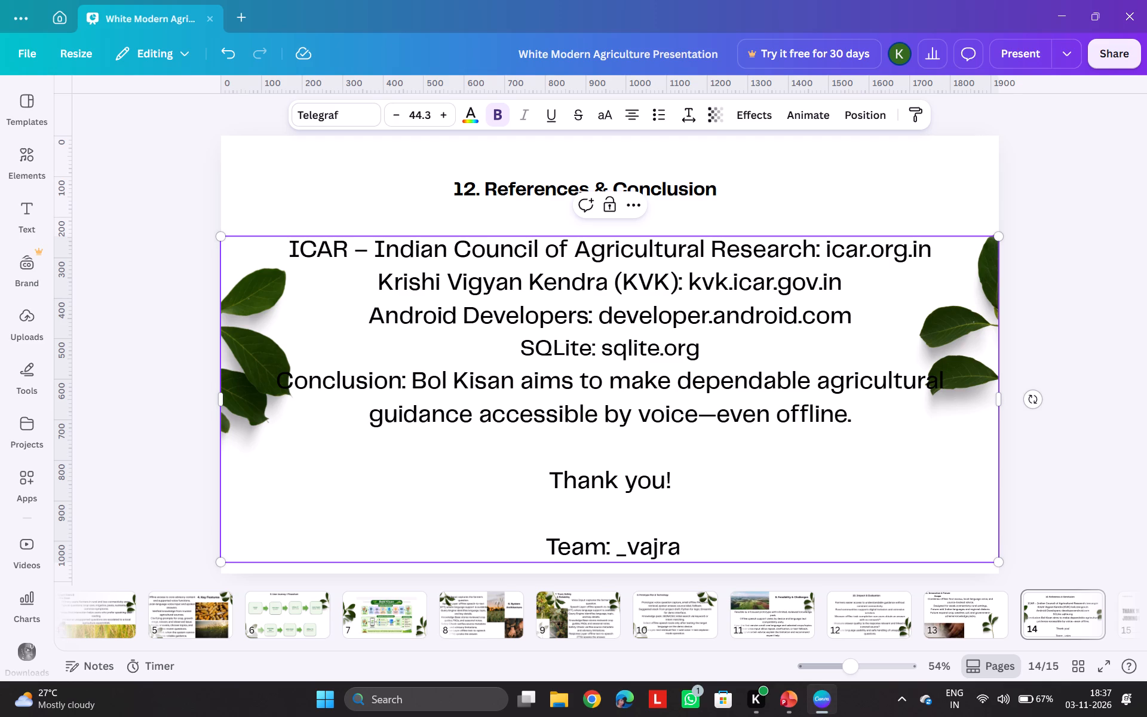
Remove the leftover underscore before "vajra" and separate it from "Team:" with two spaces.
{"action": "left_click", "coordinate": [611, 550]}
{"action": "left_click_drag", "start_coordinate": [611, 550], "coordinate": [628, 554]}
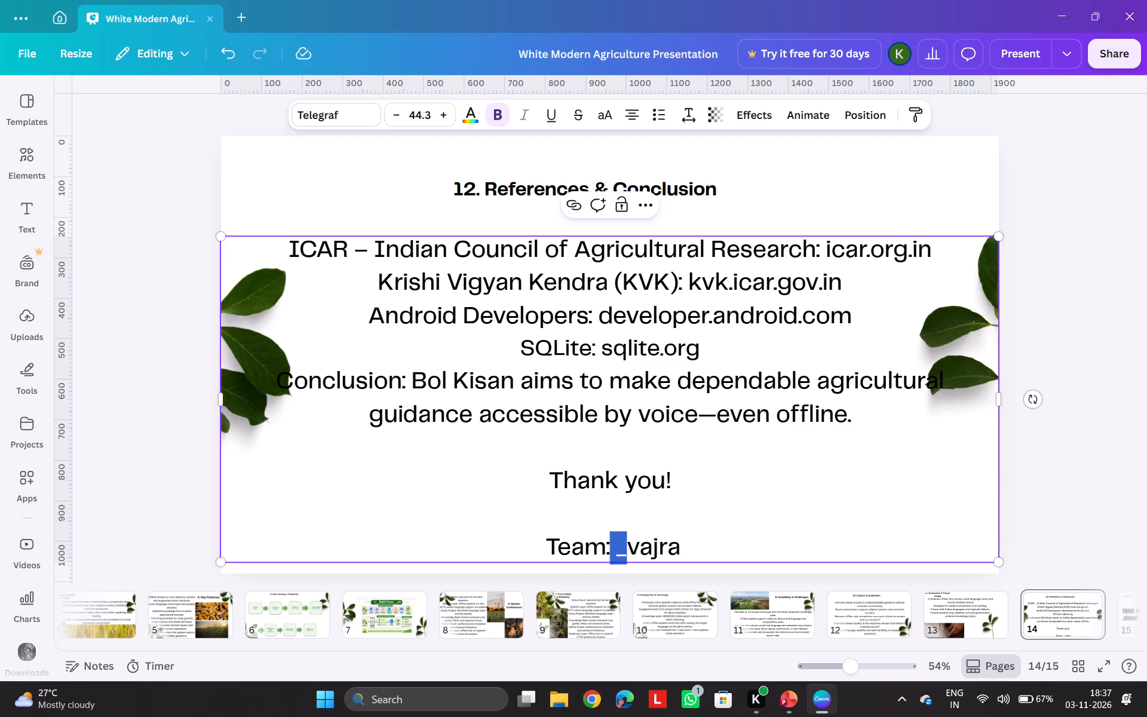
{"action": "key", "text": "Delete"}
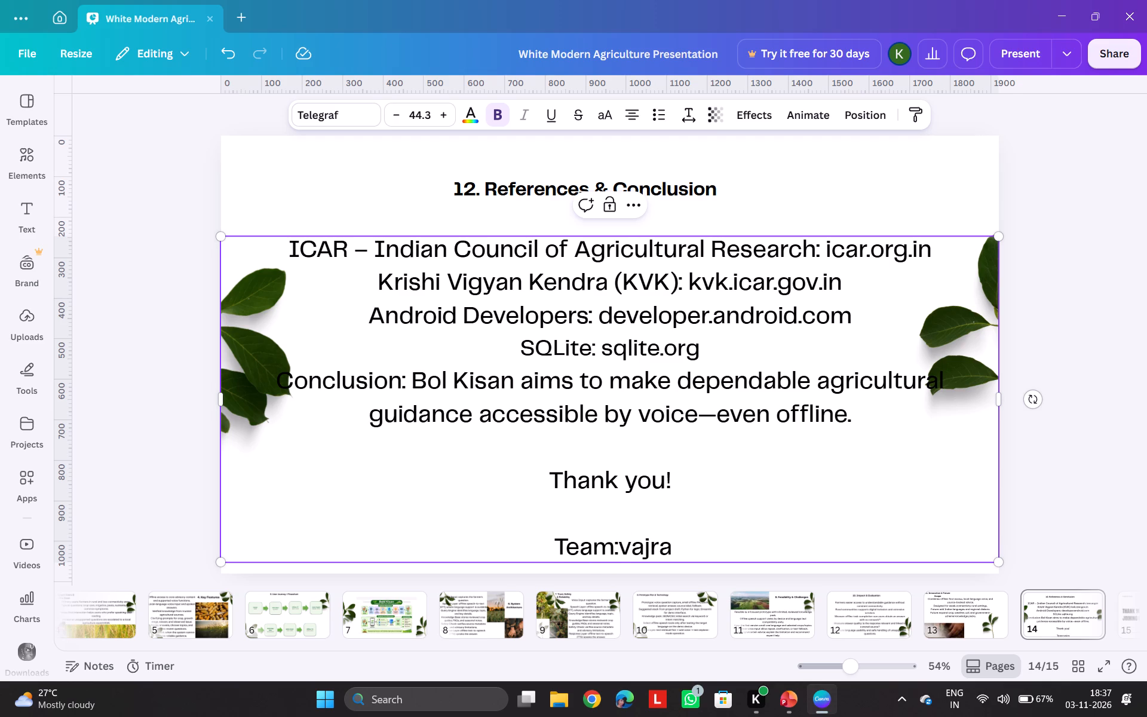
{"action": "key", "text": "space"}
{"action": "key", "text": "space"}
{"action": "key", "text": "space"}
{"action": "key", "text": "space"}
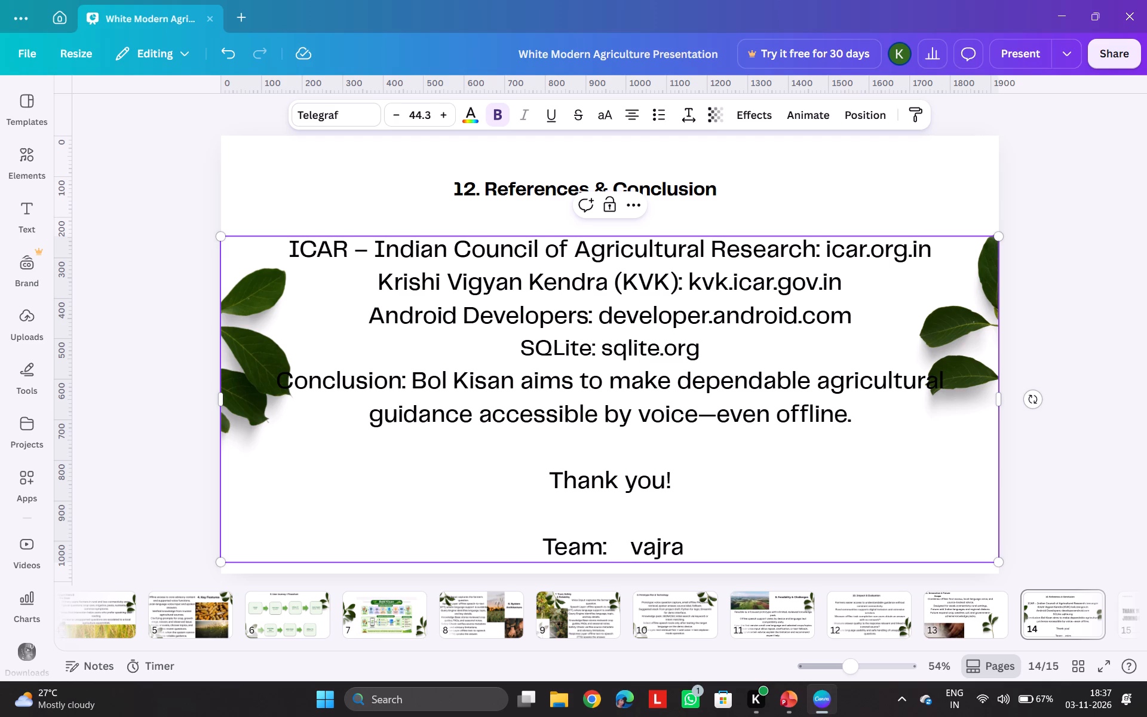
{"action": "key", "text": "BackSpace"}
{"action": "key", "text": "BackSpace"}
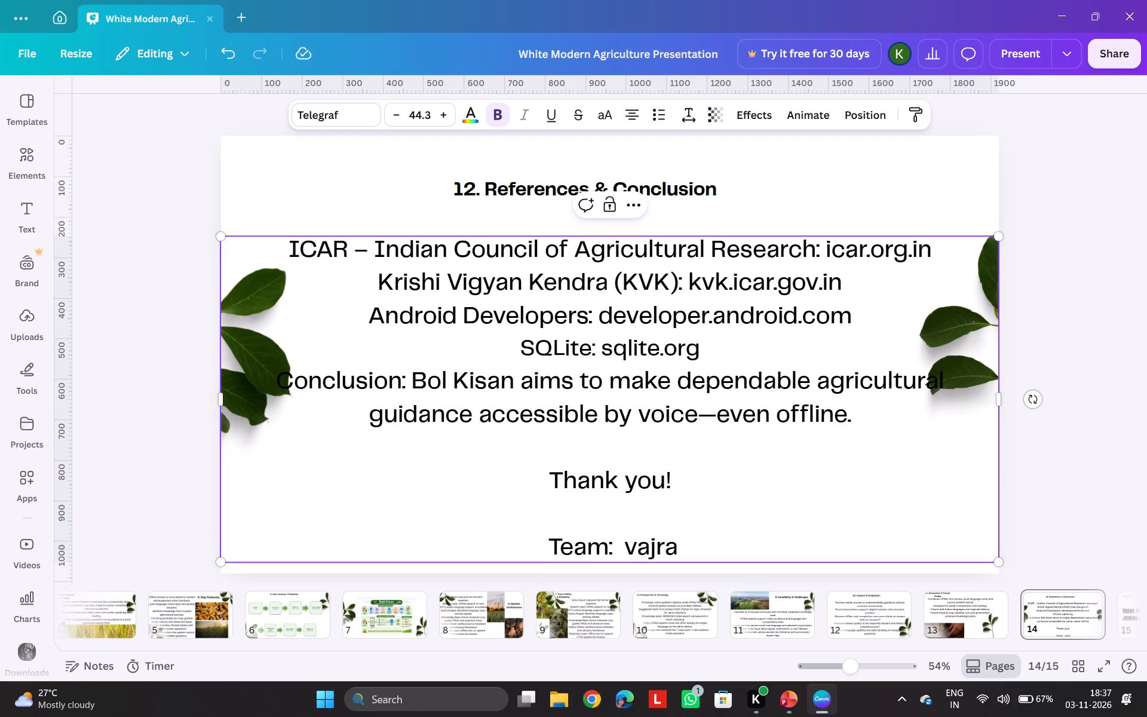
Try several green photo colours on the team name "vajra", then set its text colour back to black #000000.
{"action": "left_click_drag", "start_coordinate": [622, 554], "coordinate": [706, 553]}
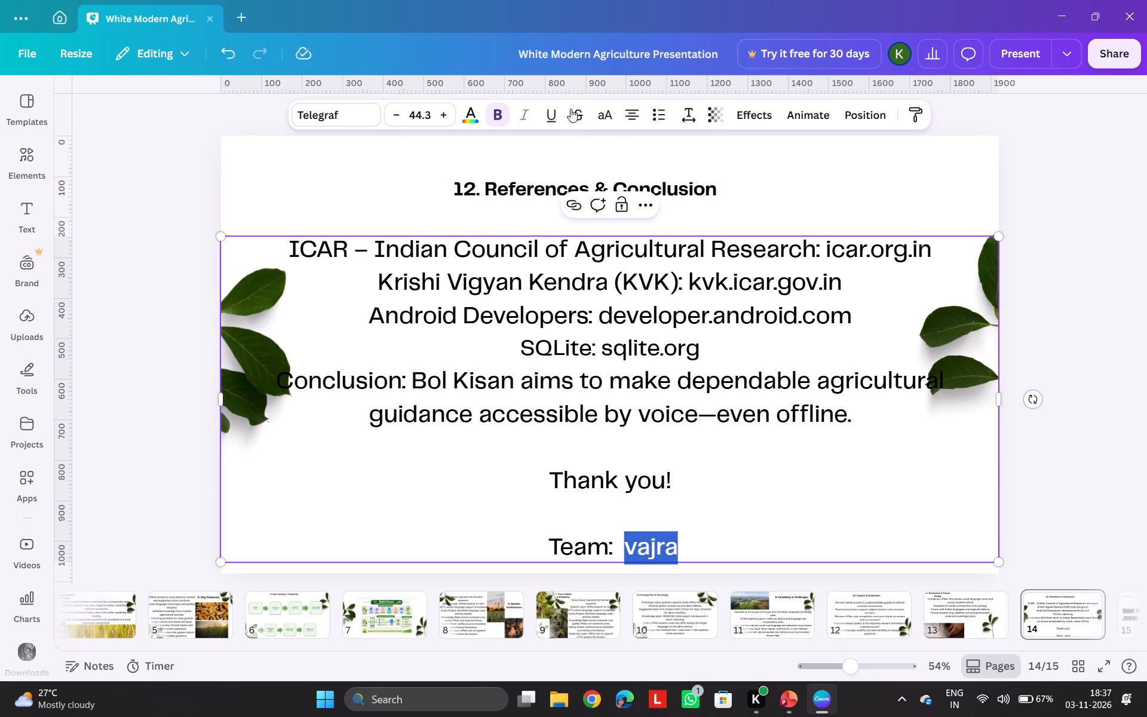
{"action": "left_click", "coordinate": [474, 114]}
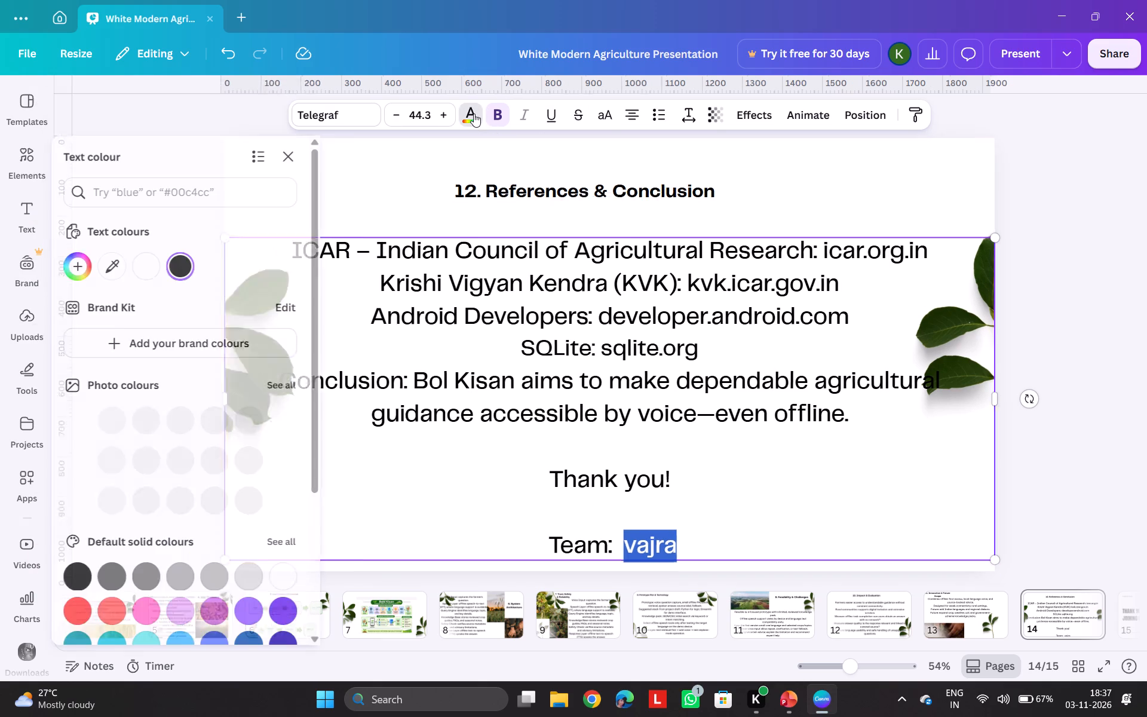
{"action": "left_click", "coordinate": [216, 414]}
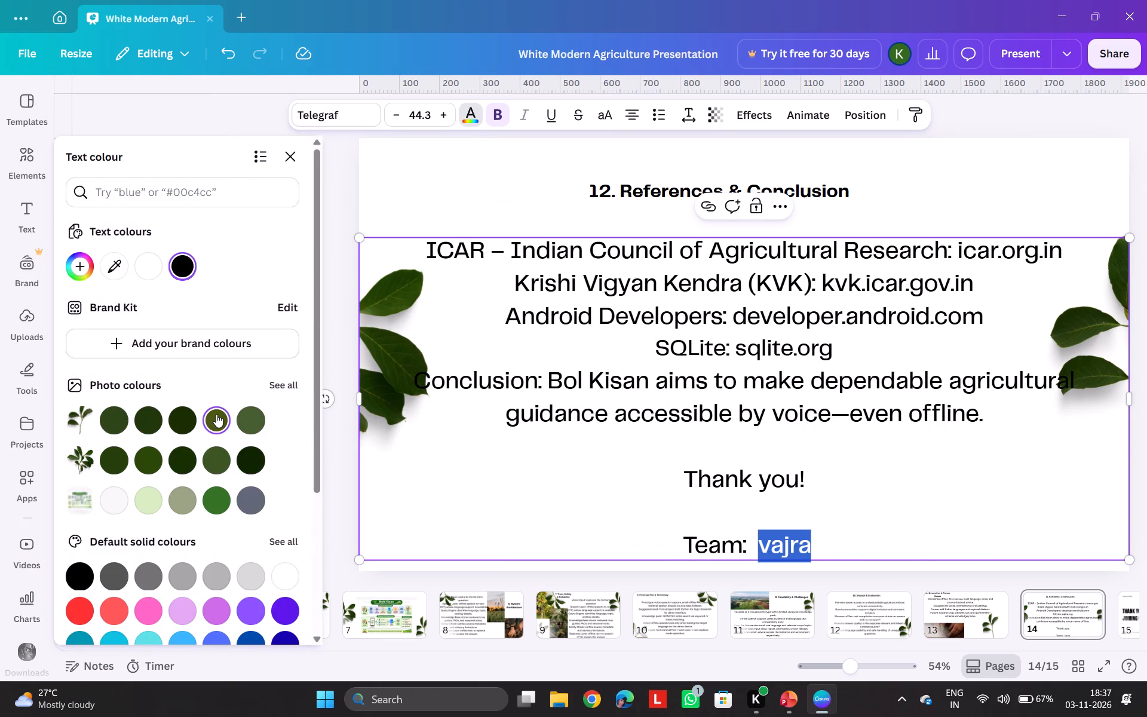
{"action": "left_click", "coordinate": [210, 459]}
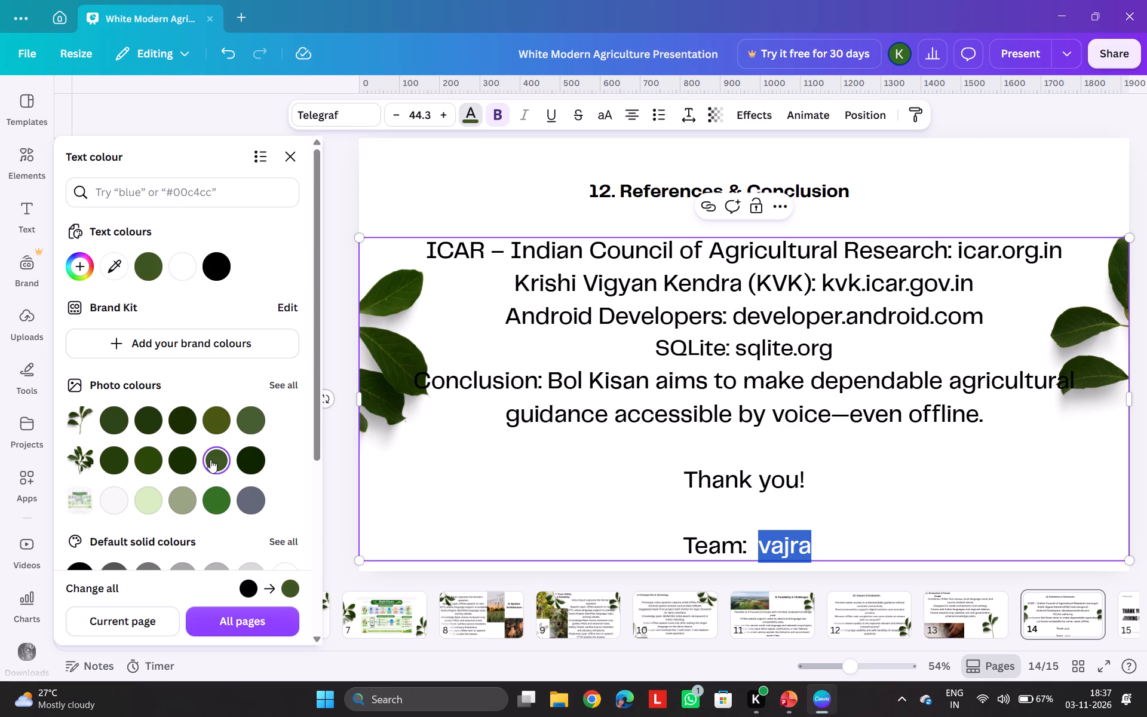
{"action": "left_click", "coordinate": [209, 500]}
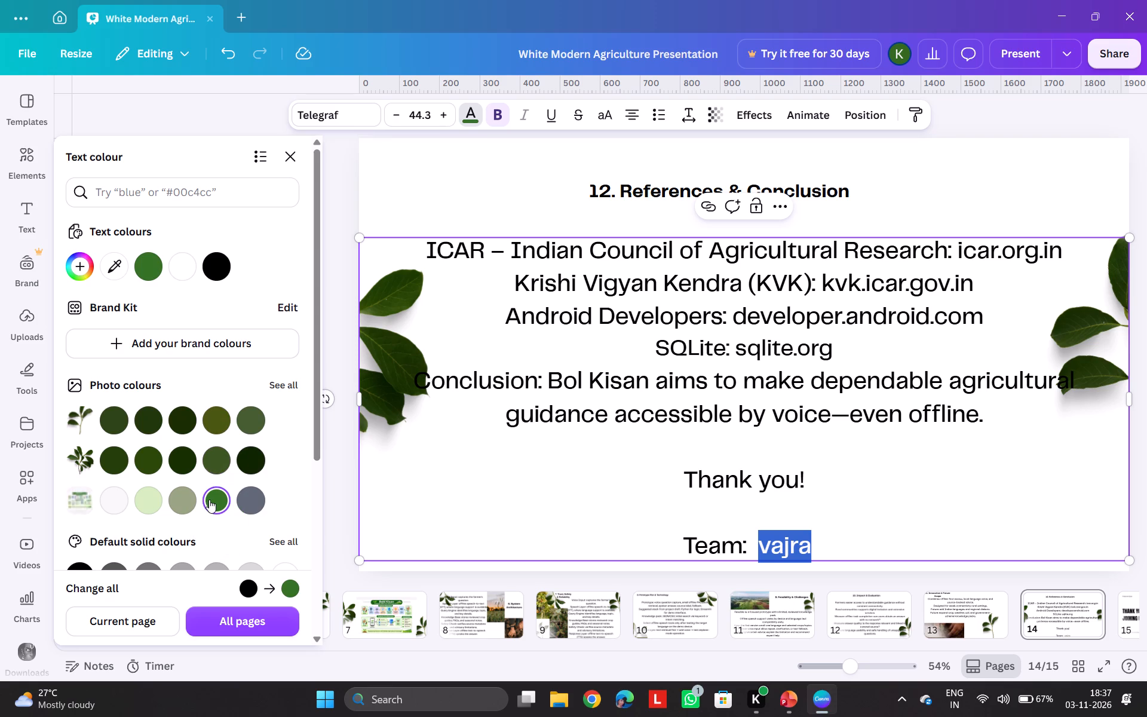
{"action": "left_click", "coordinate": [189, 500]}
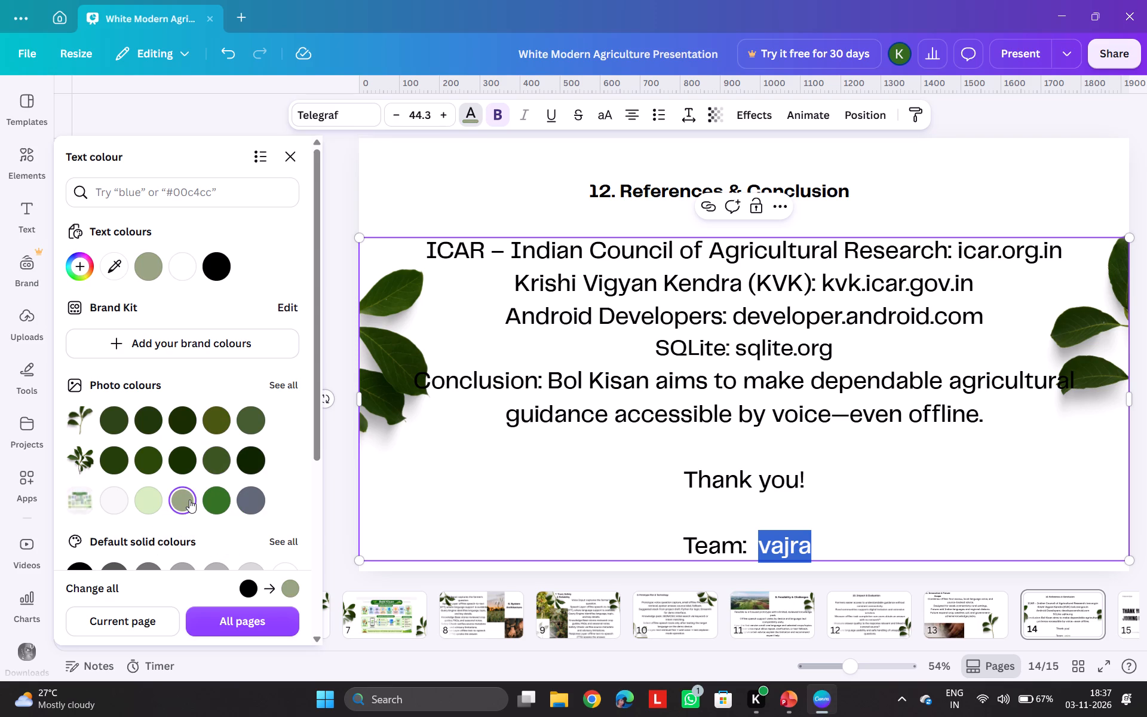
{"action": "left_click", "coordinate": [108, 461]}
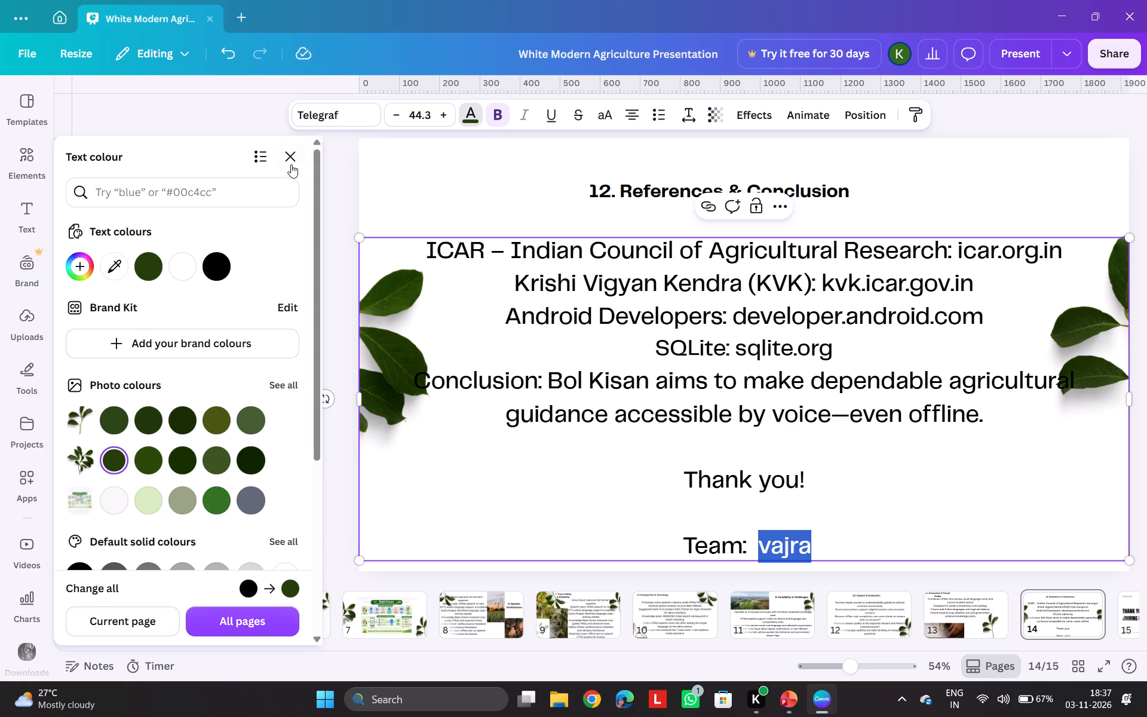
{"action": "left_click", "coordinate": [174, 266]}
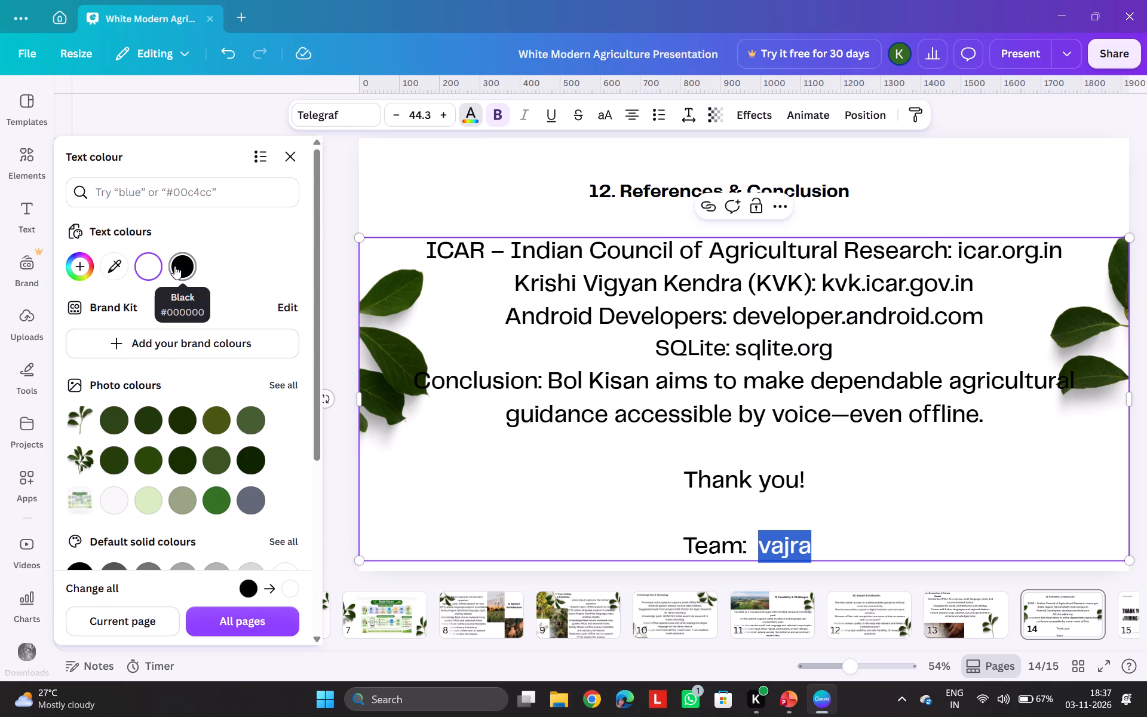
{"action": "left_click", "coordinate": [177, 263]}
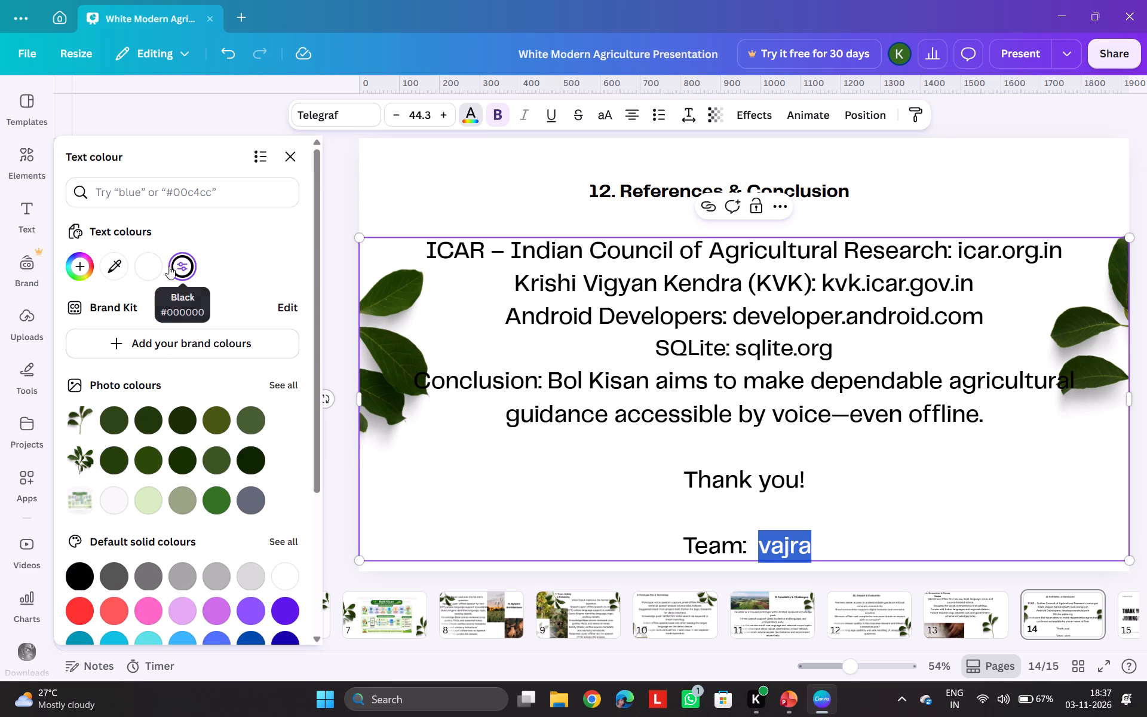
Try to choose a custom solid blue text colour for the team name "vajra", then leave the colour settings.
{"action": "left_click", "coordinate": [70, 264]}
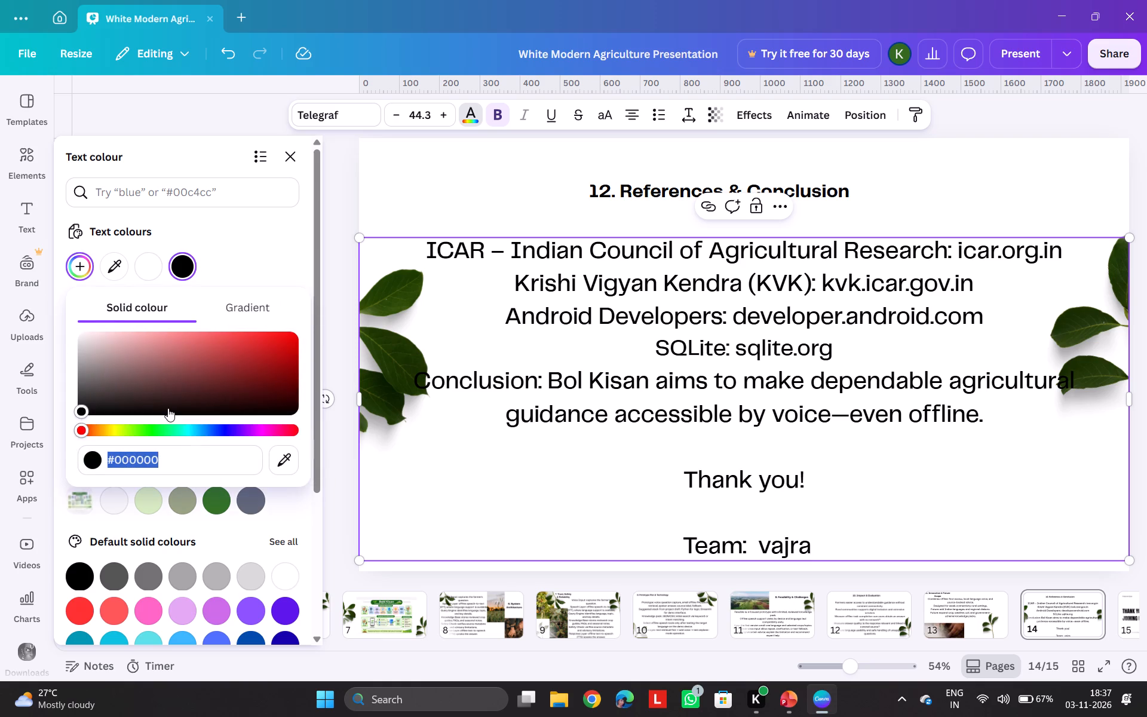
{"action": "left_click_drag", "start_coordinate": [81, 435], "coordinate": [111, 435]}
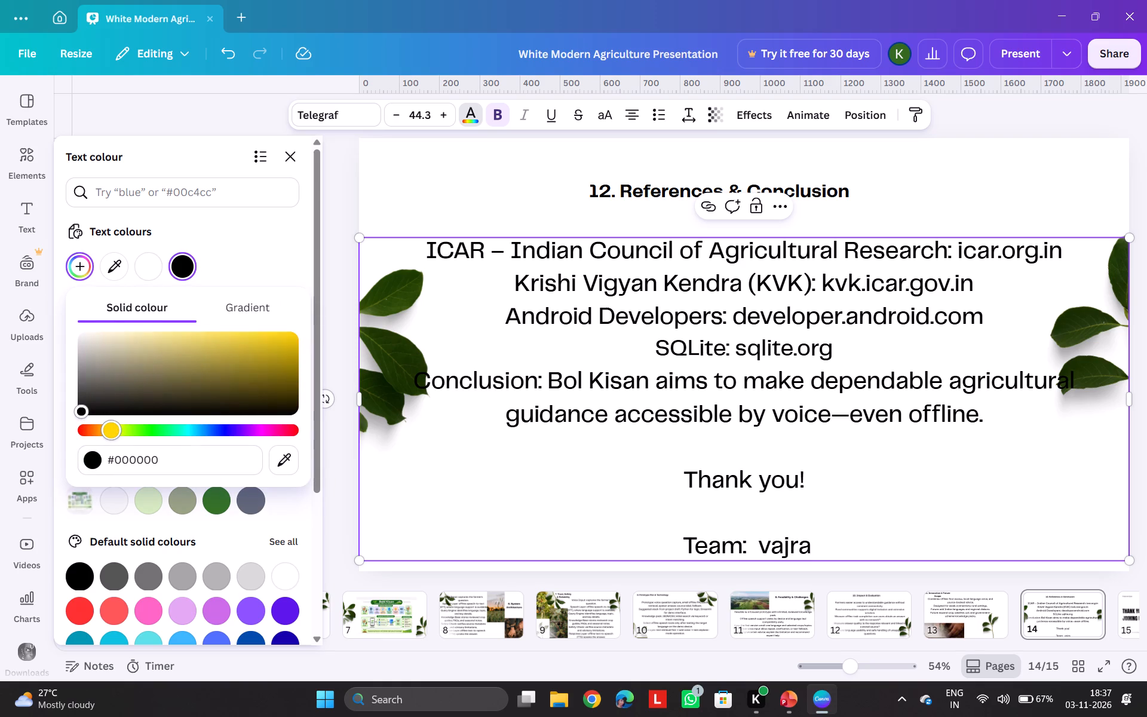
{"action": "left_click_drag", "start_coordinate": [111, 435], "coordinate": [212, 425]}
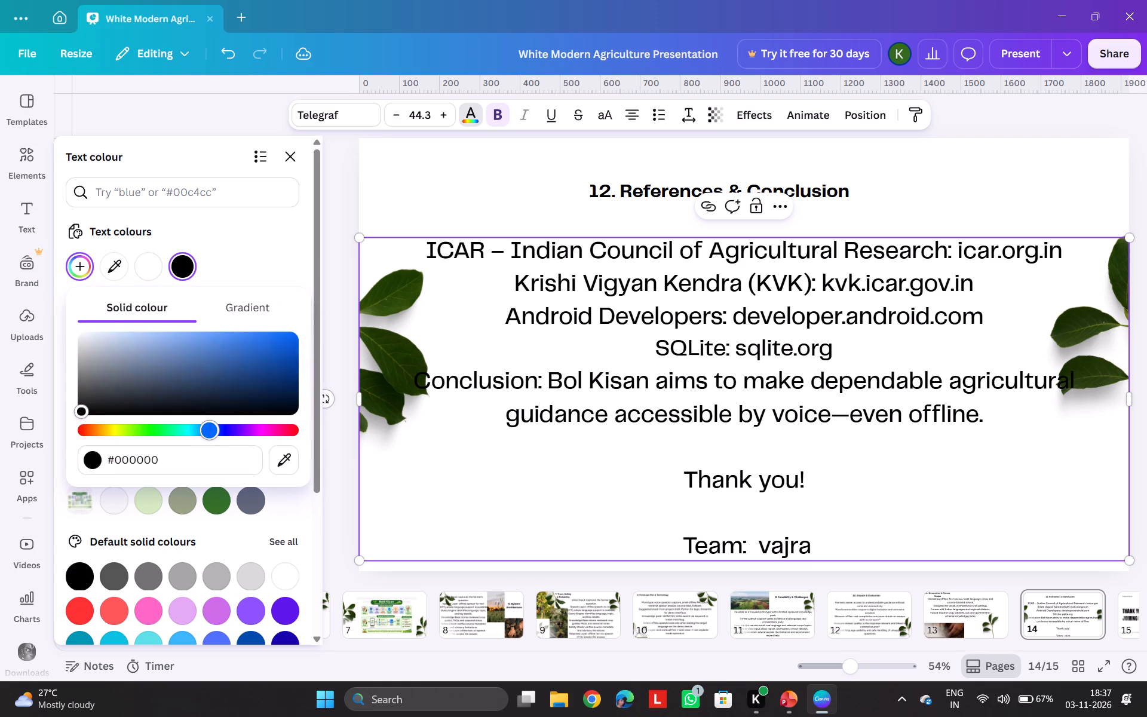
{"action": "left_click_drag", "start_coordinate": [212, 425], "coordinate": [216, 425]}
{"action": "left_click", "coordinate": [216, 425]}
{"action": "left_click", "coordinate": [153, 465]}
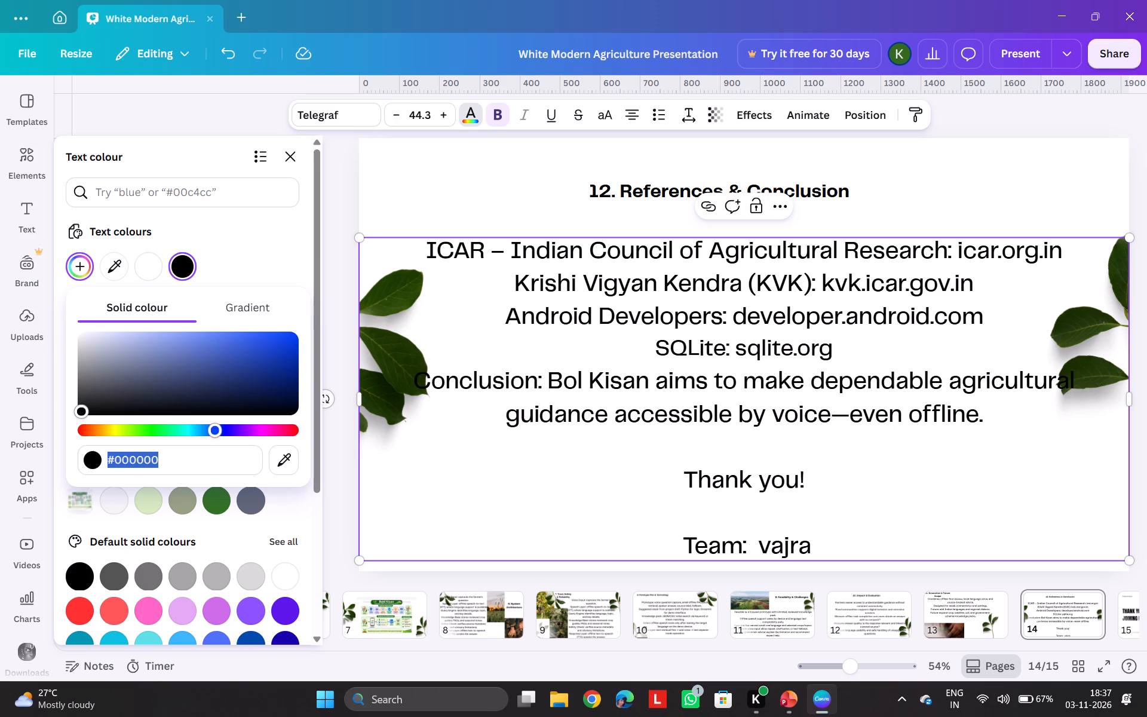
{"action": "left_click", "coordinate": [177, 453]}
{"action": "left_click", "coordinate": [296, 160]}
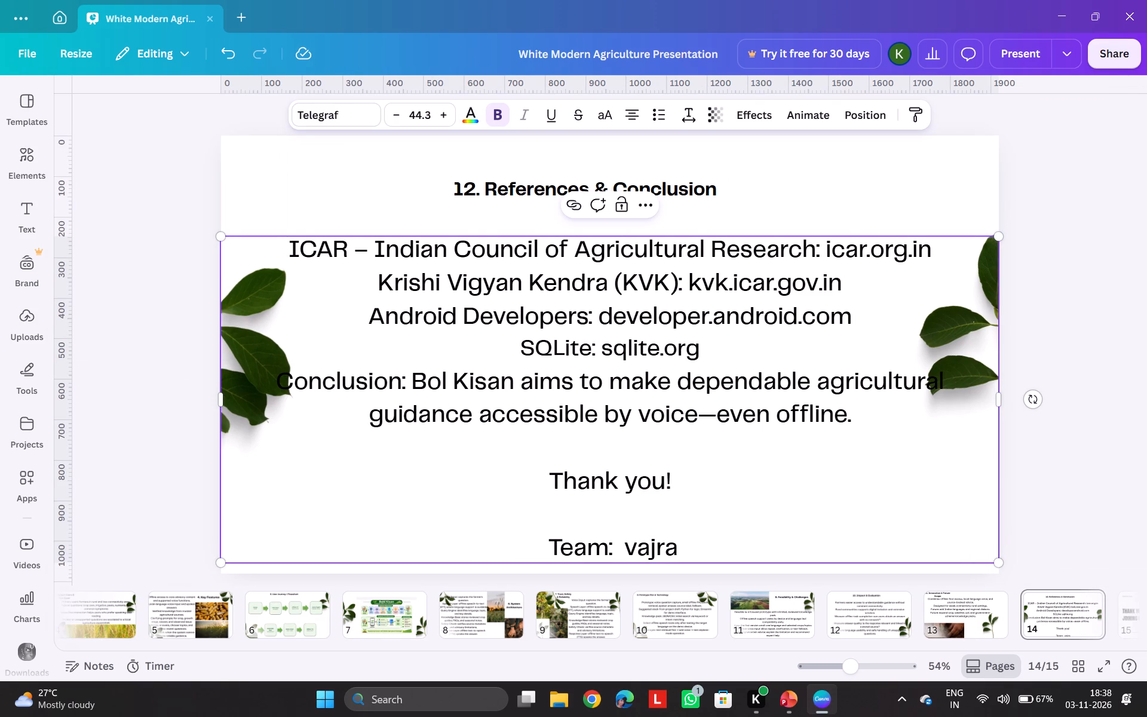
Reduce the font size of the "Android Developers" line to 43.3.
{"action": "left_click", "coordinate": [323, 324]}
{"action": "left_click", "coordinate": [394, 117]}
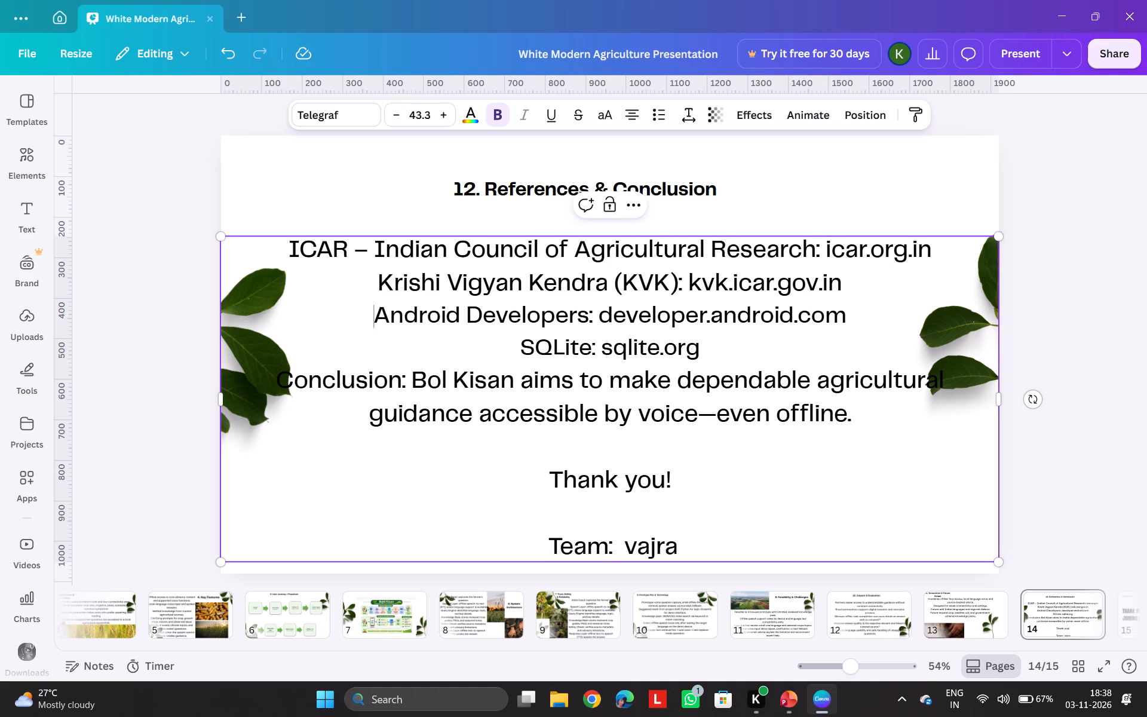
Reduce the font size of the whole references text block by two increments and deselect it.
{"action": "left_click", "coordinate": [312, 289]}
{"action": "left_click", "coordinate": [313, 197]}
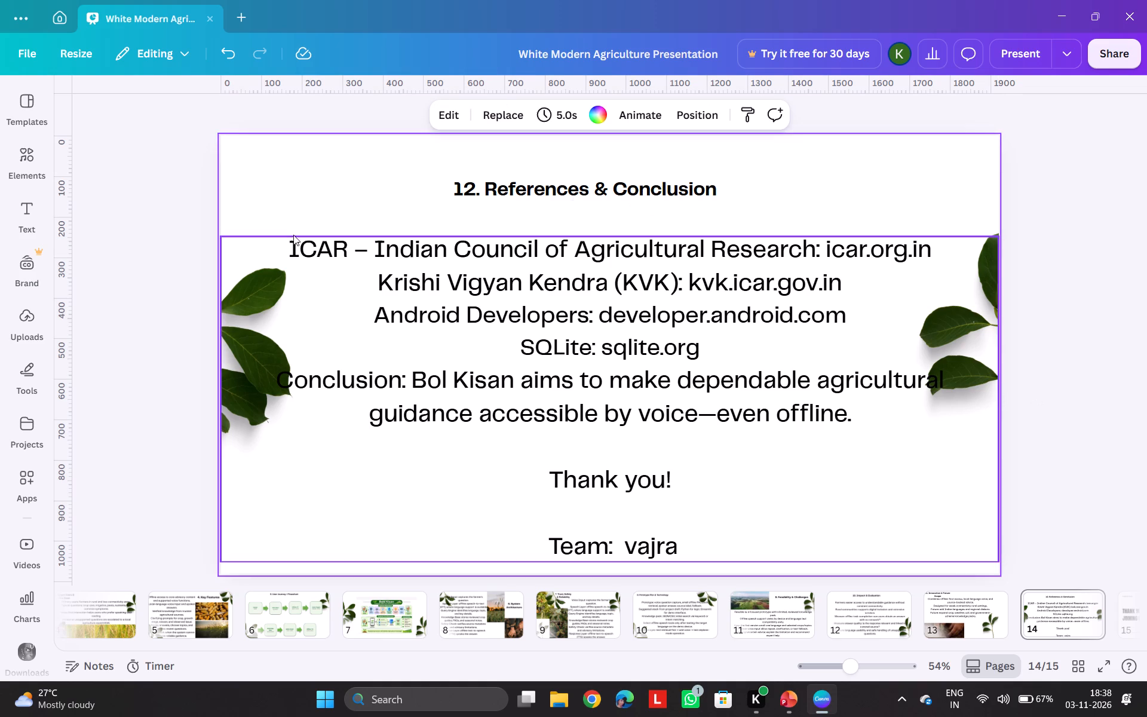
{"action": "left_click", "coordinate": [281, 243]}
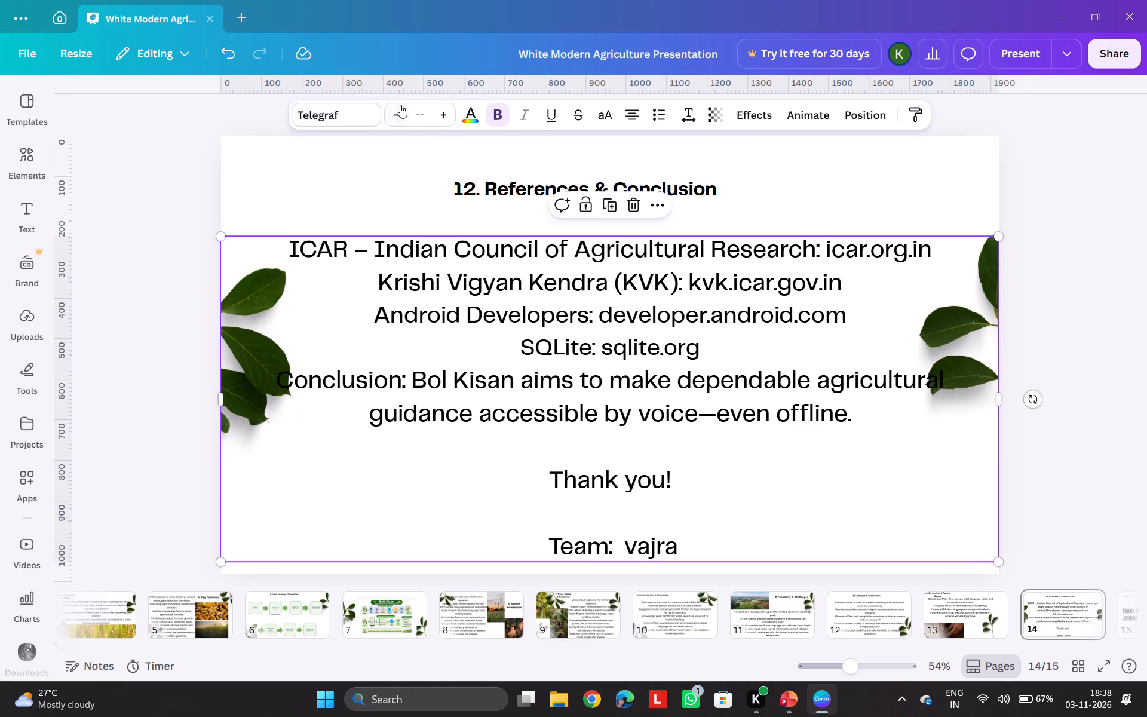
{"action": "left_click", "coordinate": [395, 109]}
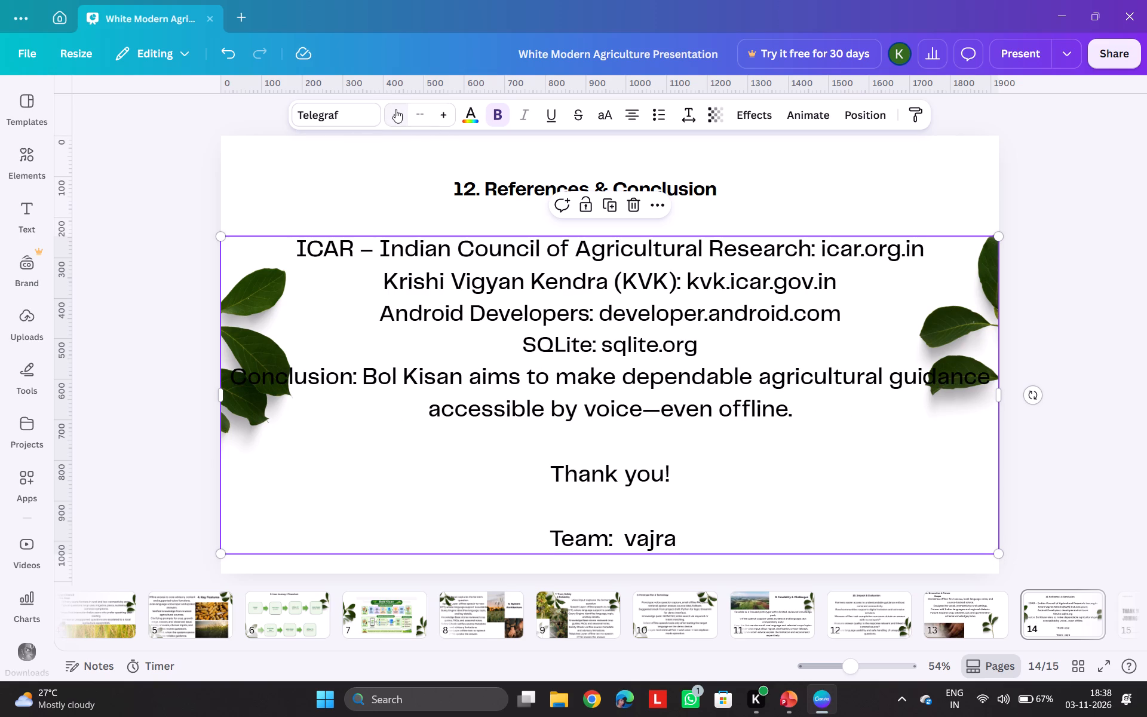
{"action": "left_click", "coordinate": [395, 109]}
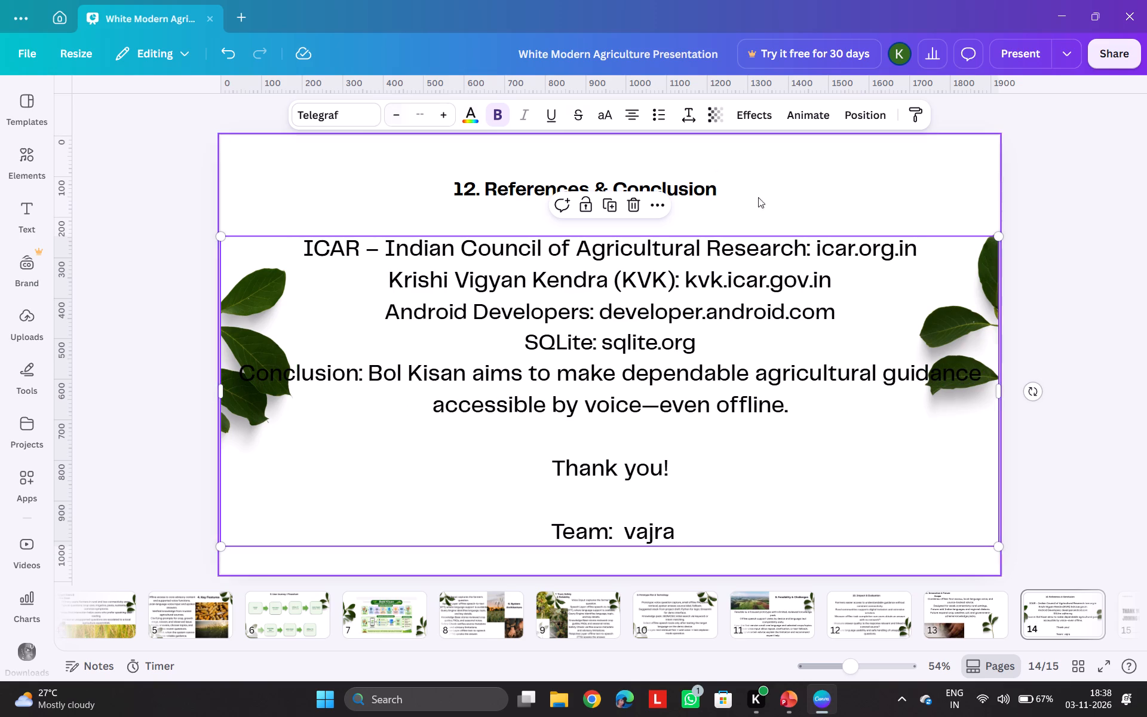
{"action": "left_click", "coordinate": [1053, 230]}
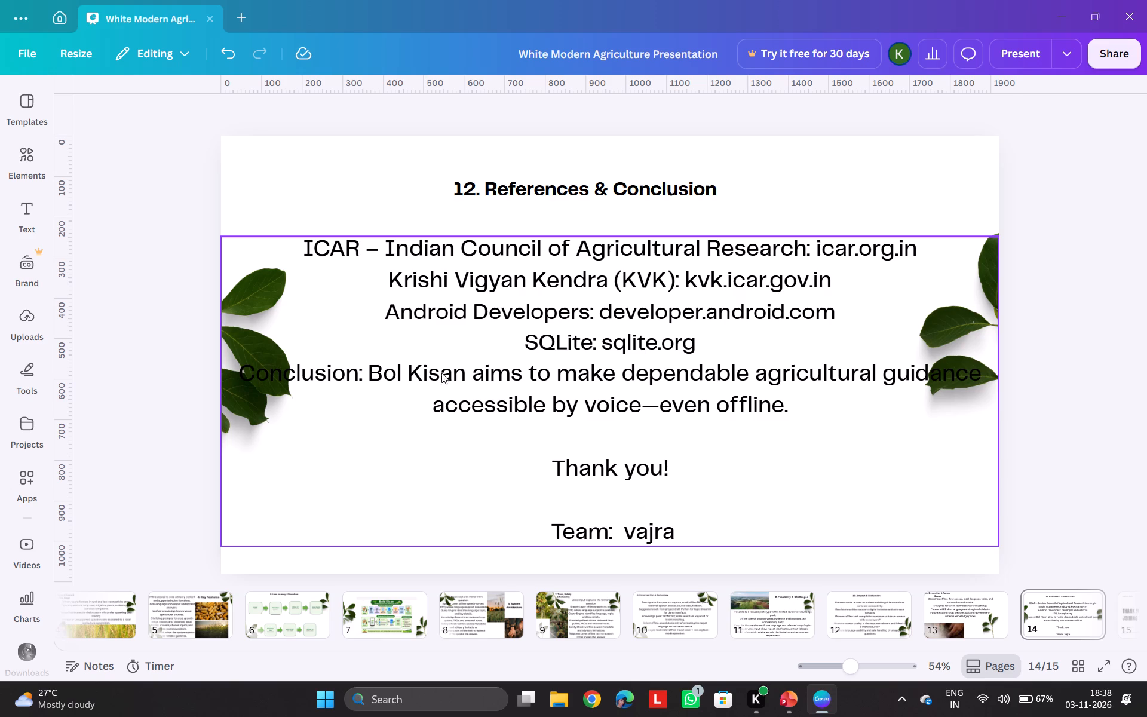
Break the line after "Conclusion:" on page 14 so the Bol Kisan sentence starts on its own line.
{"action": "left_click", "coordinate": [366, 363]}
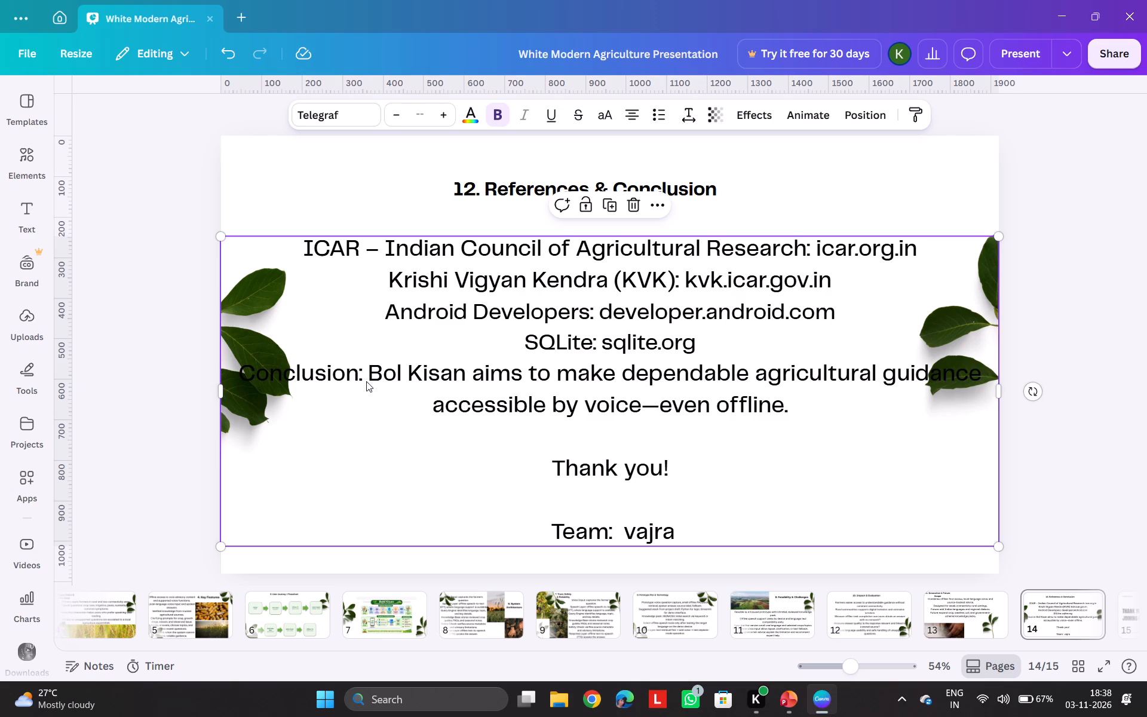
{"action": "left_click", "coordinate": [366, 381]}
{"action": "key", "text": "Return"}
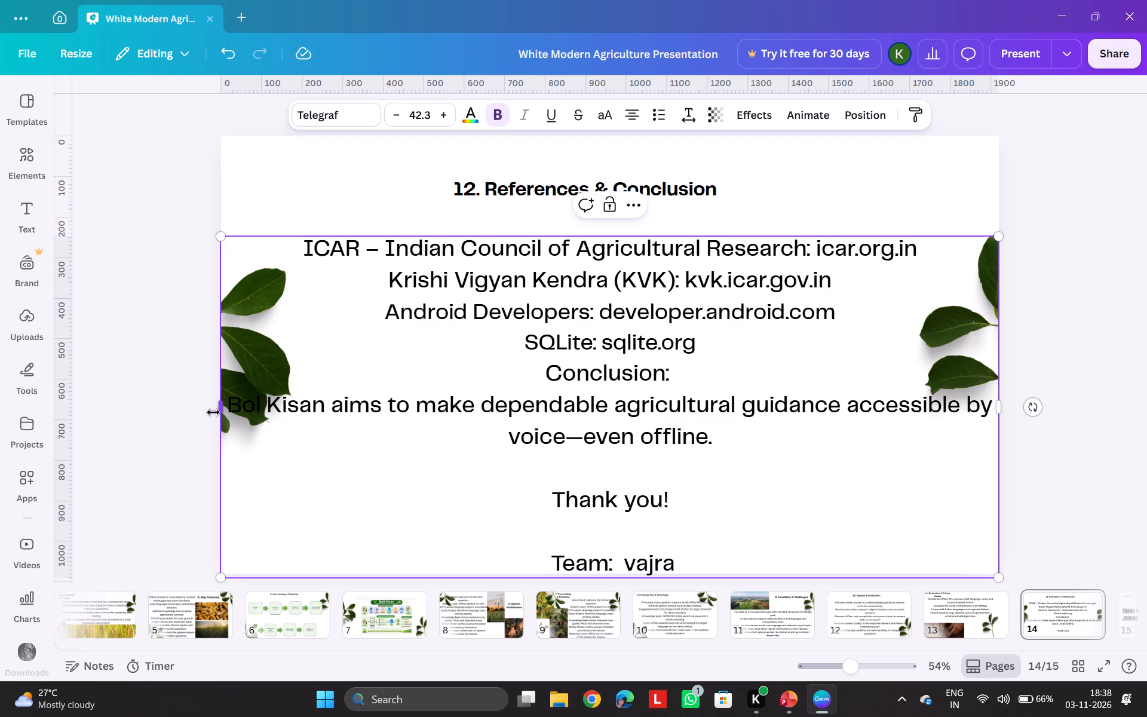
Narrow the references text box from both sides to a width of about 1,704, between the leaf images, and deselect it.
{"action": "left_click_drag", "start_coordinate": [219, 412], "coordinate": [265, 412]}
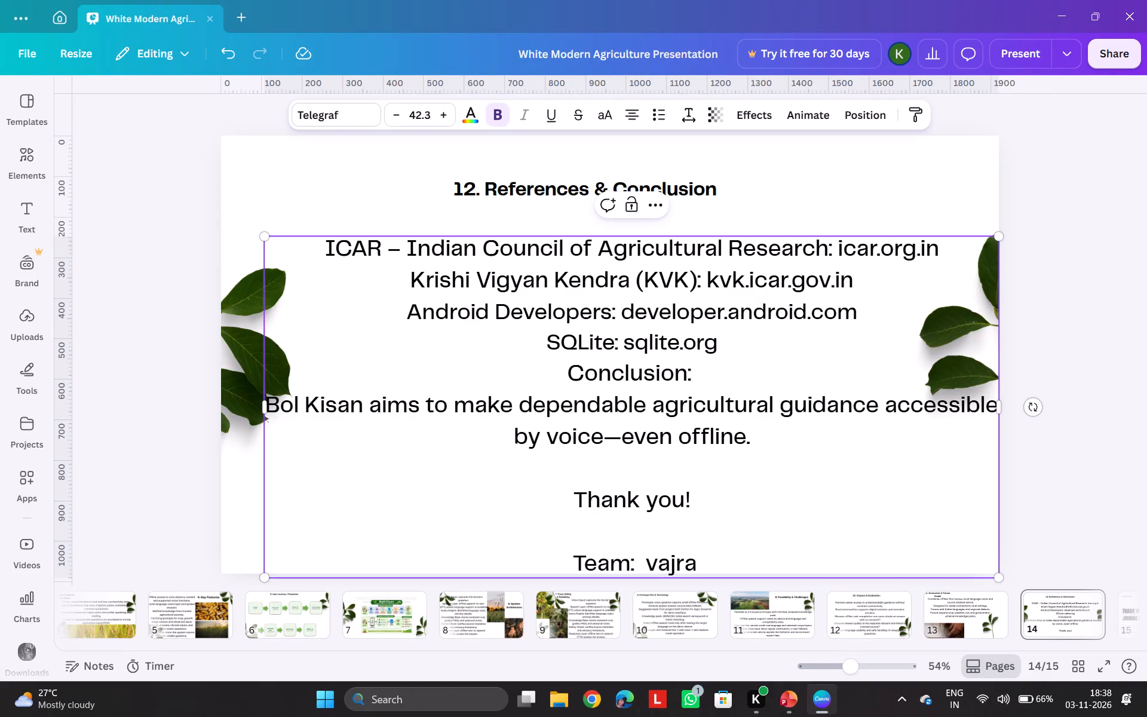
{"action": "left_click", "coordinate": [998, 407]}
{"action": "left_click_drag", "start_coordinate": [1004, 407], "coordinate": [963, 409]}
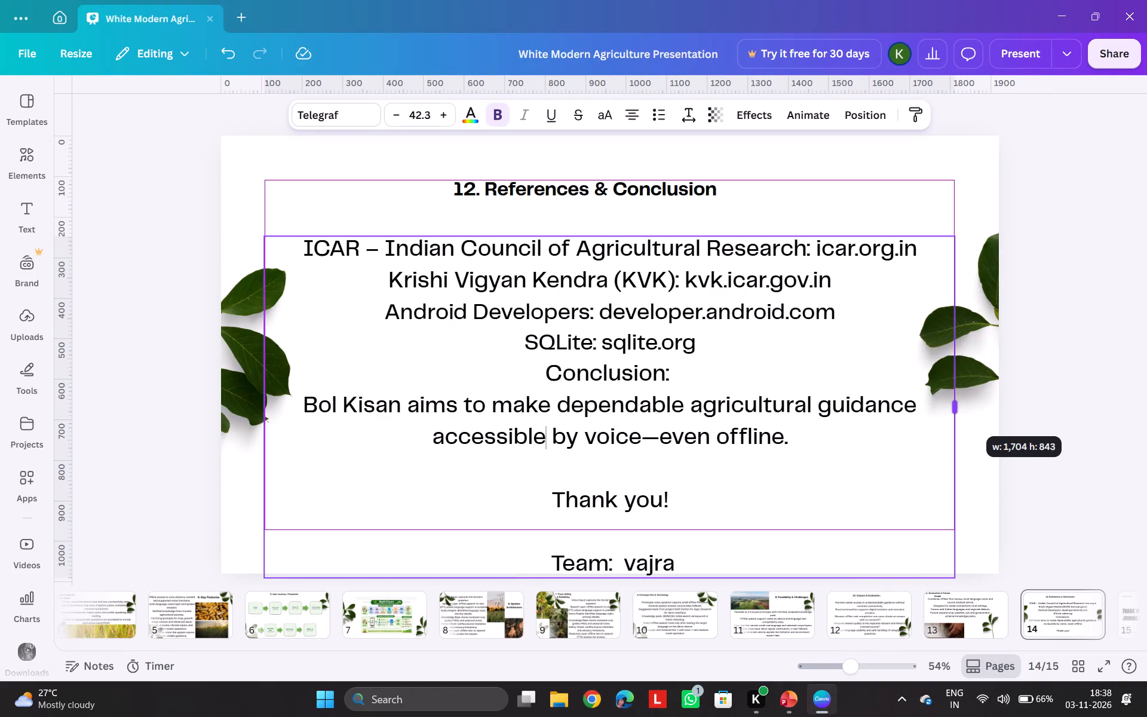
{"action": "left_click_drag", "start_coordinate": [963, 409], "coordinate": [962, 410]}
{"action": "left_click", "coordinate": [1081, 304]}
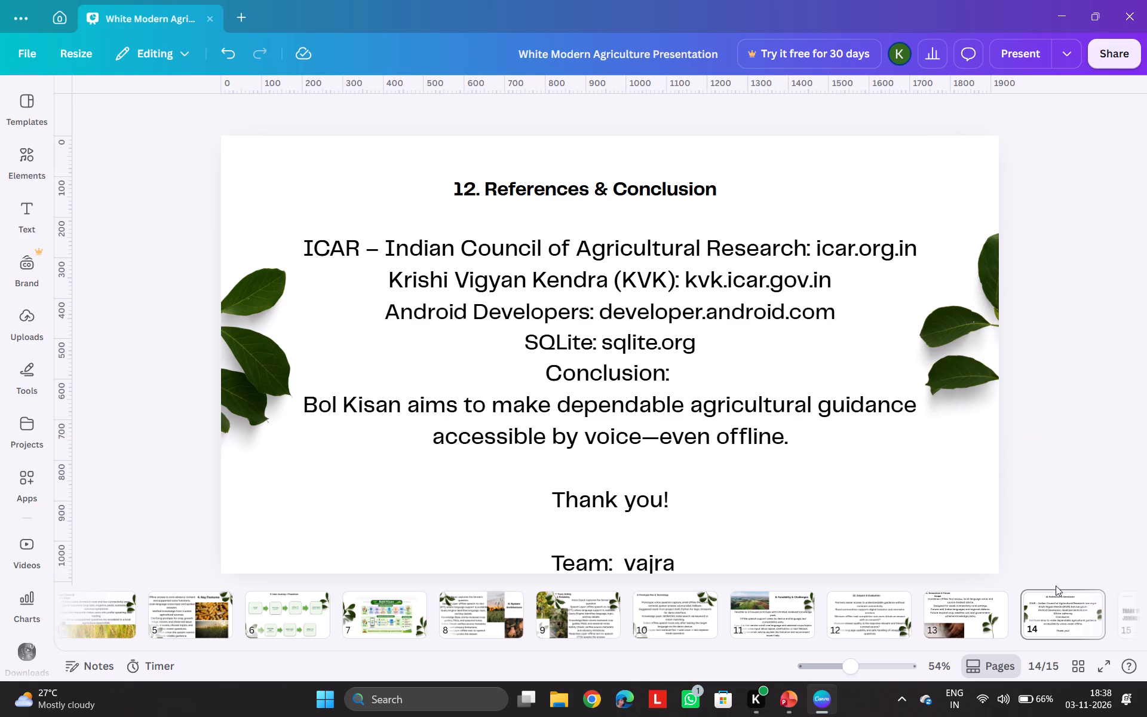
Delete the "Thank you for joining us" heading and the closing paragraph from page 15.
{"action": "scroll", "coordinate": [1050, 614], "scroll_direction": "left", "scroll_amount": 3}
{"action": "left_click", "coordinate": [1013, 615]}
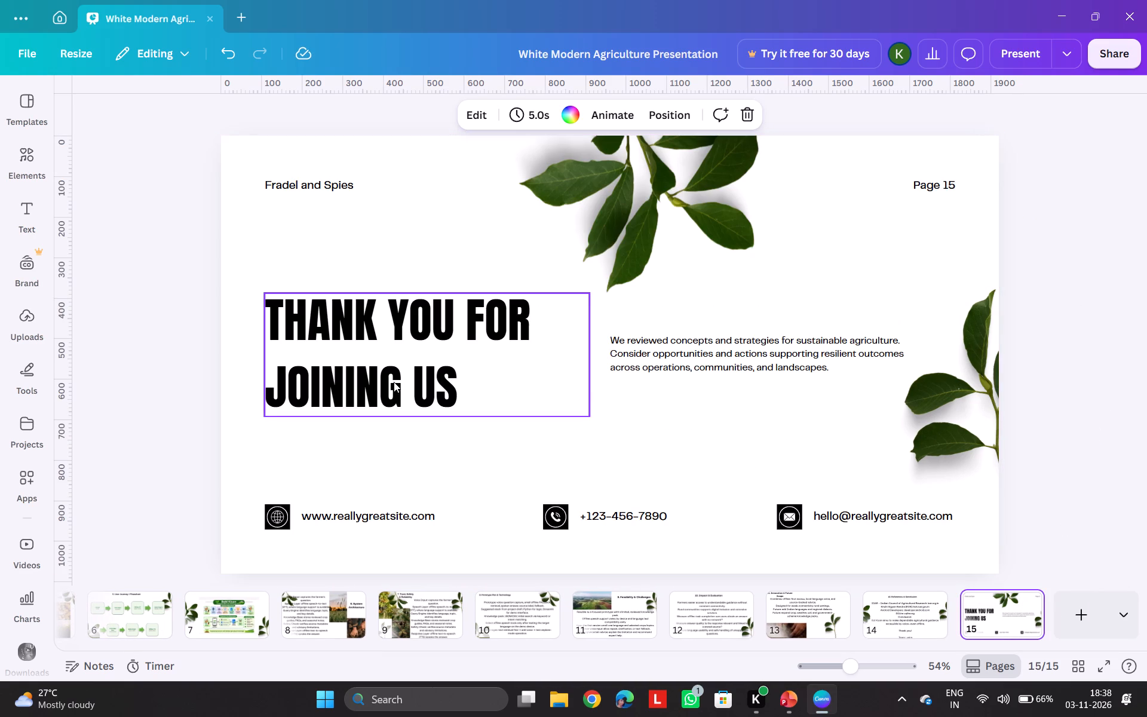
{"action": "left_click", "coordinate": [358, 391]}
{"action": "key", "text": "Delete"}
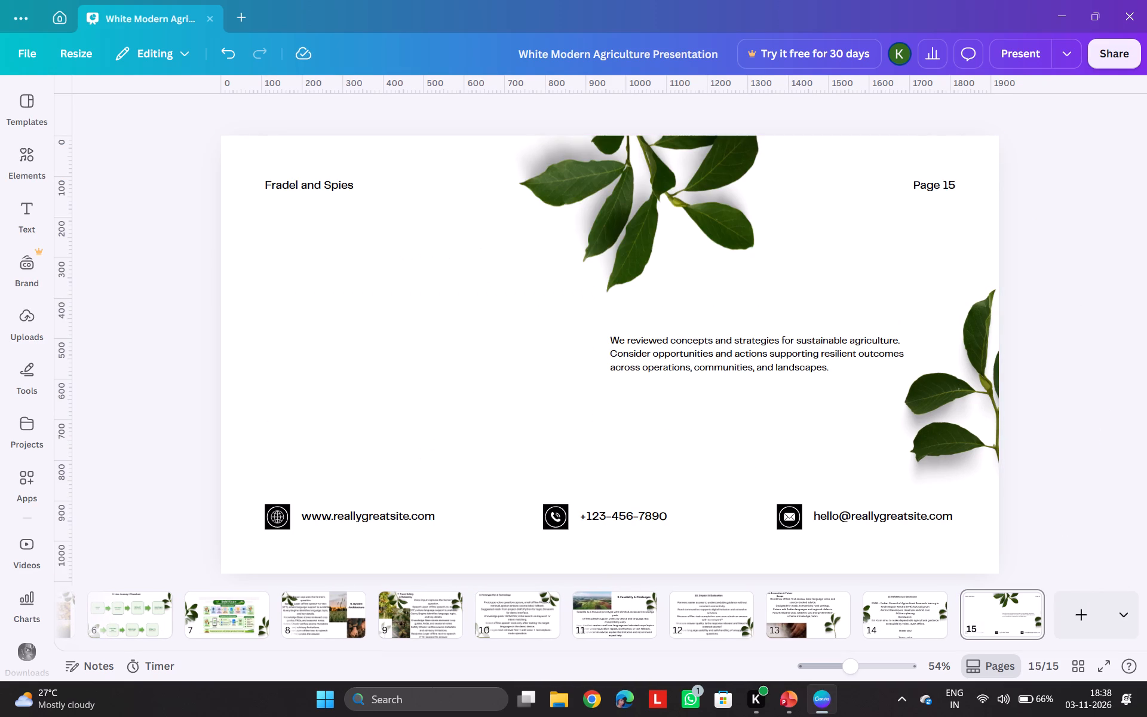
{"action": "left_click", "coordinate": [661, 380]}
{"action": "left_click", "coordinate": [674, 363]}
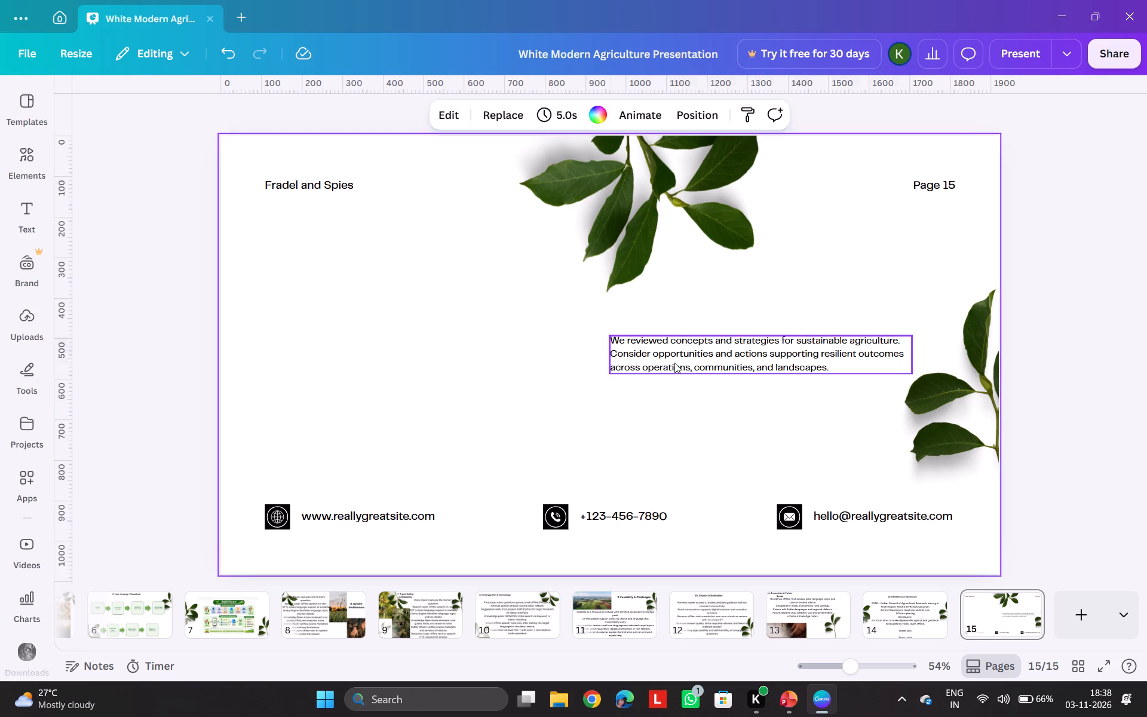
{"action": "key", "text": "Delete"}
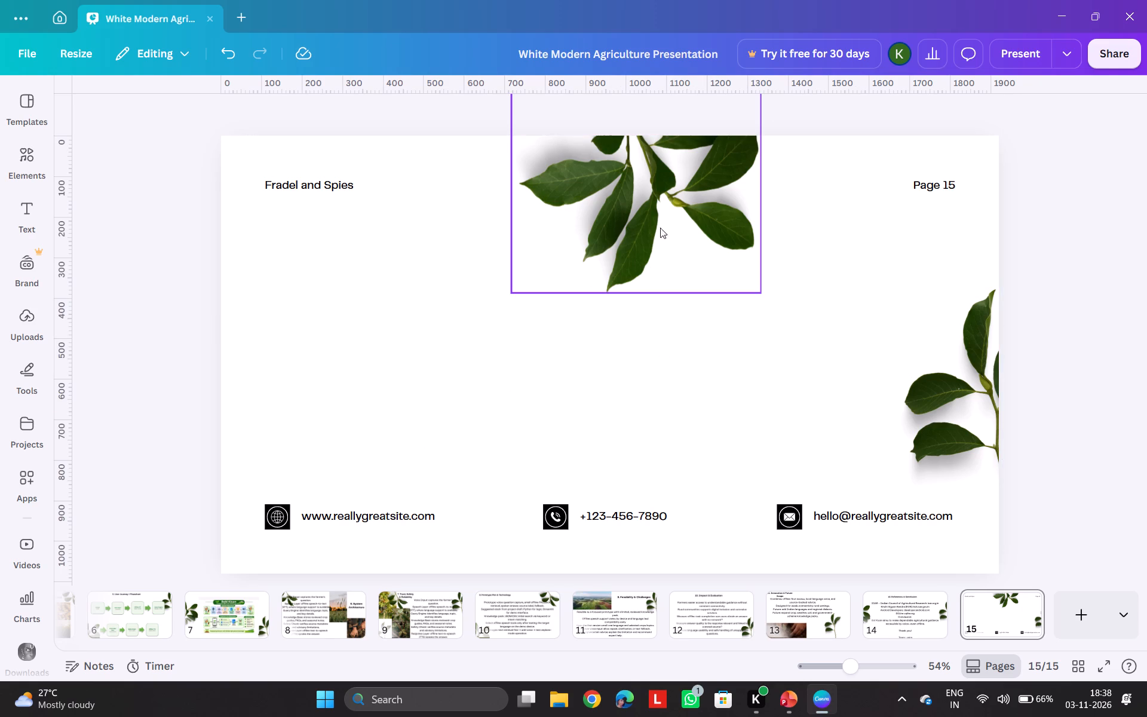
Delete the page number, the "Fradel and Spies" label and the e-mail, phone and website contact groups from page 15.
{"action": "left_click", "coordinate": [936, 185]}
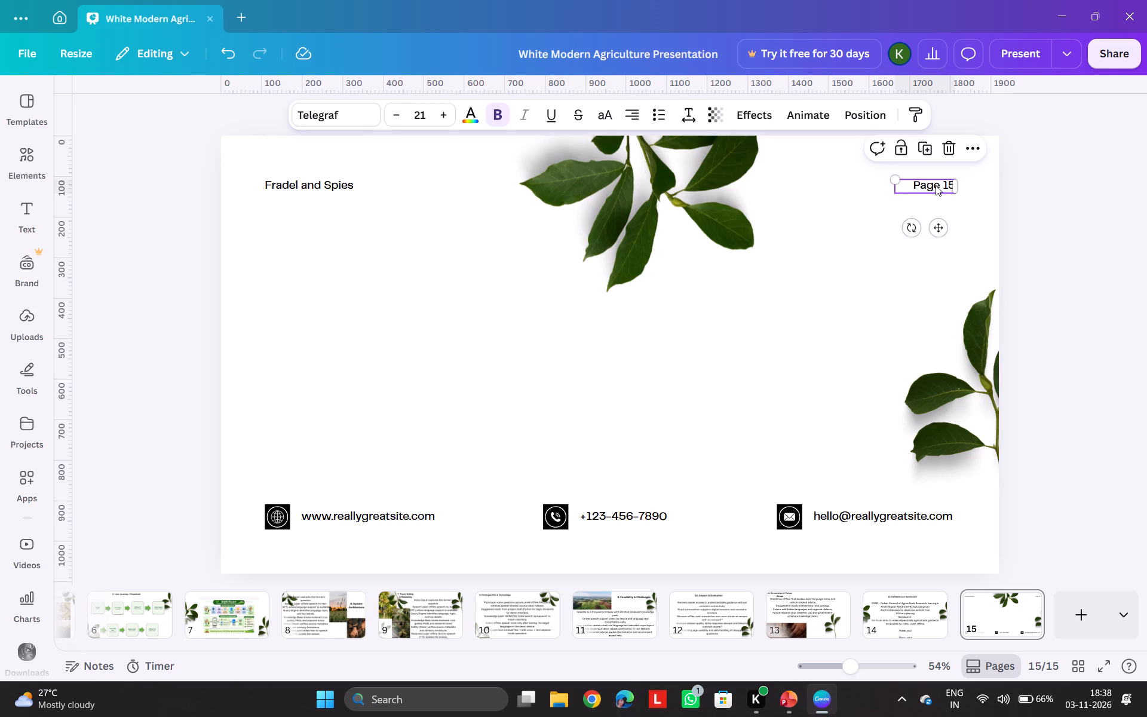
{"action": "key", "text": "Delete"}
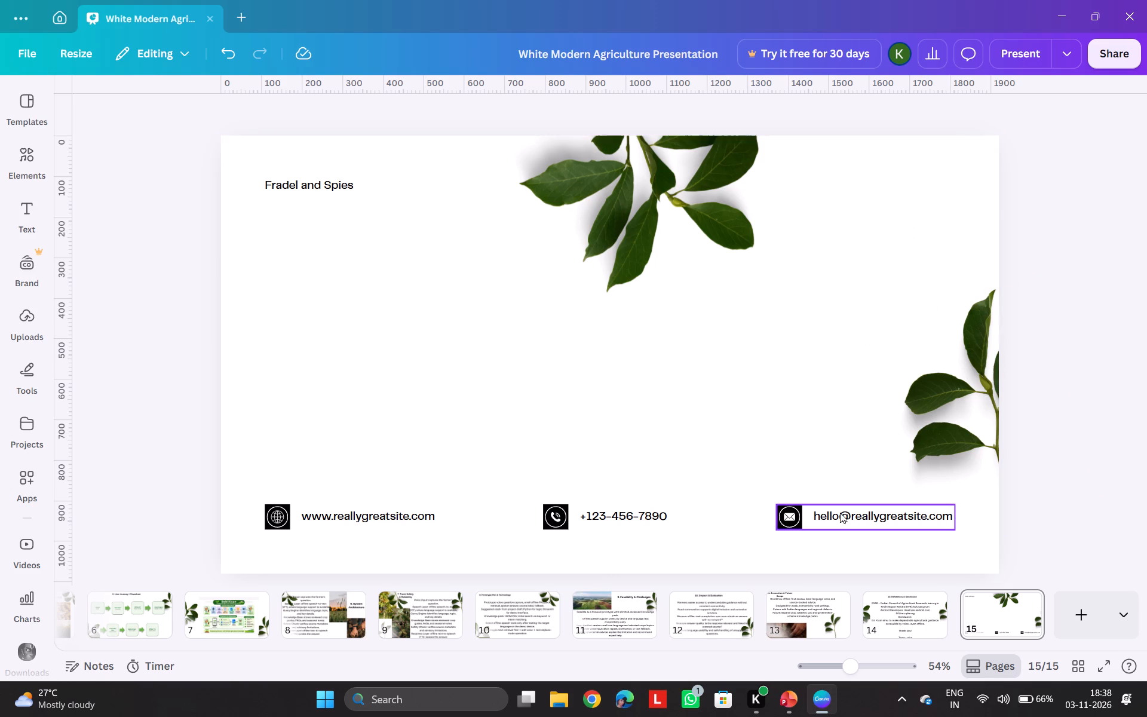
{"action": "left_click", "coordinate": [835, 520]}
{"action": "key", "text": "Delete"}
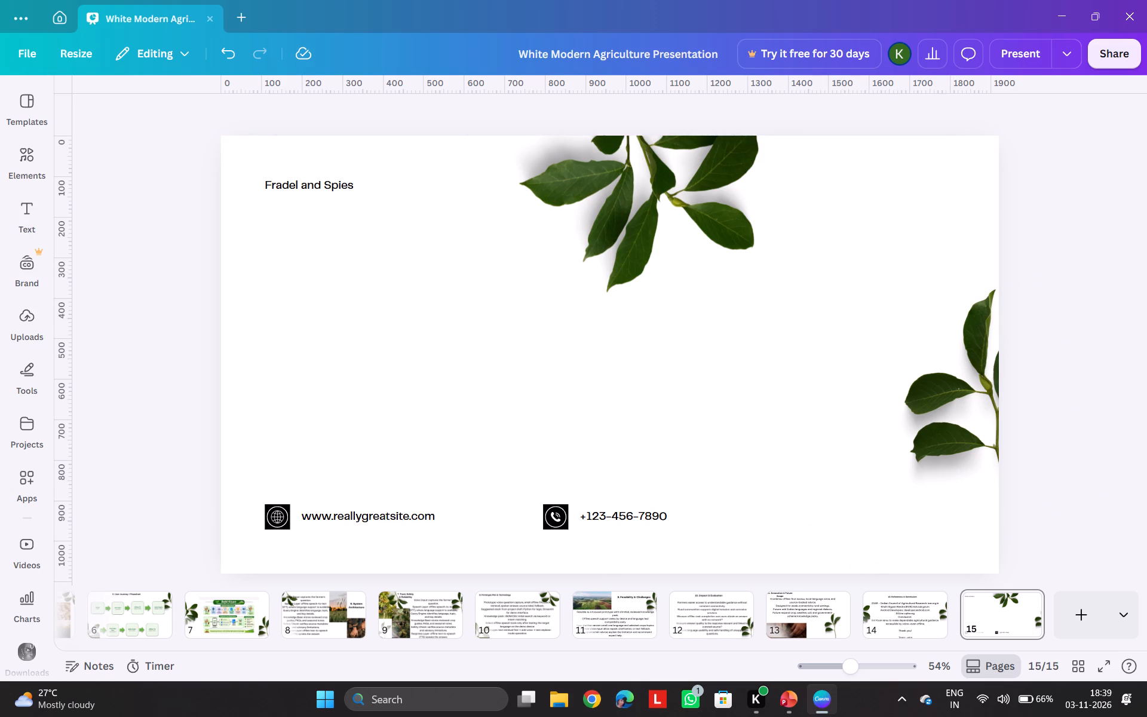
{"action": "left_click", "coordinate": [600, 523]}
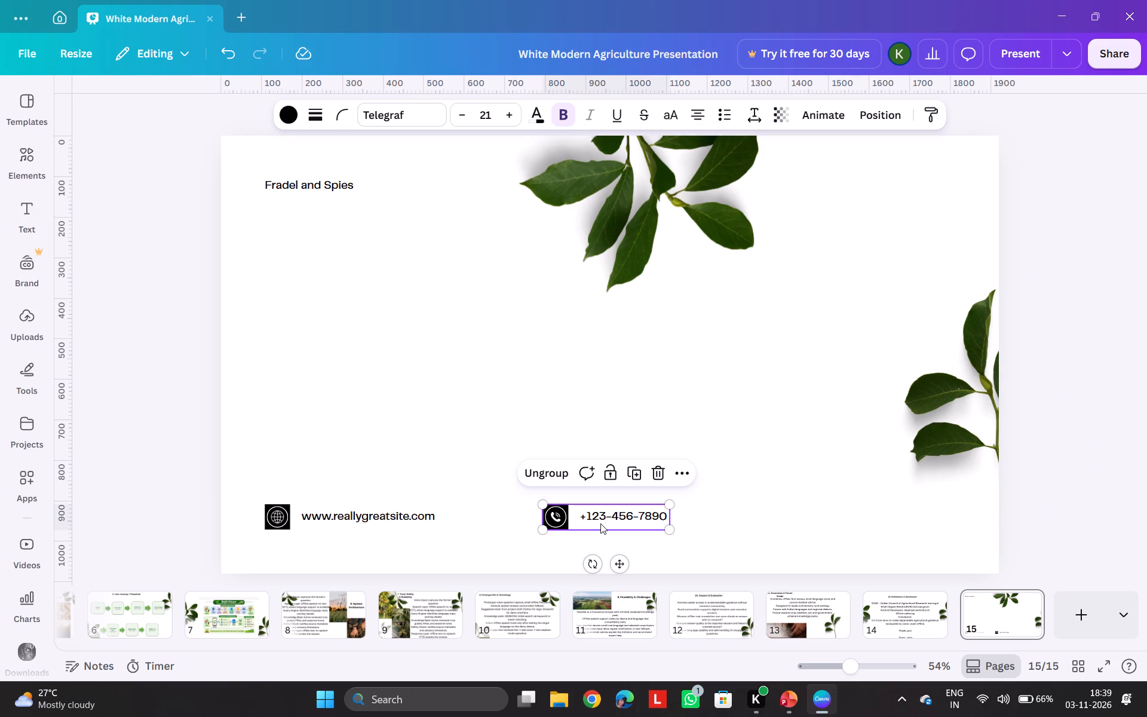
{"action": "key", "text": "Delete"}
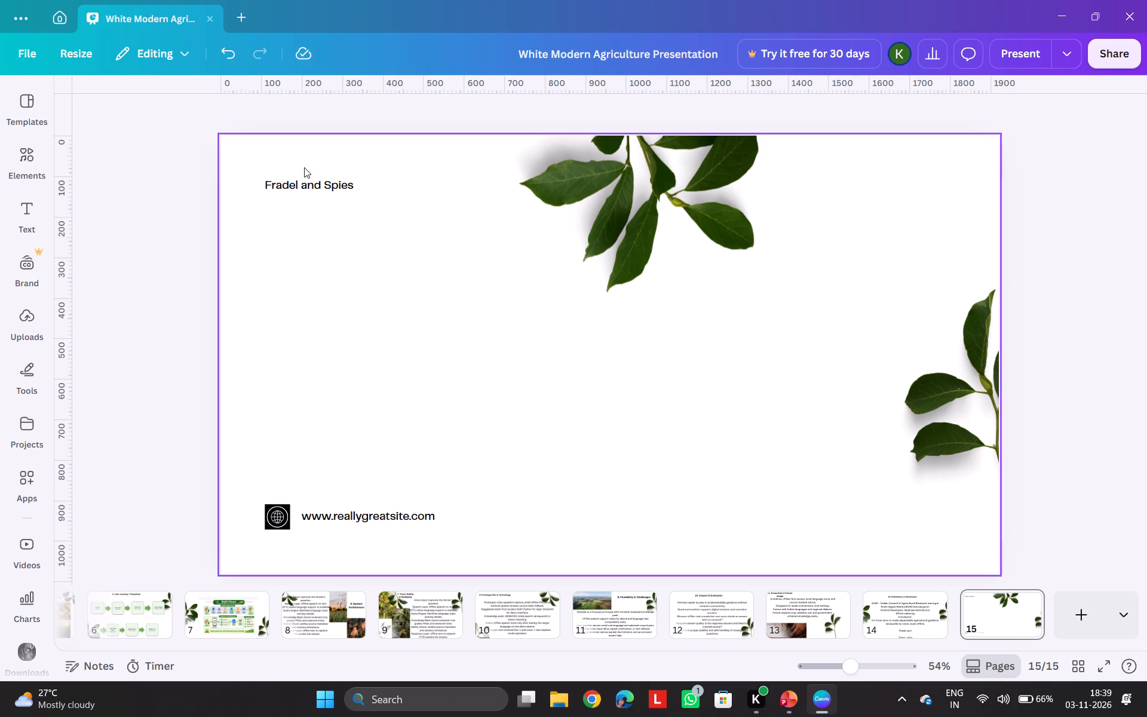
{"action": "left_click", "coordinate": [303, 182]}
{"action": "key", "text": "Delete"}
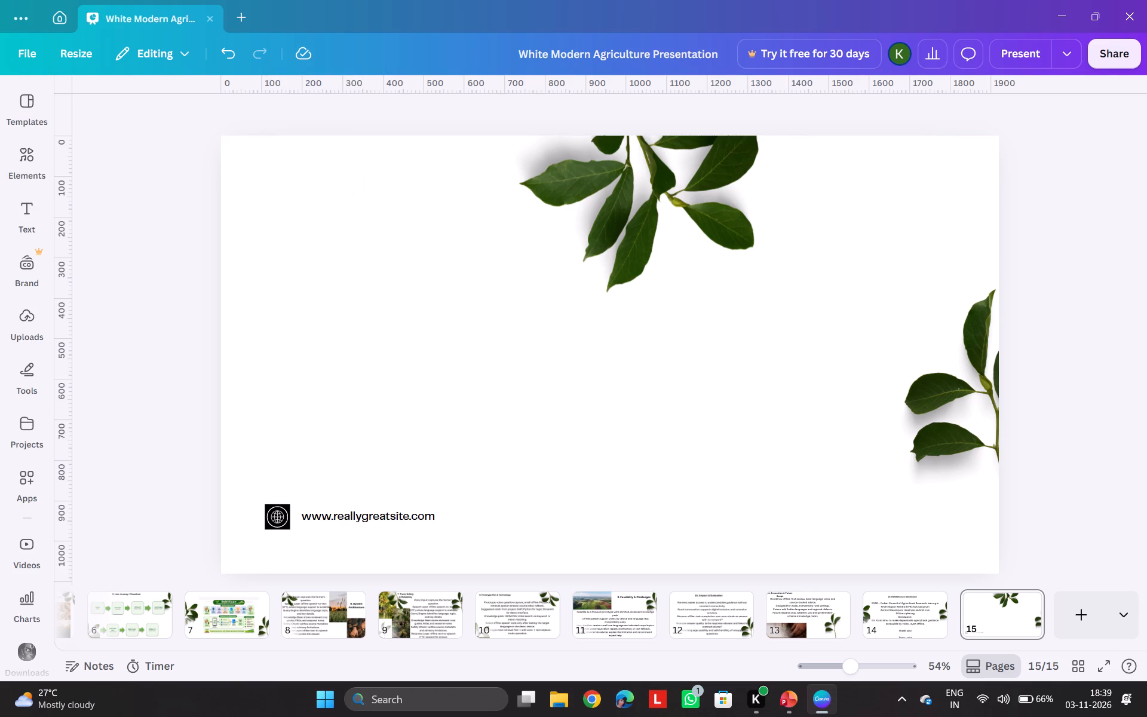
{"action": "left_click", "coordinate": [320, 524]}
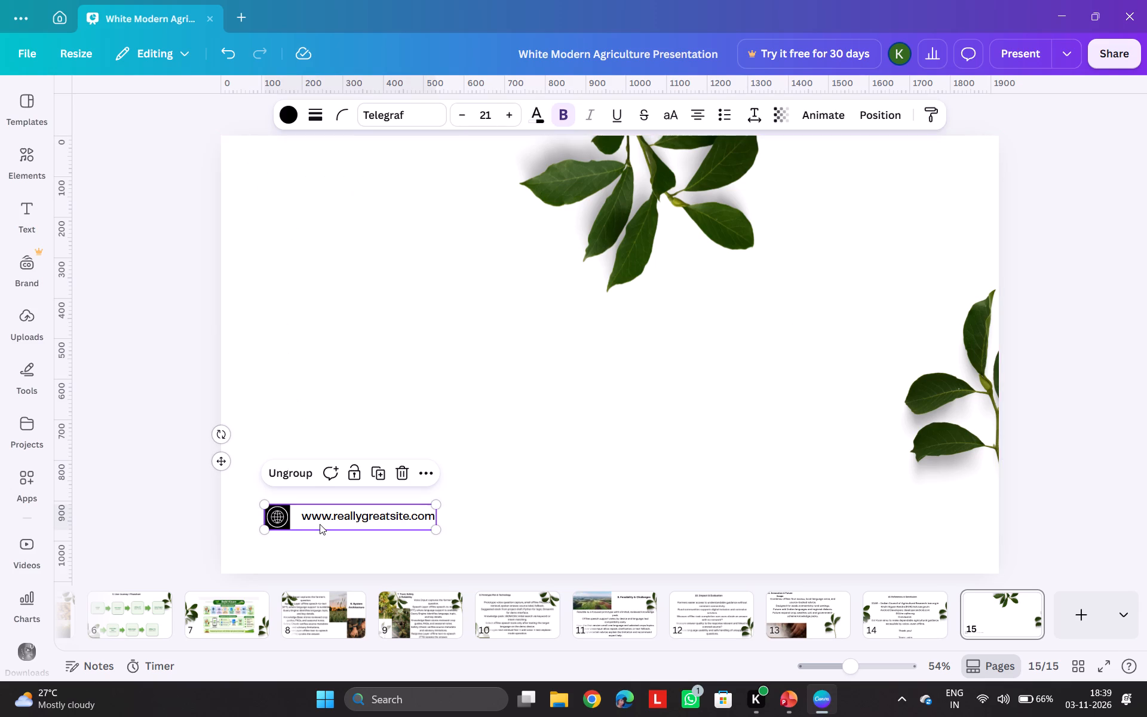
{"action": "key", "text": "Delete"}
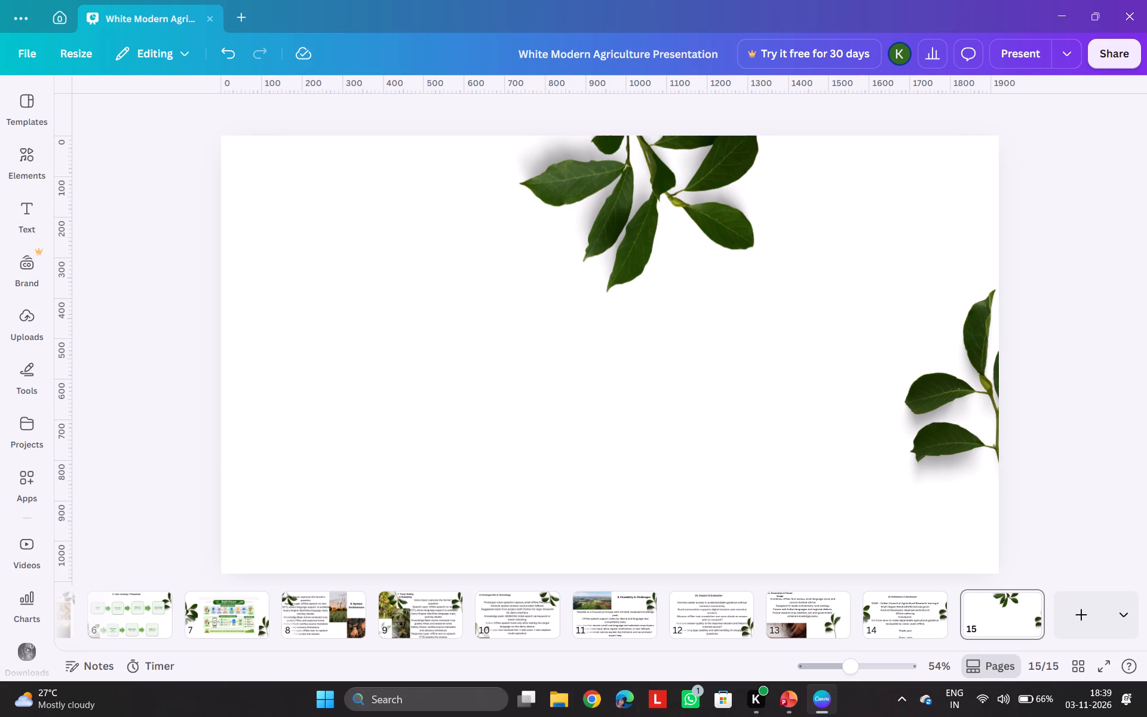
Switch to PowerPoint and look through the Bol Kisan slide thumbnails for any content still missing from the Canva deck.
{"action": "left_click", "coordinate": [783, 693]}
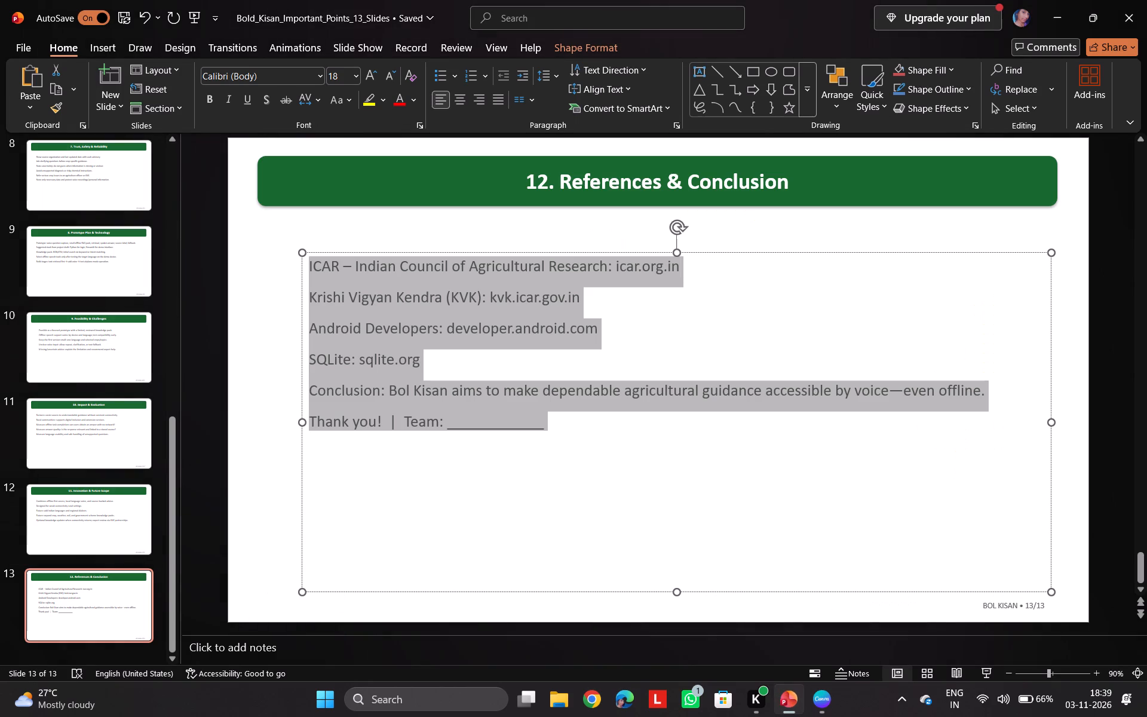
{"action": "scroll", "coordinate": [77, 595], "scroll_direction": "down", "scroll_amount": 2}
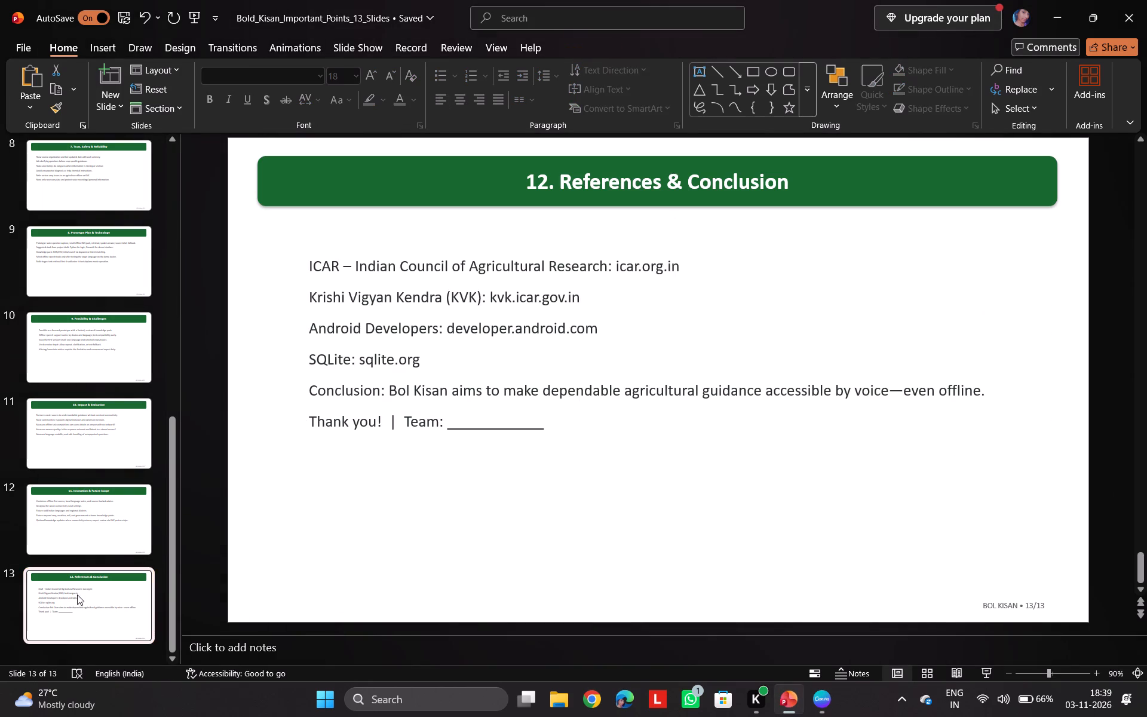
{"action": "scroll", "coordinate": [77, 595], "scroll_direction": "down", "scroll_amount": 1}
{"action": "scroll", "coordinate": [71, 505], "scroll_direction": "up", "scroll_amount": 1}
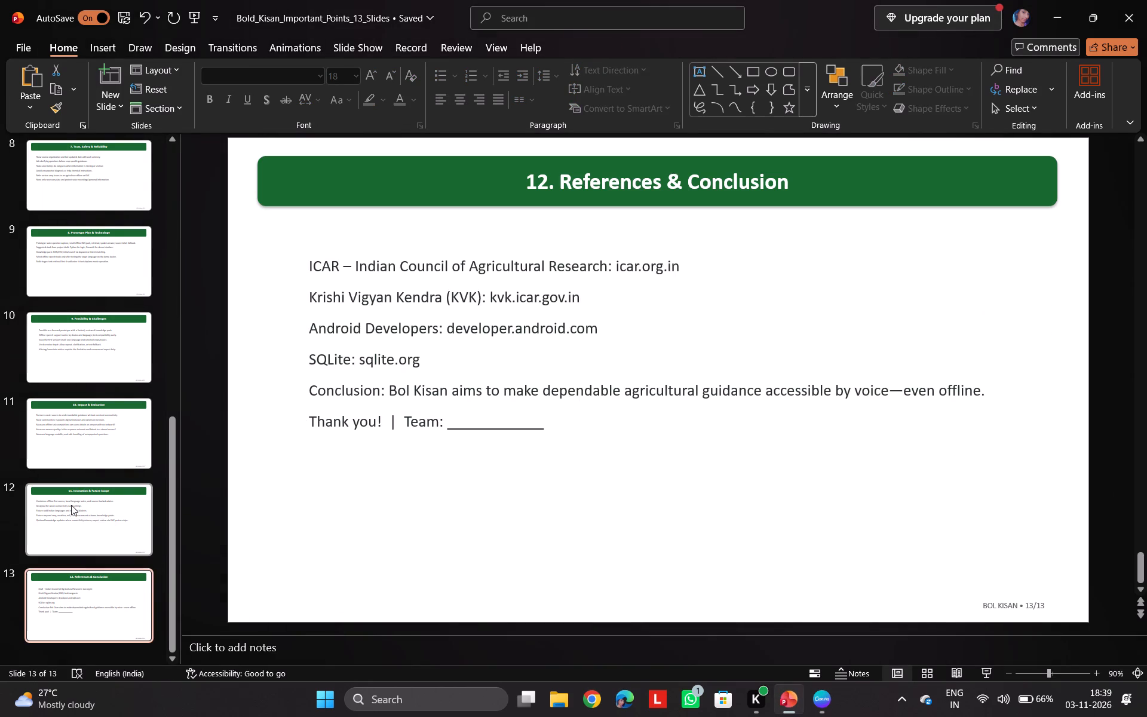
{"action": "scroll", "coordinate": [71, 505], "scroll_direction": "up", "scroll_amount": 5}
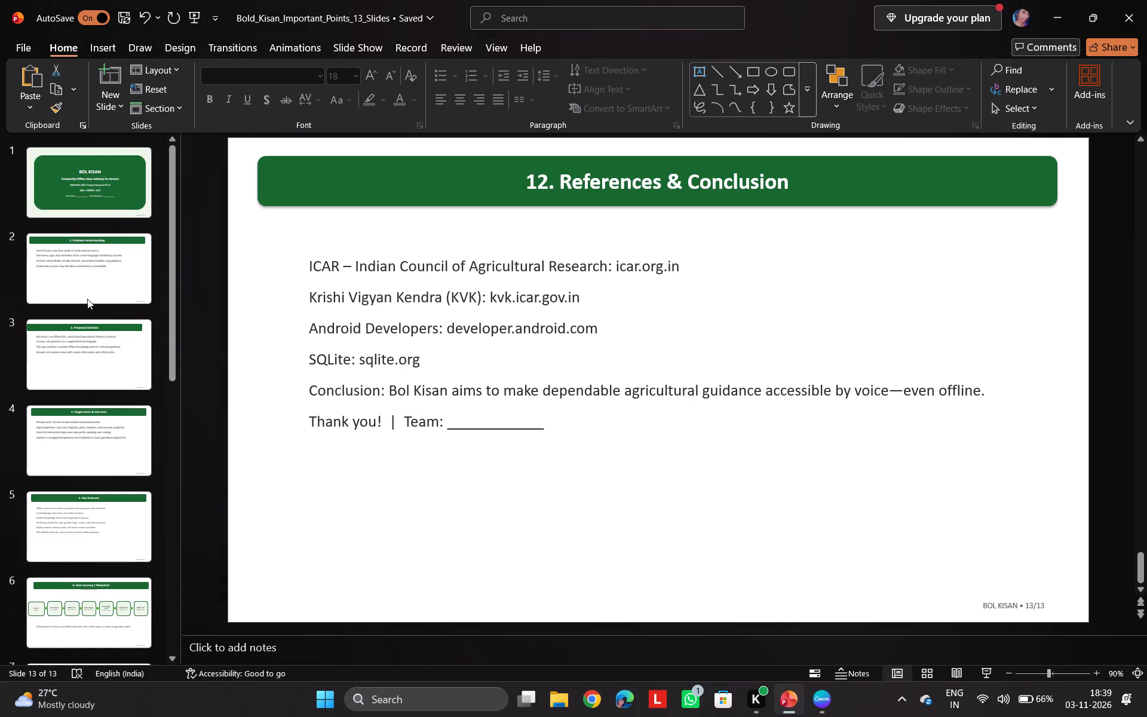
{"action": "scroll", "coordinate": [111, 254], "scroll_direction": "up", "scroll_amount": 2}
{"action": "scroll", "coordinate": [111, 254], "scroll_direction": "down", "scroll_amount": 4}
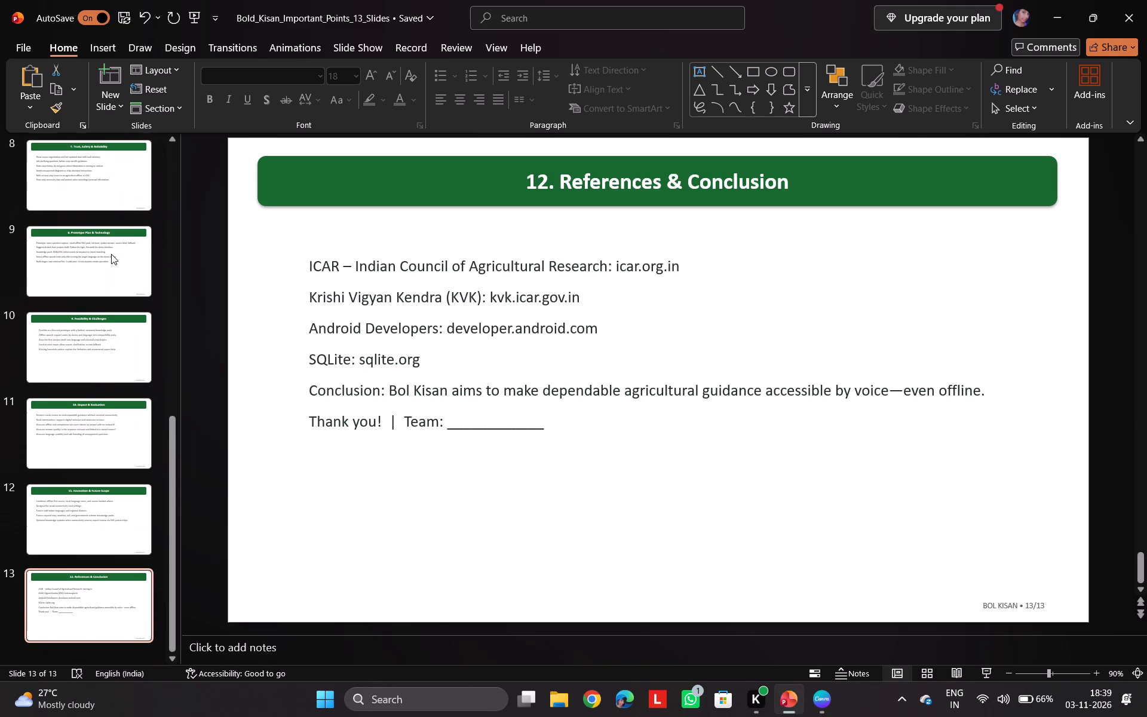
{"action": "scroll", "coordinate": [111, 254], "scroll_direction": "down", "scroll_amount": 2}
{"action": "scroll", "coordinate": [111, 433], "scroll_direction": "up", "scroll_amount": 3}
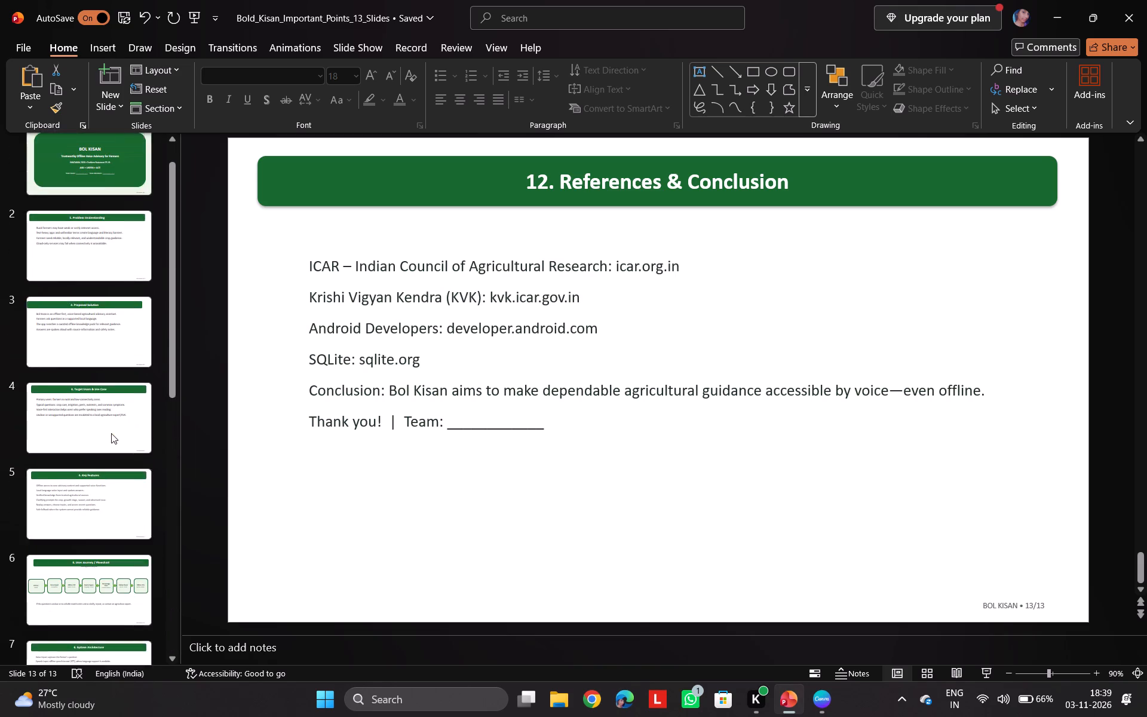
{"action": "scroll", "coordinate": [111, 433], "scroll_direction": "up", "scroll_amount": 5}
{"action": "scroll", "coordinate": [101, 292], "scroll_direction": "down", "scroll_amount": 3}
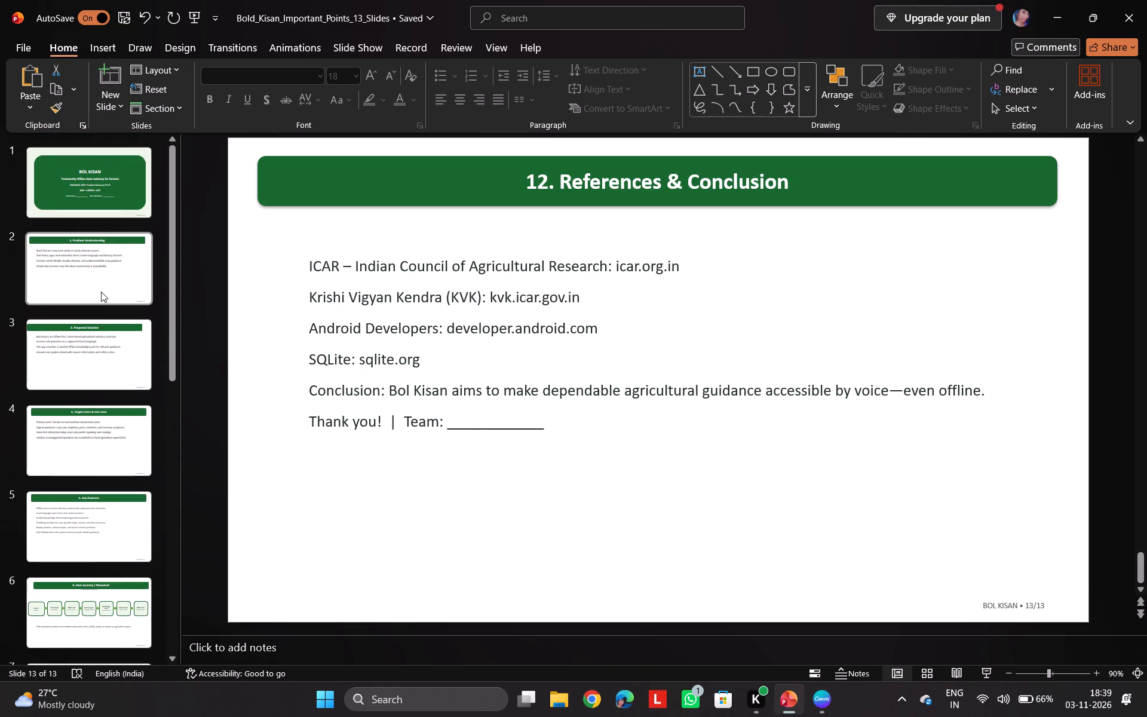
{"action": "scroll", "coordinate": [101, 292], "scroll_direction": "down", "scroll_amount": 6}
{"action": "scroll", "coordinate": [81, 413], "scroll_direction": "down", "scroll_amount": 2}
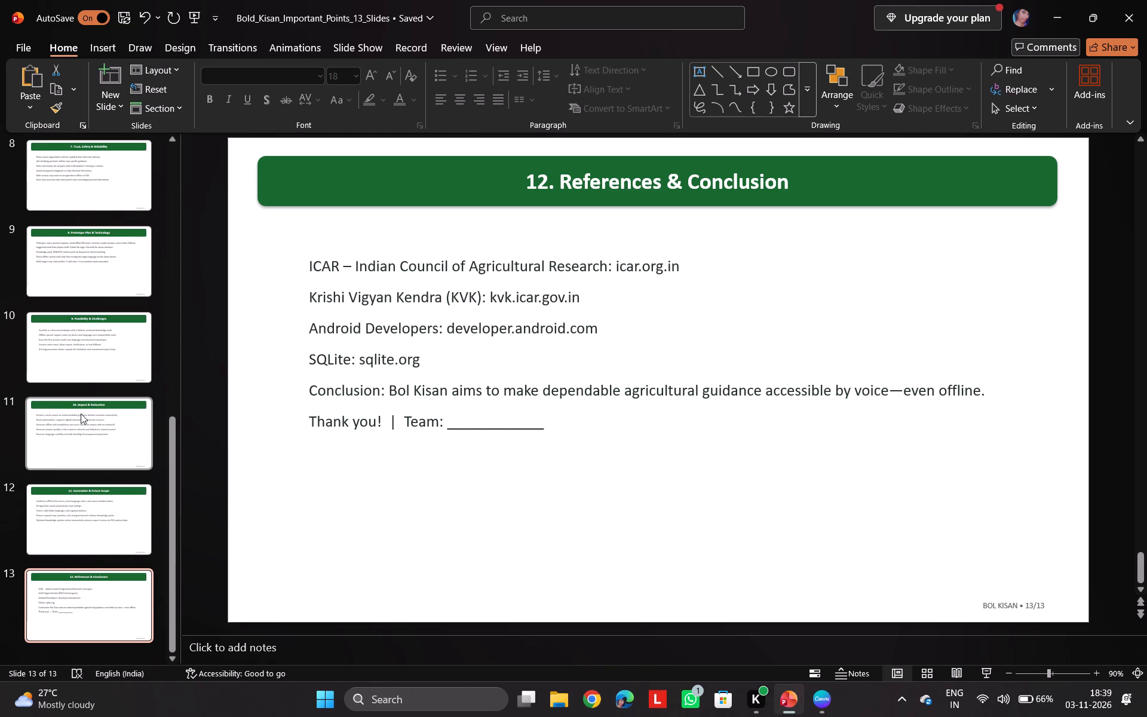
Back in Canva, move page 15's two leaf branches to the slide's upper-left and lower-right corners.
{"action": "left_click", "coordinate": [824, 697]}
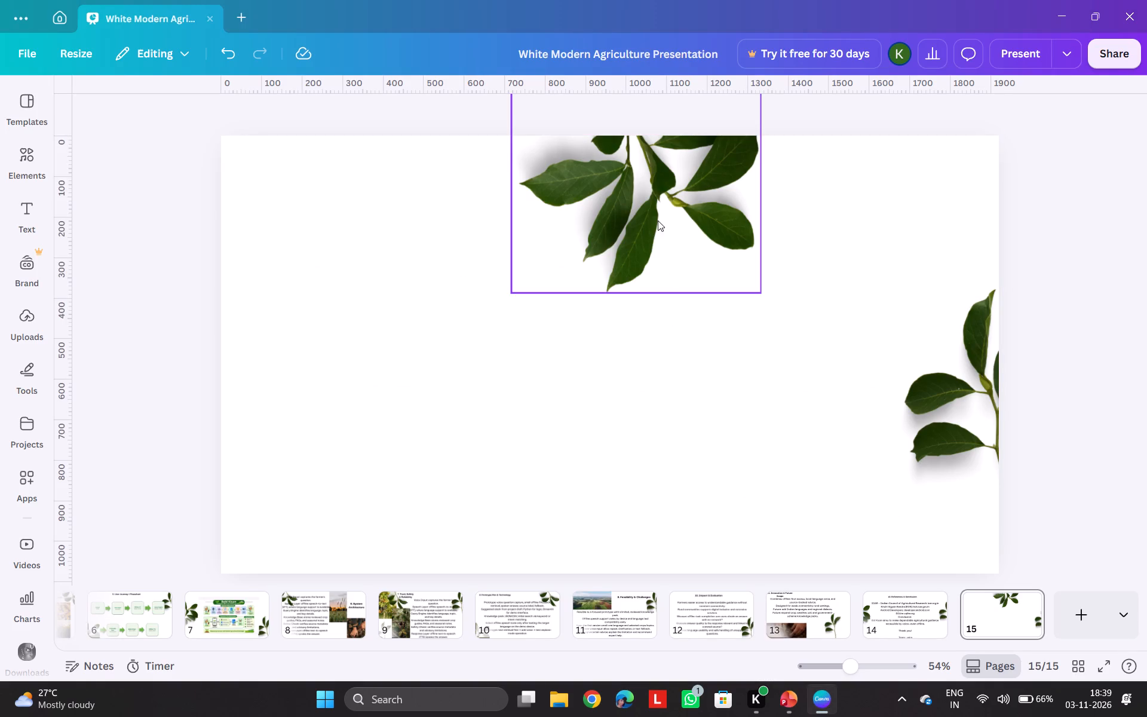
{"action": "left_click_drag", "start_coordinate": [654, 214], "coordinate": [314, 287]}
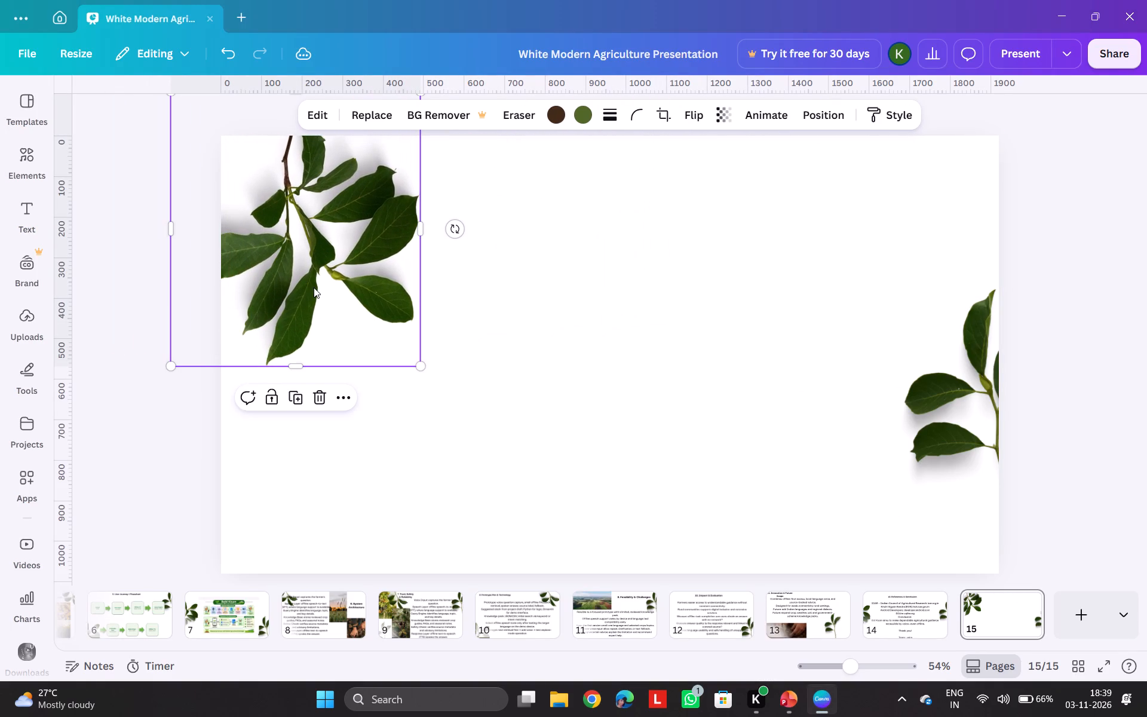
{"action": "left_click", "coordinate": [625, 282]}
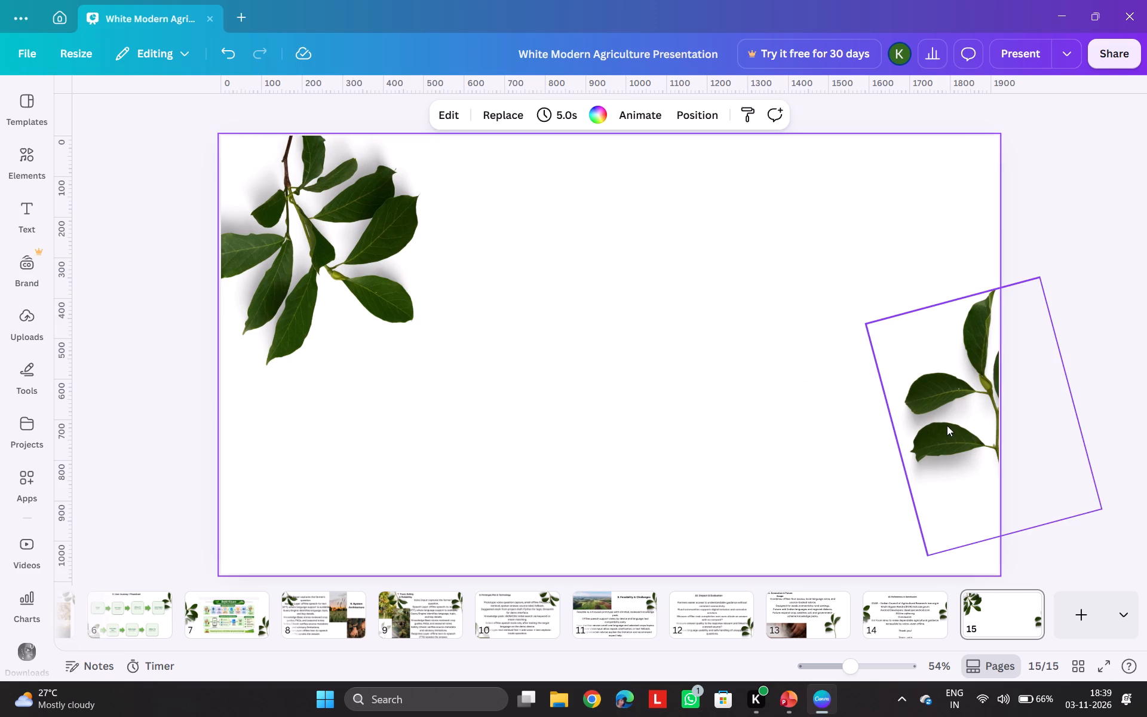
{"action": "left_click_drag", "start_coordinate": [947, 425], "coordinate": [909, 513]}
{"action": "left_click", "coordinate": [729, 471]}
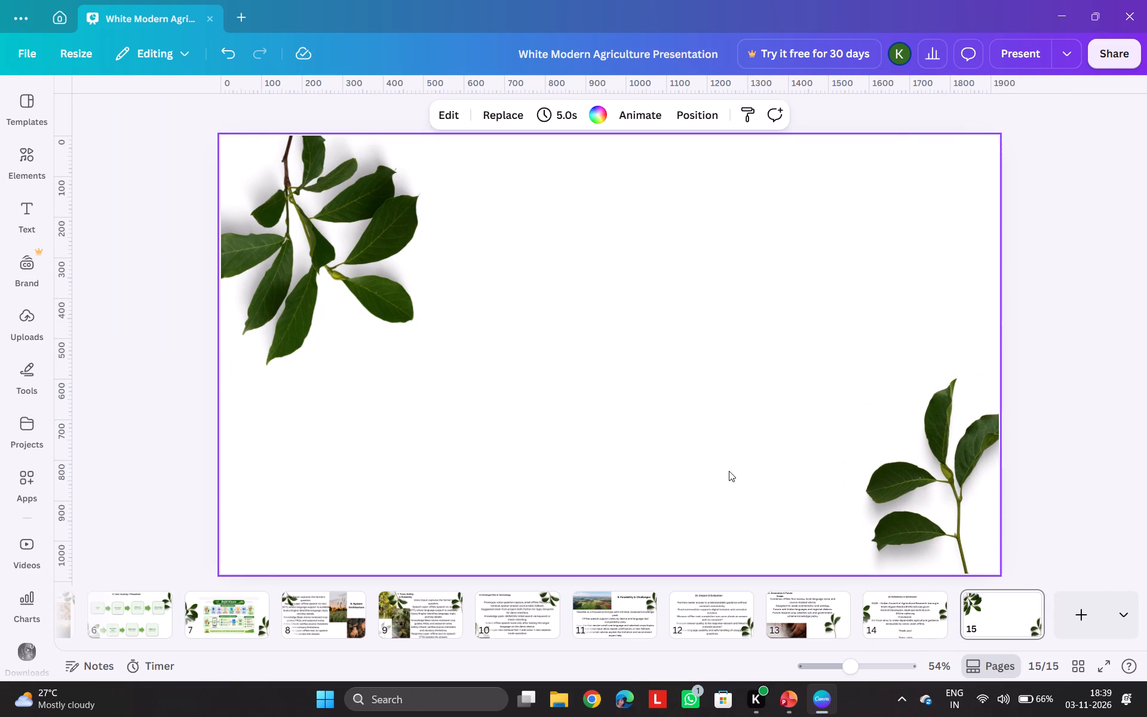
Remove the blank line between "Thank you!" and "Team: vajra" on page 14.
{"action": "left_click", "coordinate": [890, 620]}
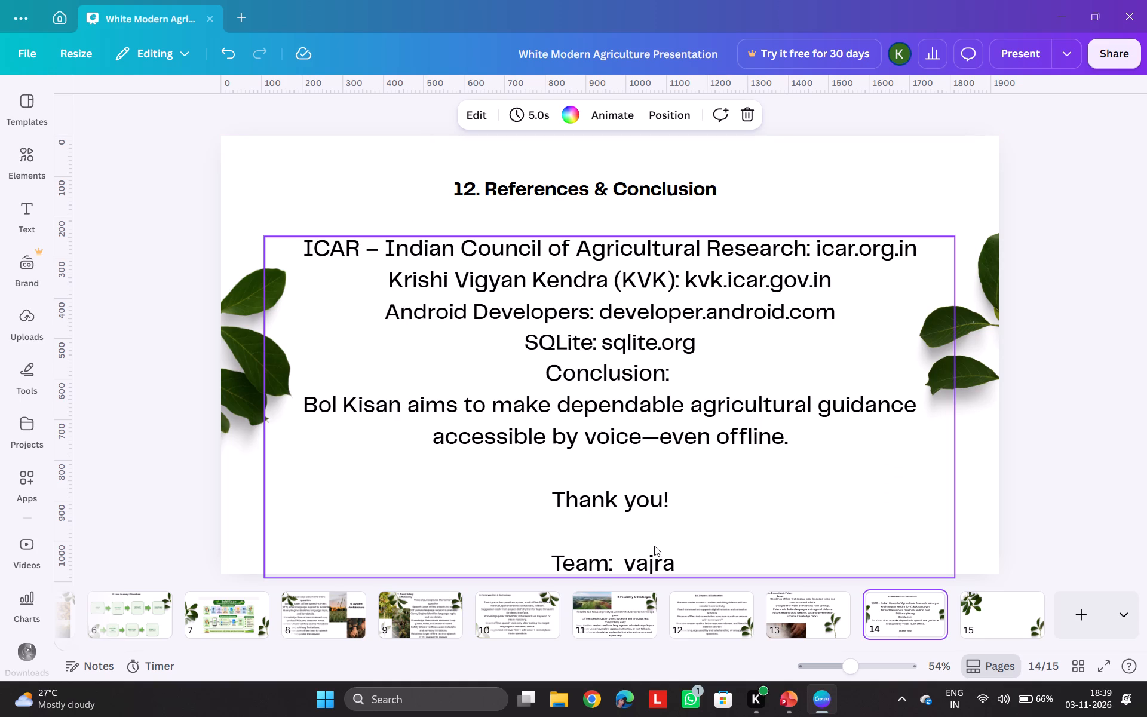
{"action": "left_click", "coordinate": [542, 565]}
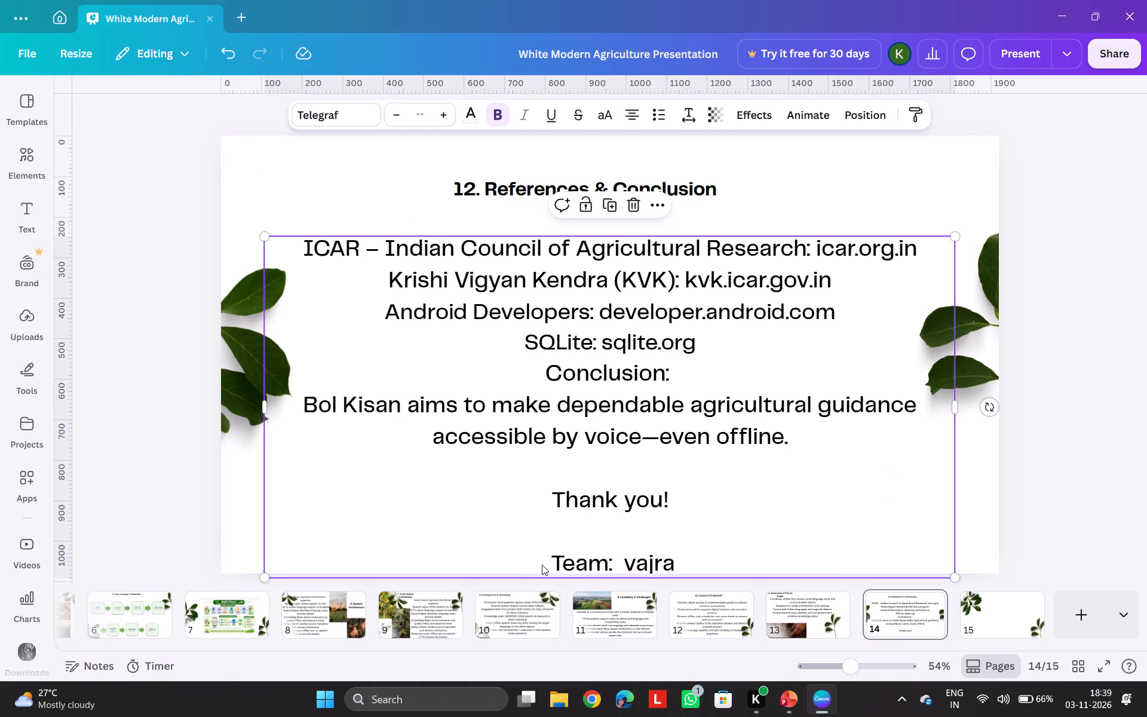
{"action": "left_click", "coordinate": [542, 565]}
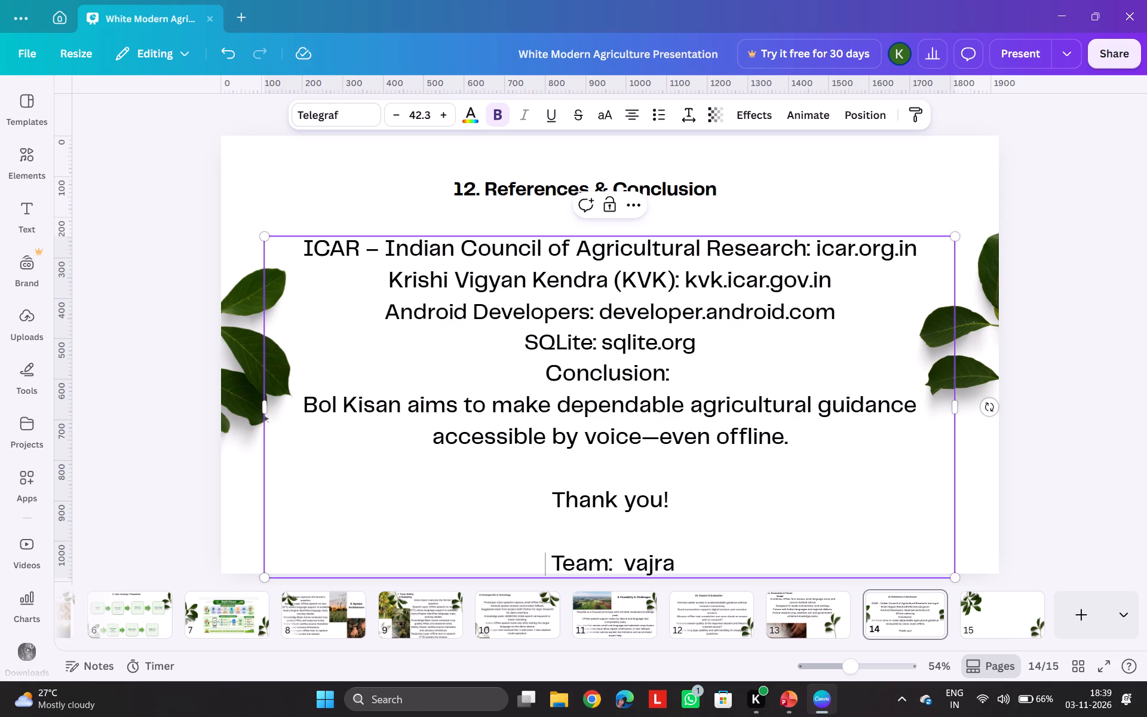
{"action": "key", "text": "BackSpace"}
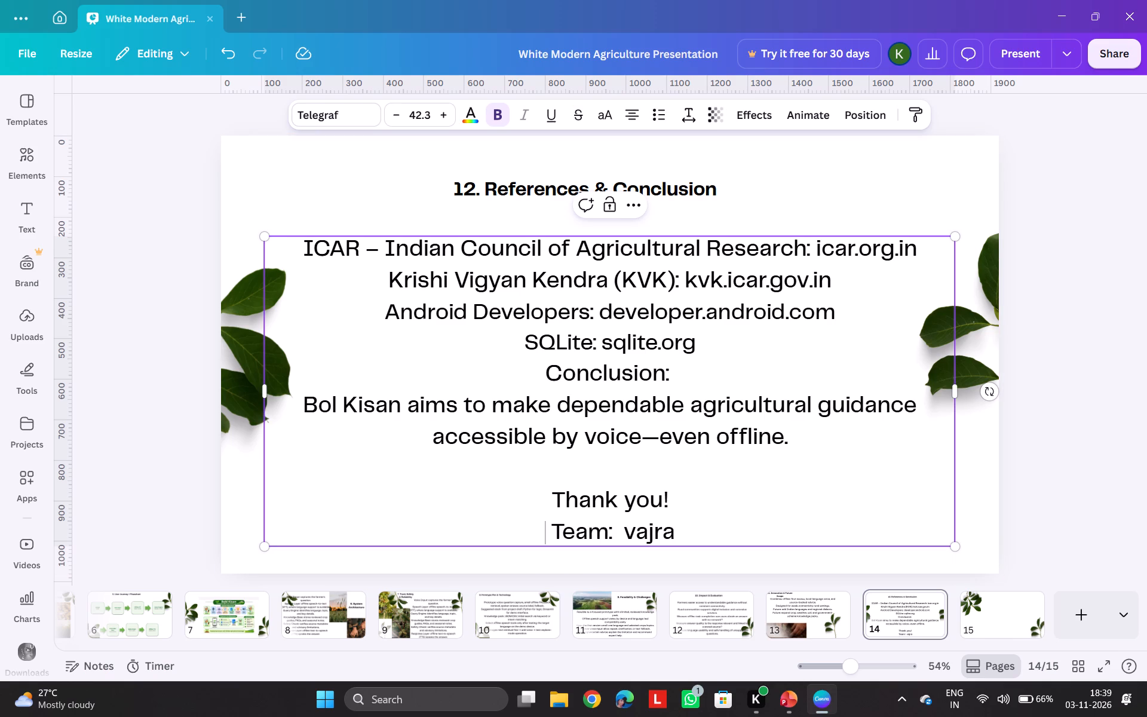
{"action": "left_click", "coordinate": [682, 491]}
Add a blank line between "Thank you!" and "Team: vajra" on page 14.
{"action": "key", "text": "Return"}
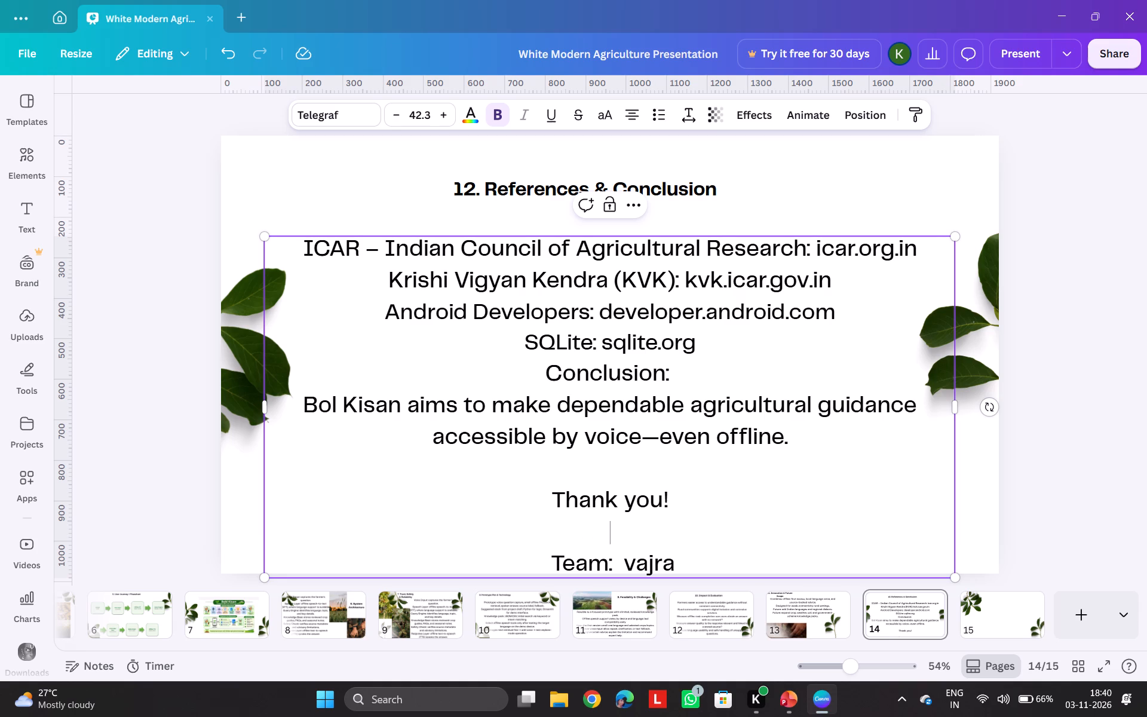
{"action": "left_click", "coordinate": [1049, 494]}
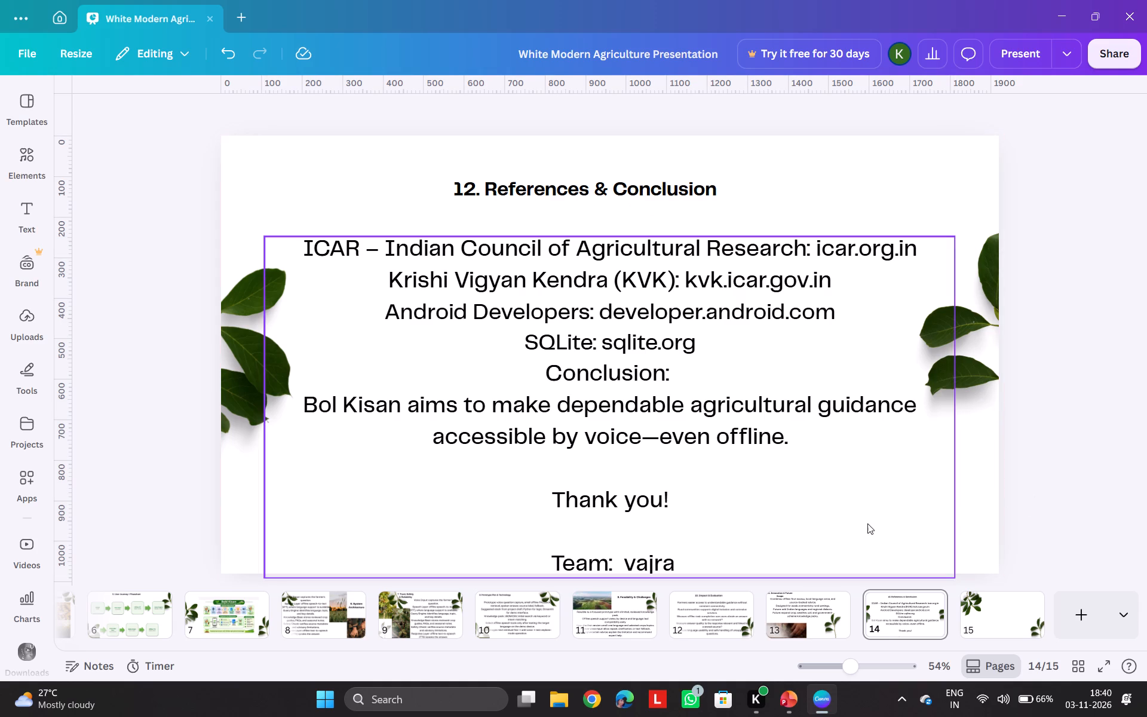
Duplicate the leaf branch in page 15's upper-left corner and transfer the copy onto page 14.
{"action": "left_click", "coordinate": [969, 597]}
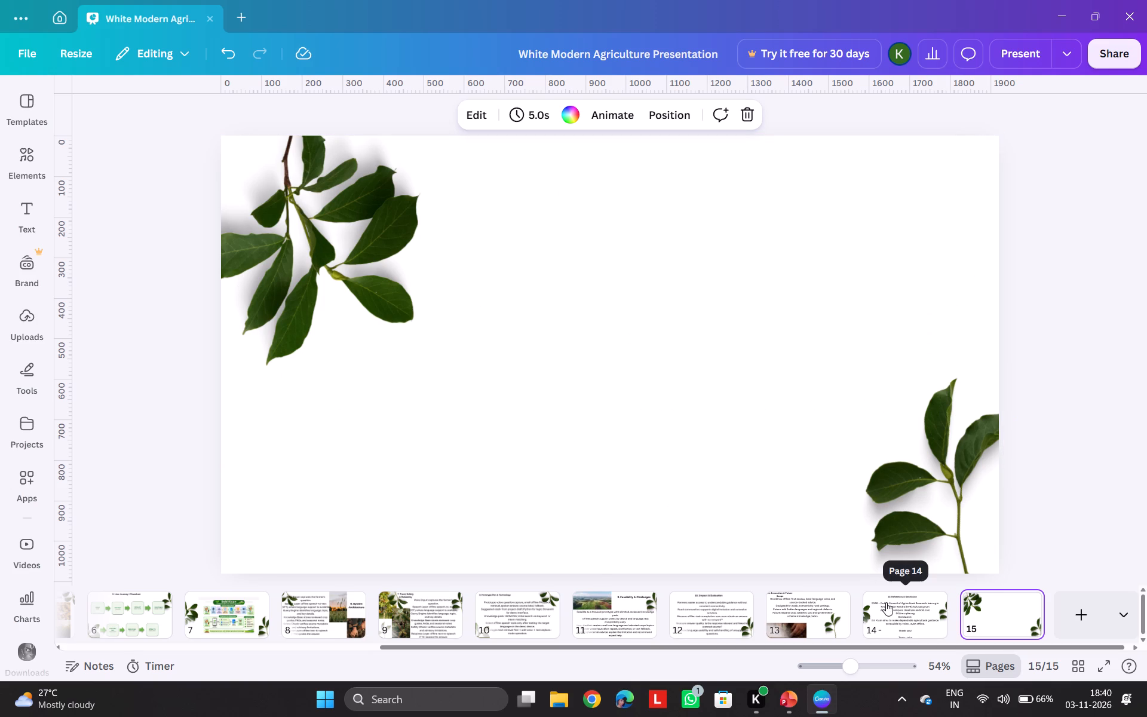
{"action": "left_click", "coordinate": [311, 261]}
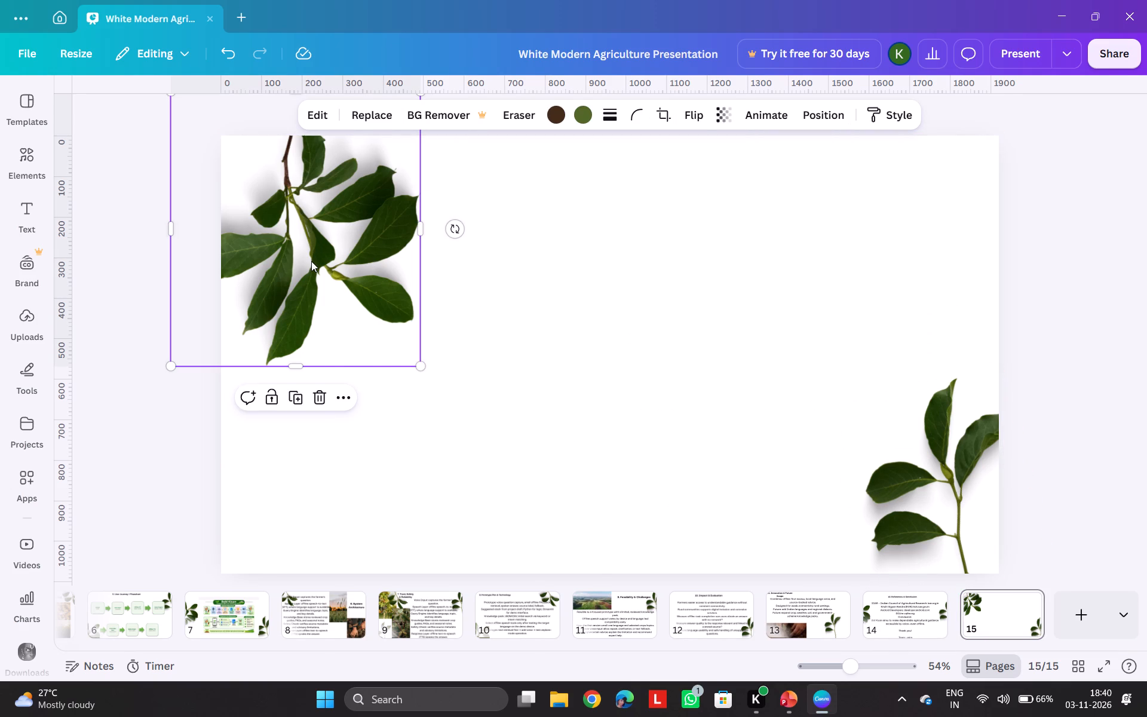
{"action": "right_click", "coordinate": [311, 261]}
{"action": "left_click", "coordinate": [365, 200]}
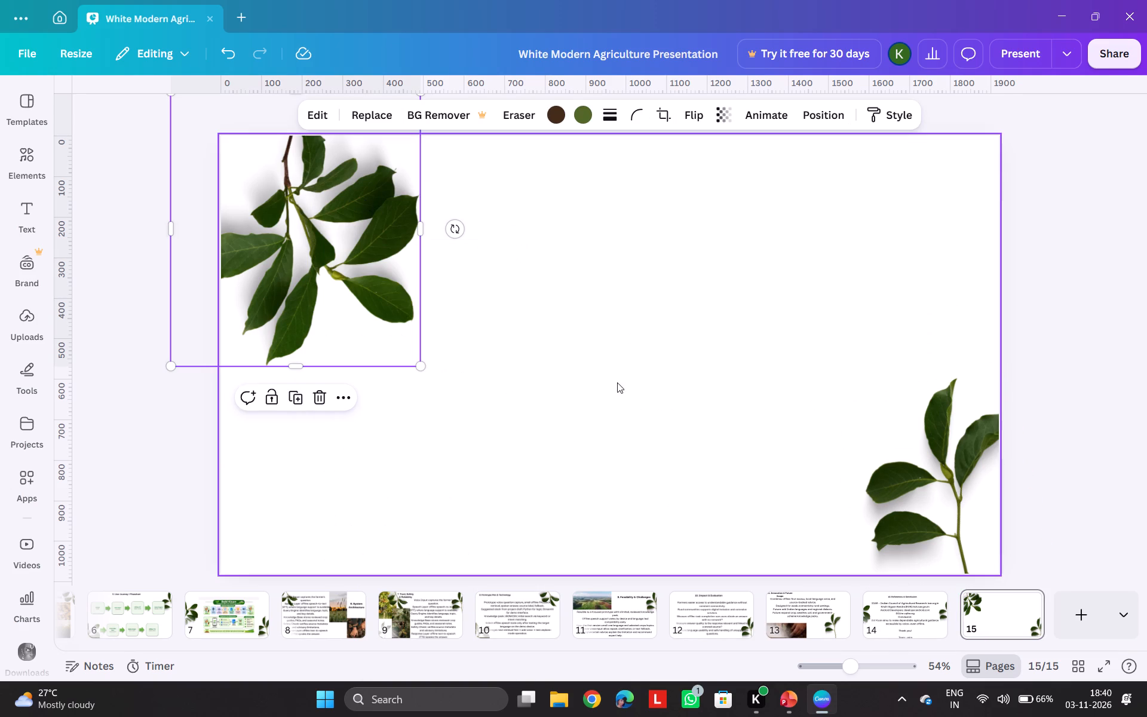
{"action": "key", "text": "ctrl+v"}
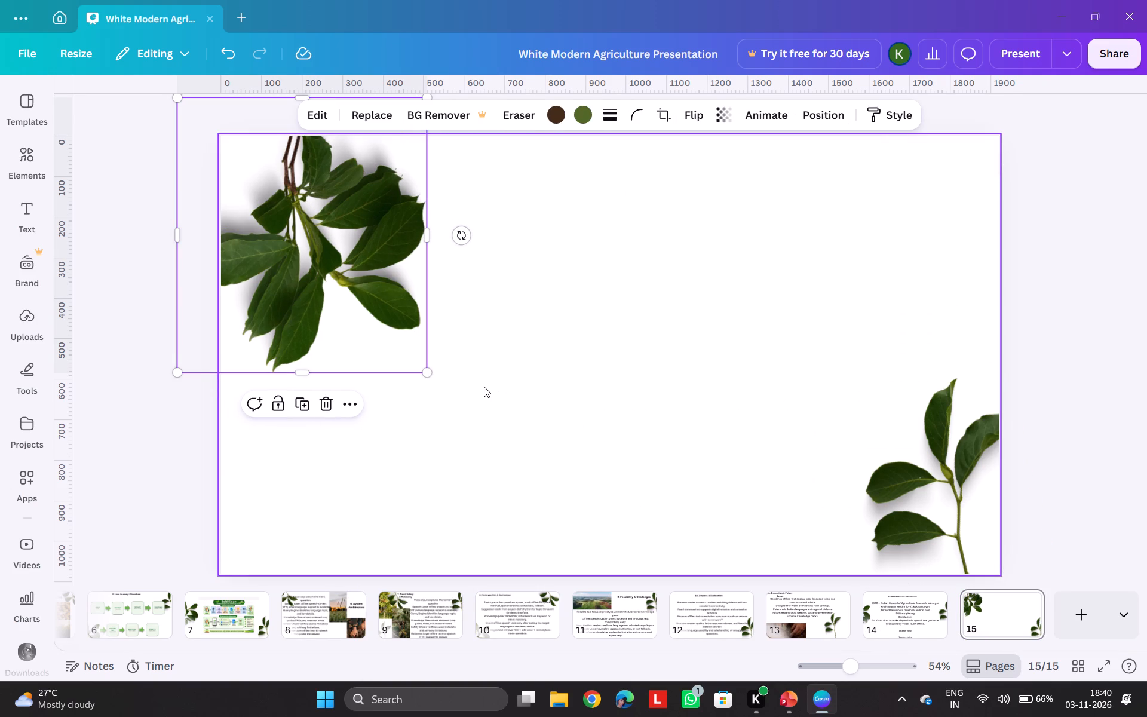
{"action": "left_click_drag", "start_coordinate": [271, 273], "coordinate": [639, 523]}
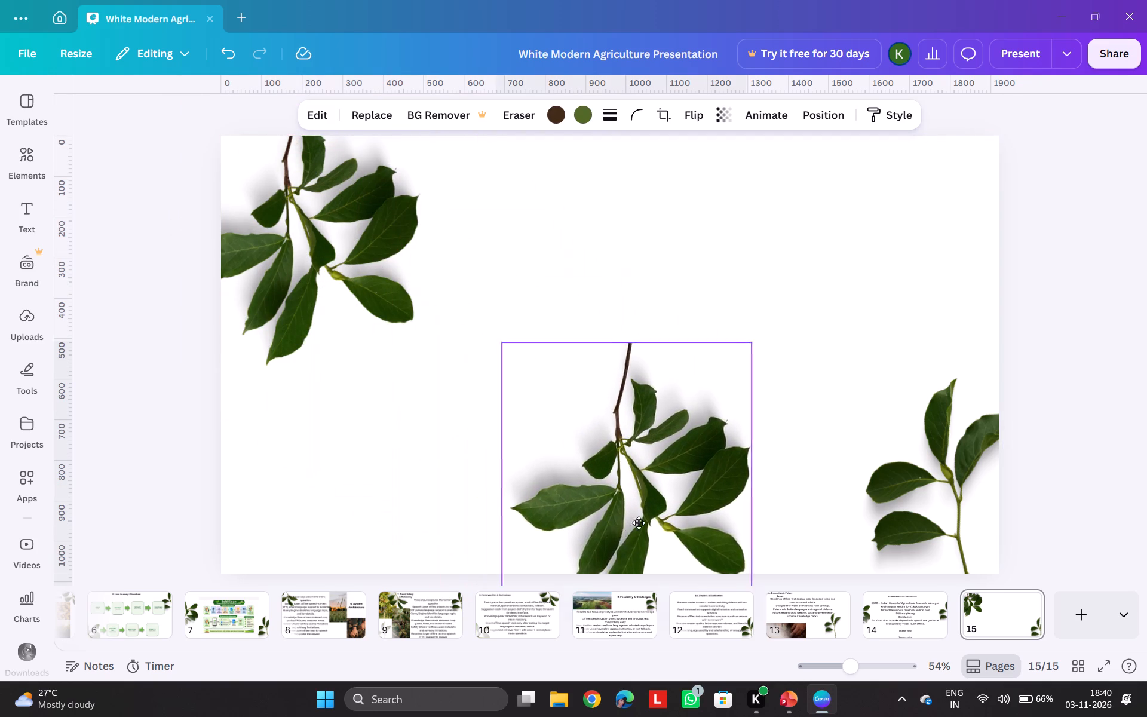
{"action": "left_click_drag", "start_coordinate": [639, 523], "coordinate": [927, 589]}
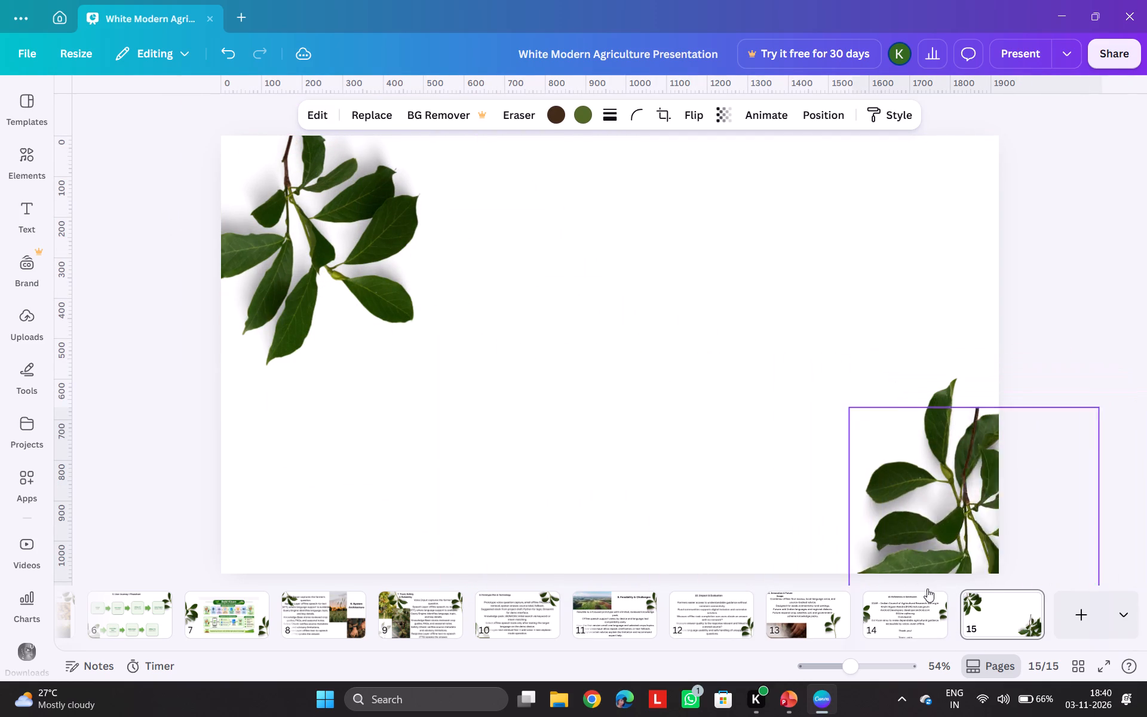
{"action": "left_click_drag", "start_coordinate": [927, 589], "coordinate": [918, 605]}
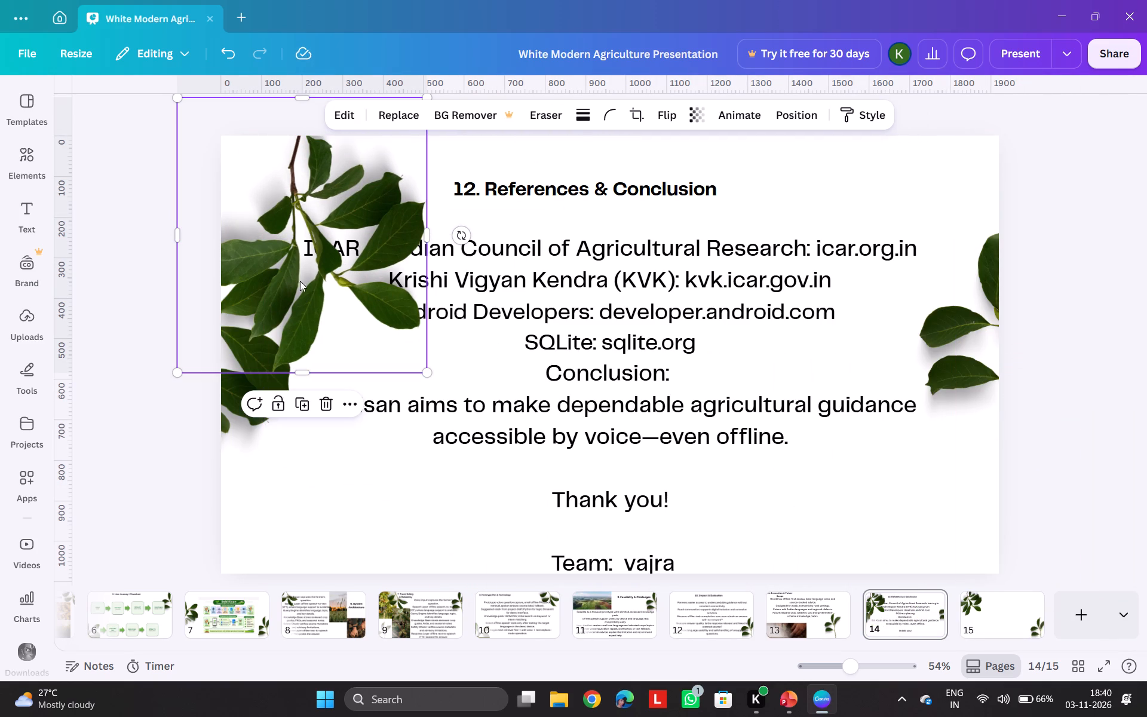
Move the copied leaf branch on page 14 to the slide's upper-right corner.
{"action": "left_click_drag", "start_coordinate": [284, 274], "coordinate": [279, 256]}
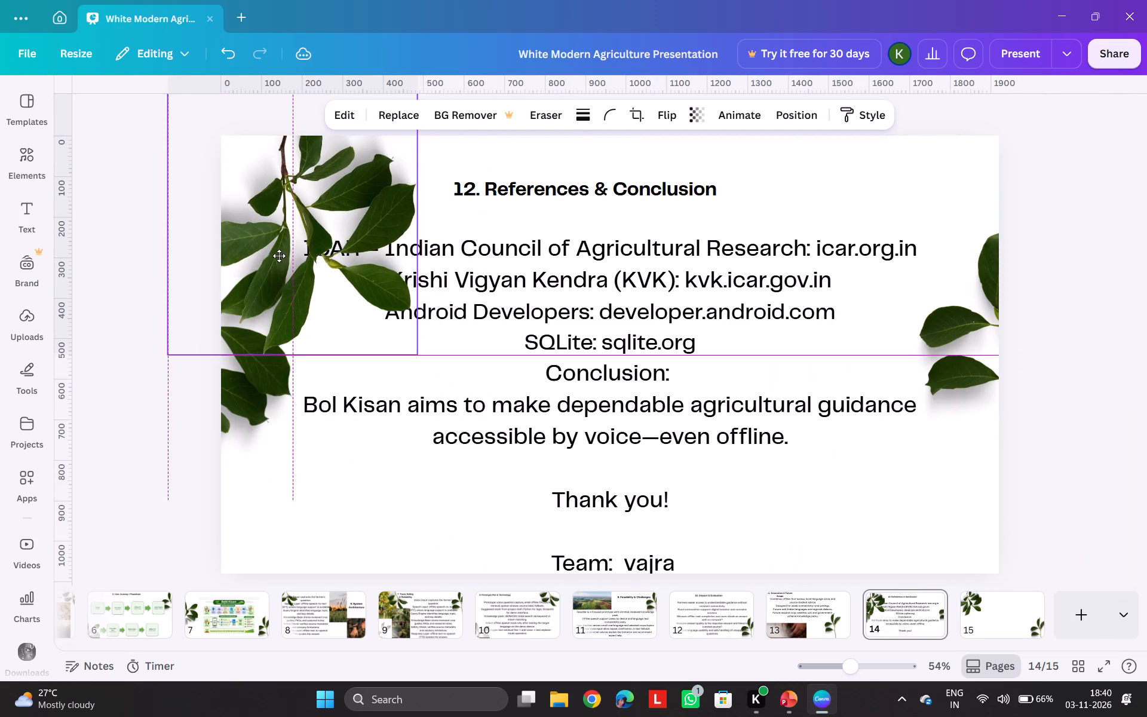
{"action": "left_click_drag", "start_coordinate": [279, 256], "coordinate": [219, 523]}
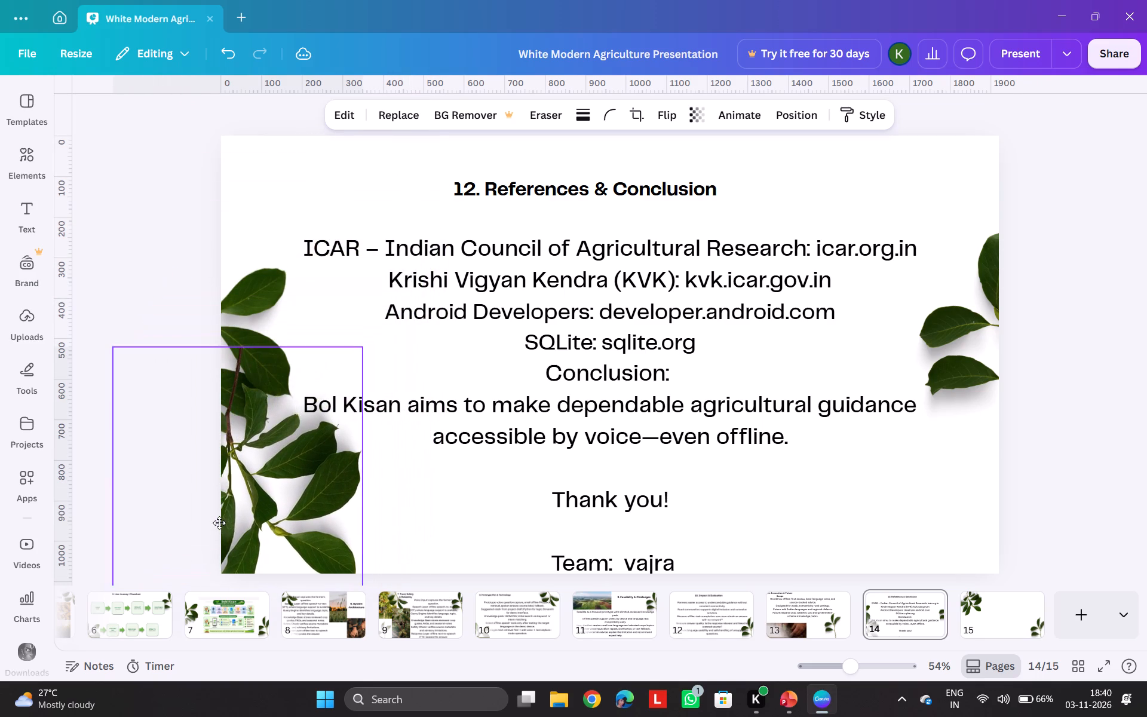
{"action": "left_click_drag", "start_coordinate": [219, 523], "coordinate": [530, 549]}
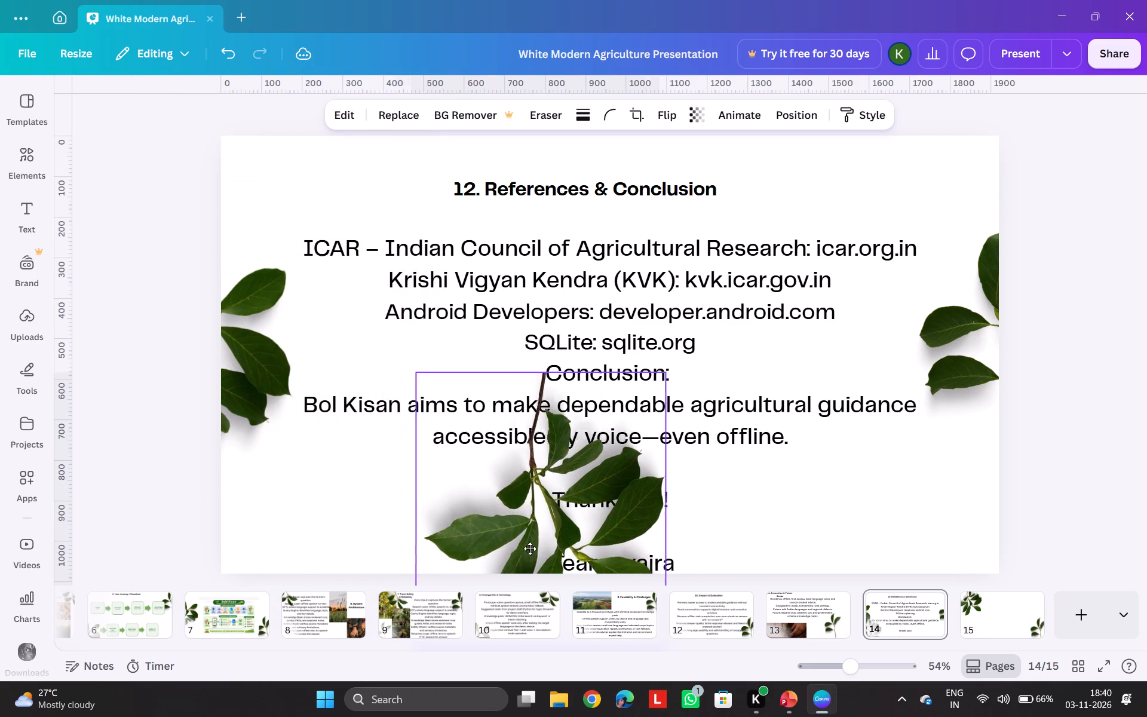
{"action": "left_click_drag", "start_coordinate": [530, 549], "coordinate": [566, 551]}
{"action": "left_click_drag", "start_coordinate": [551, 508], "coordinate": [799, 542]}
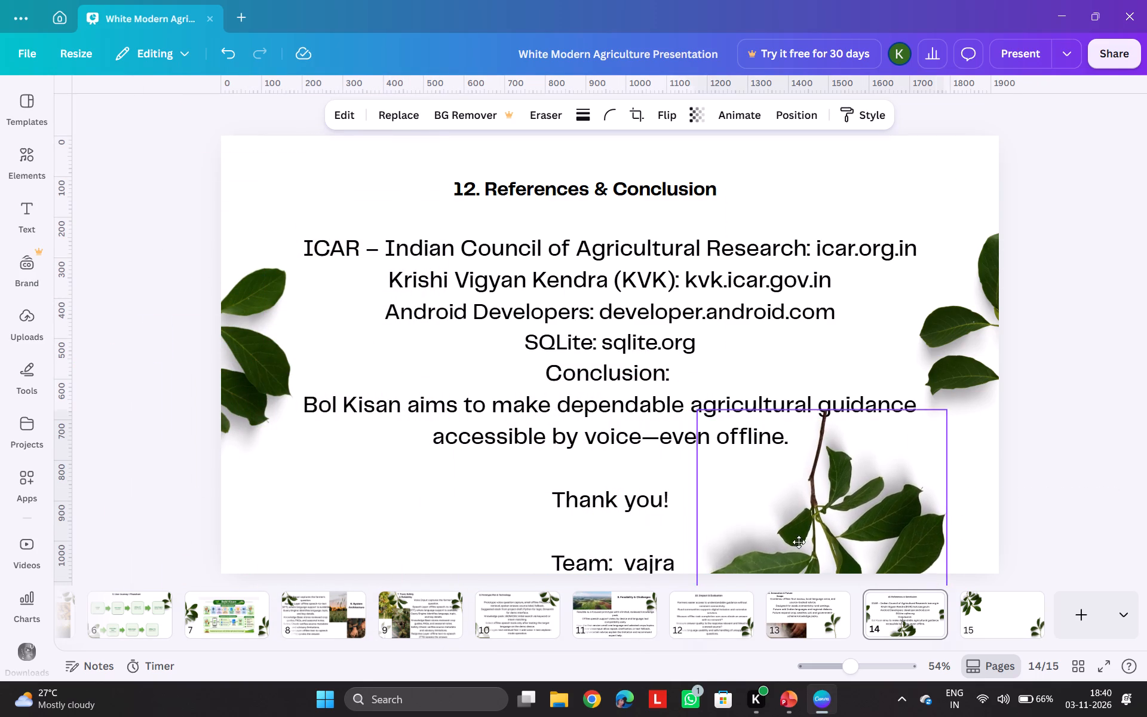
{"action": "left_click_drag", "start_coordinate": [799, 542], "coordinate": [920, 261]}
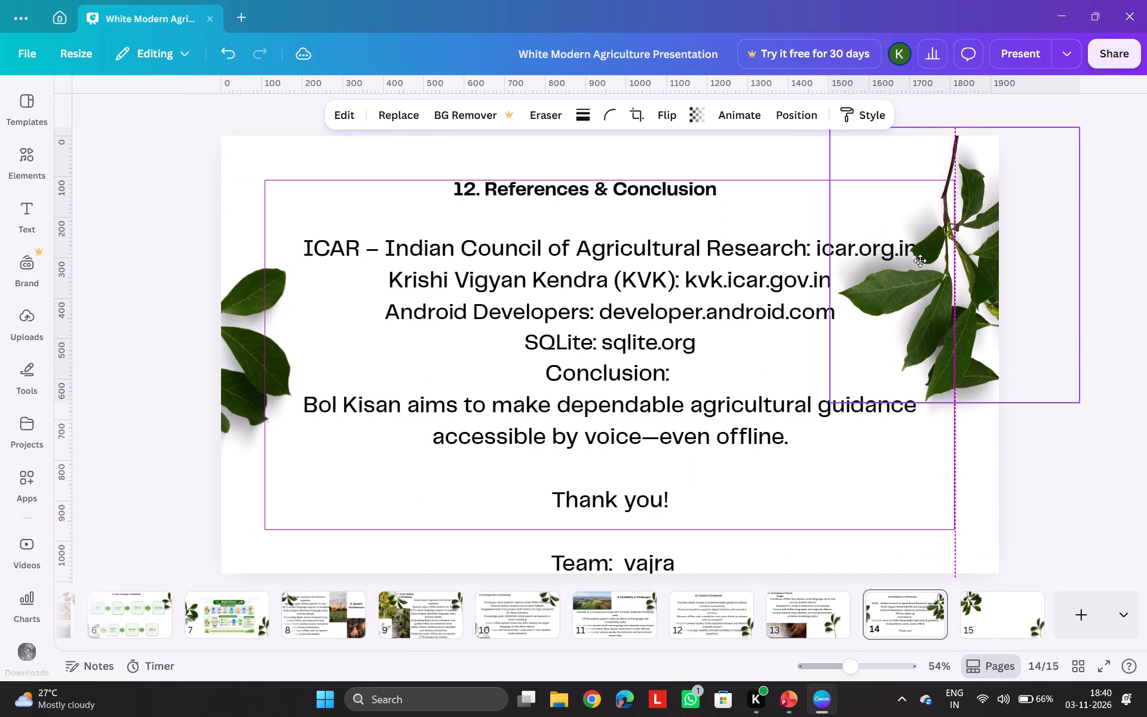
{"action": "left_click_drag", "start_coordinate": [920, 261], "coordinate": [934, 241]}
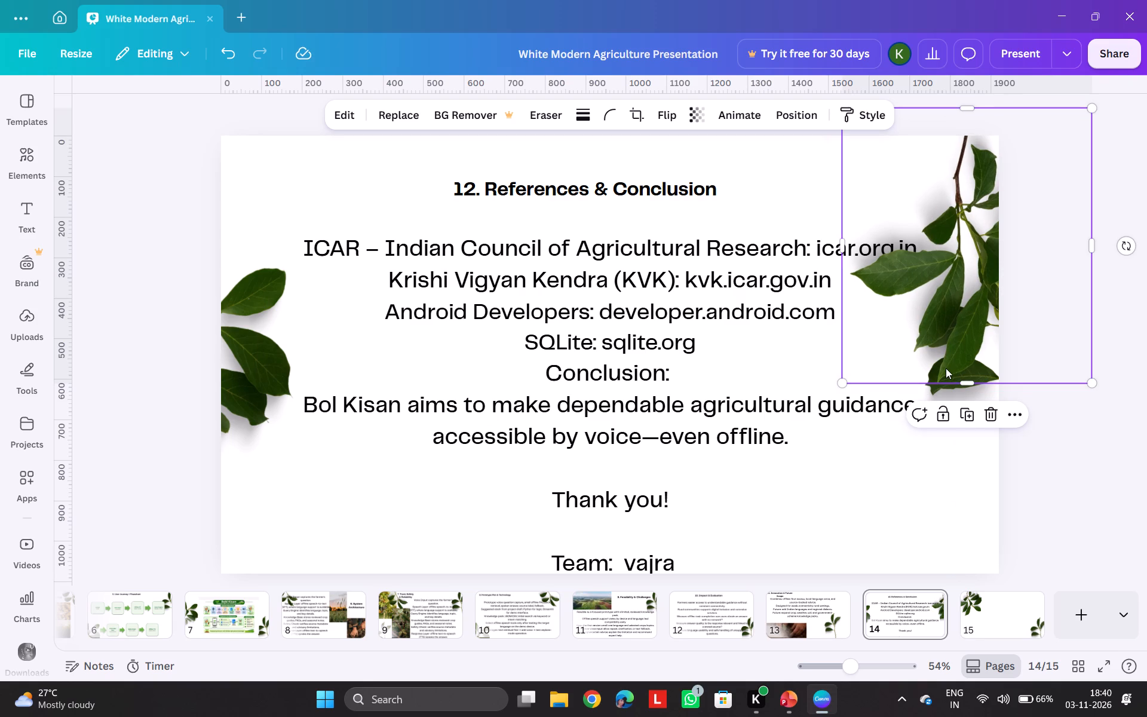
{"action": "left_click", "coordinate": [918, 474]}
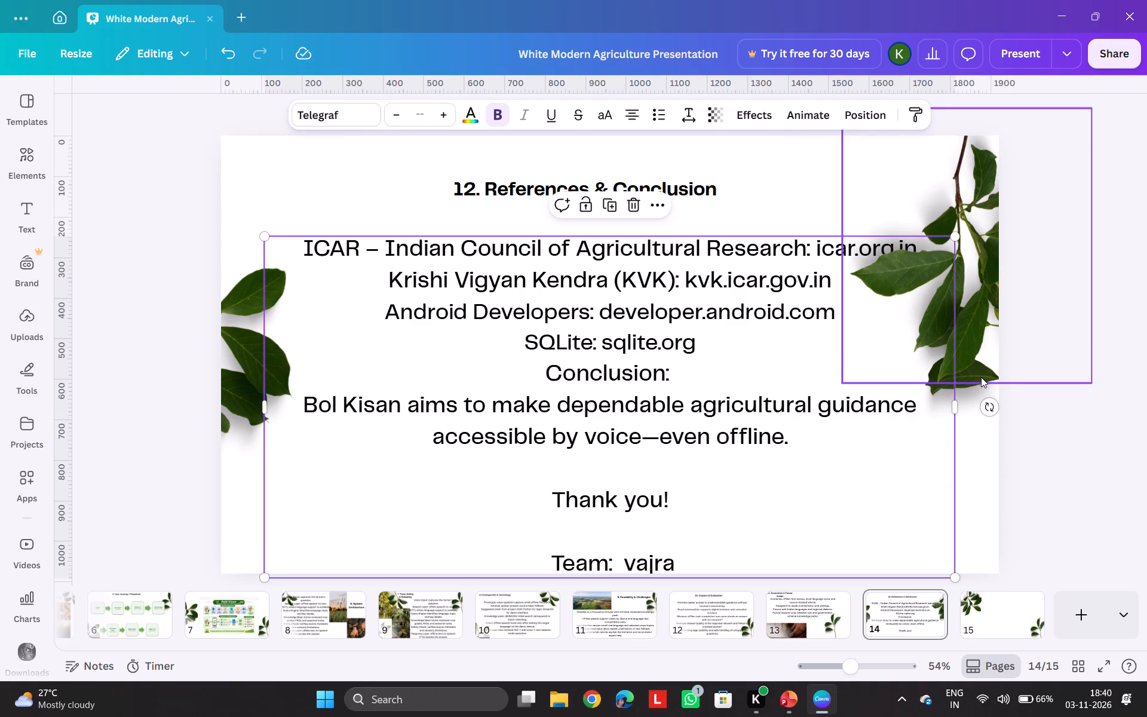
Move page 14's original small branch from the slide's right edge to its lower-left corner.
{"action": "left_click_drag", "start_coordinate": [983, 391], "coordinate": [966, 510]}
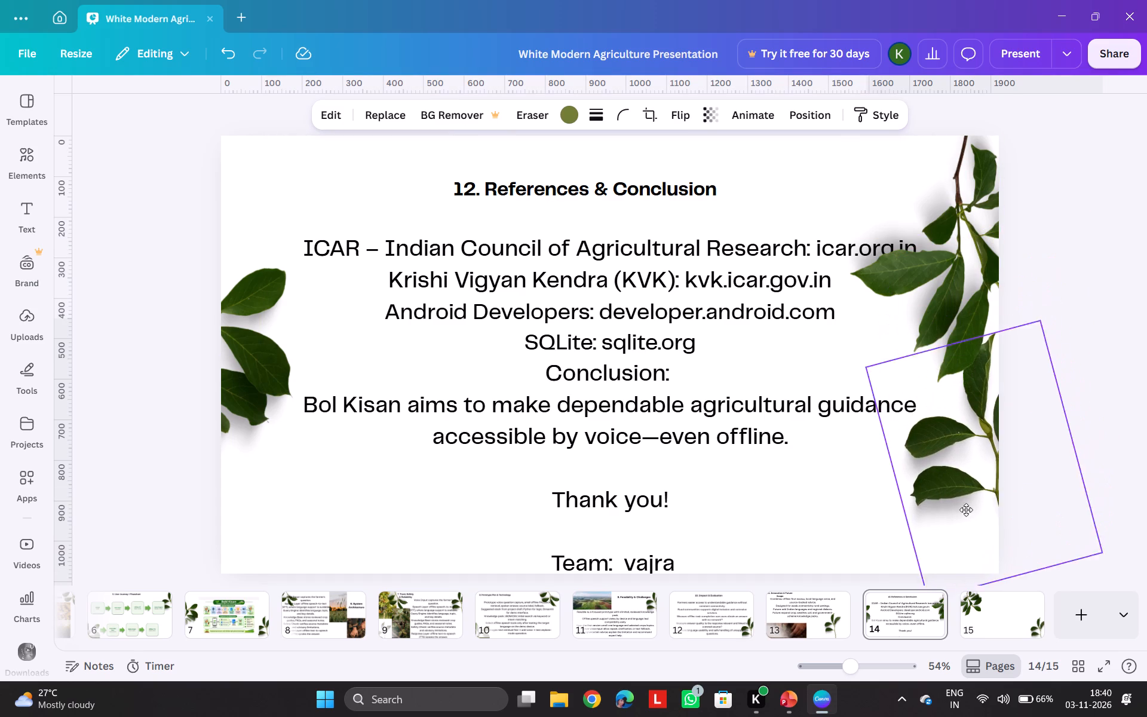
{"action": "left_click_drag", "start_coordinate": [966, 510], "coordinate": [324, 583]}
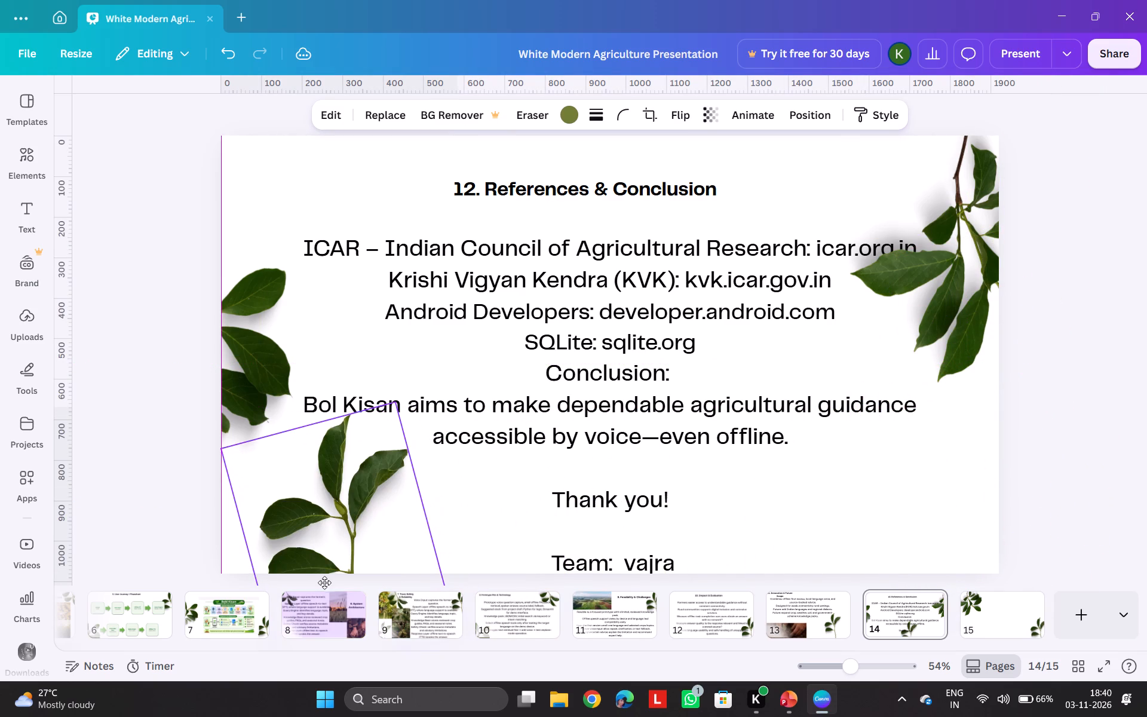
{"action": "left_click_drag", "start_coordinate": [324, 583], "coordinate": [324, 581]}
Move the branch on page 14's left edge up into the slide's upper-left corner, partly beyond the slide edge.
{"action": "left_click_drag", "start_coordinate": [250, 384], "coordinate": [261, 253]}
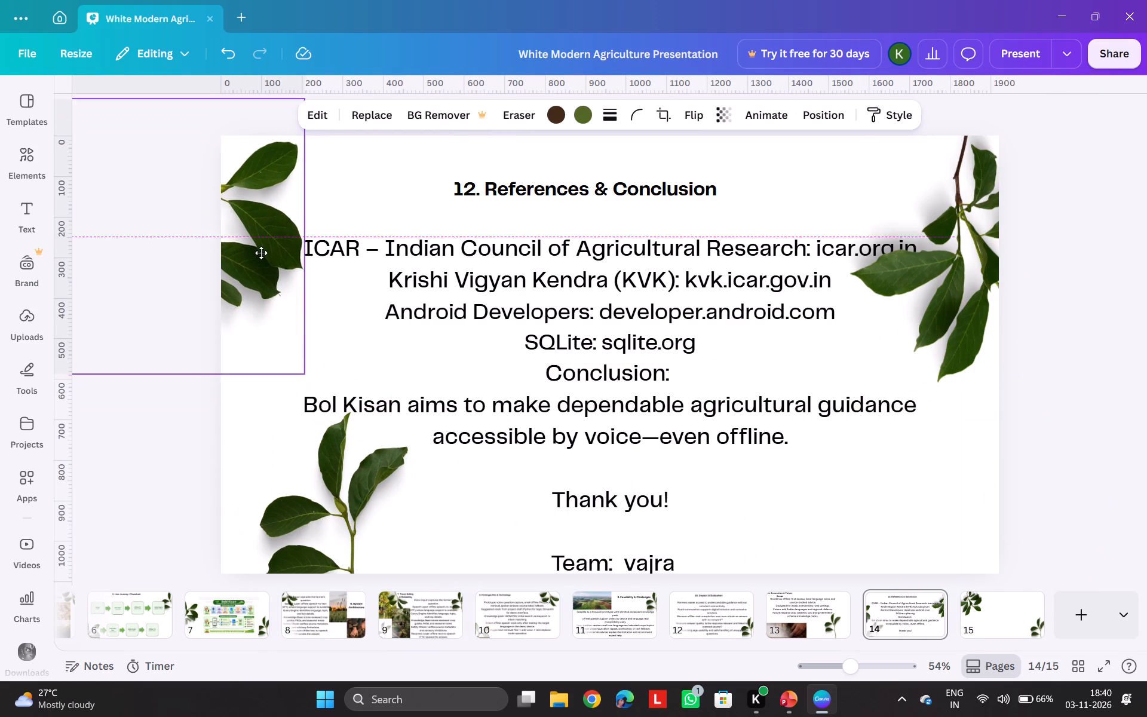
{"action": "left_click_drag", "start_coordinate": [261, 253], "coordinate": [280, 240]}
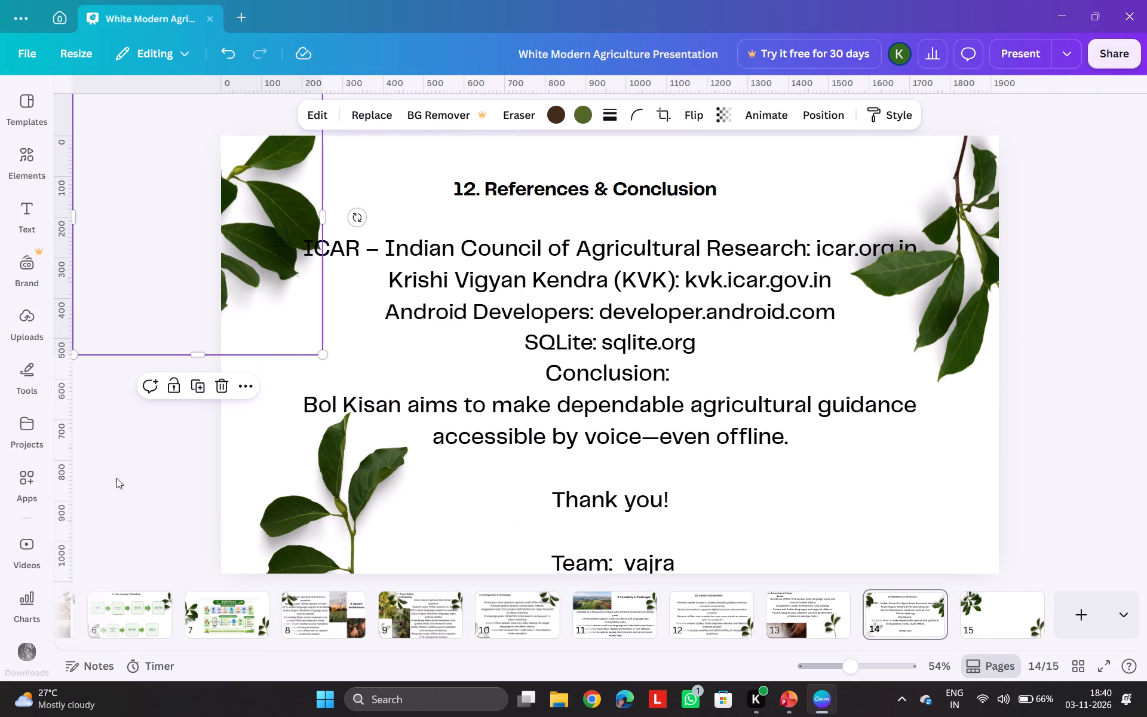
{"action": "left_click", "coordinate": [99, 516]}
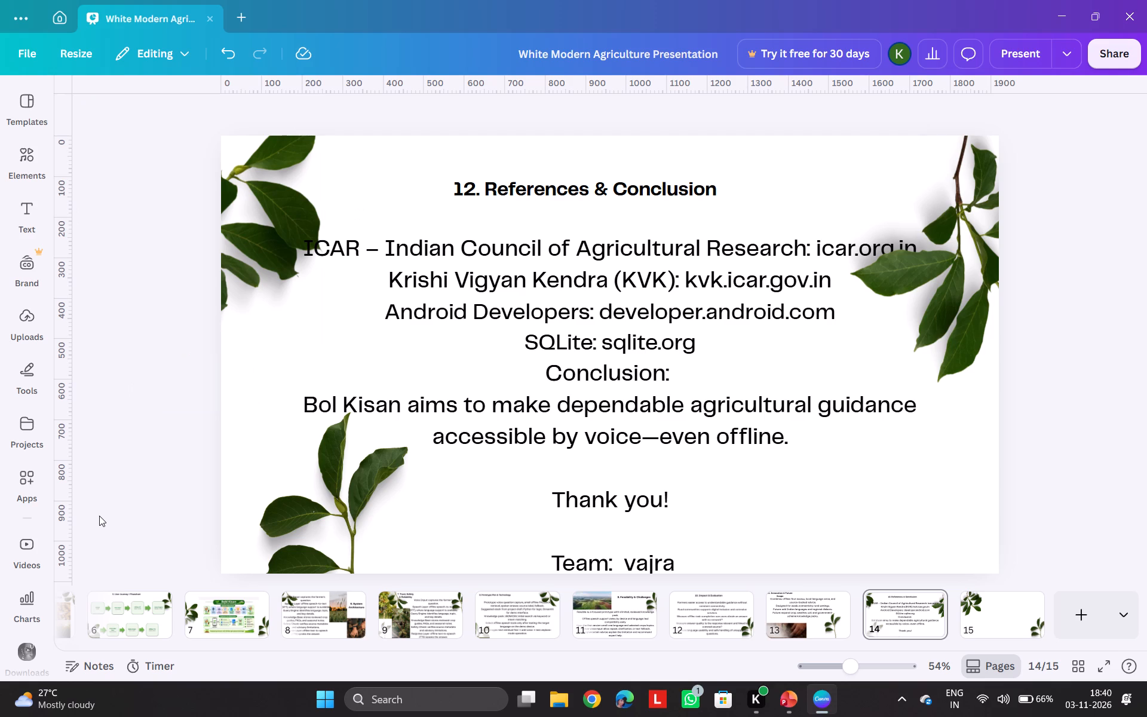
{"action": "left_click_drag", "start_coordinate": [265, 248], "coordinate": [244, 232]}
{"action": "left_click_drag", "start_coordinate": [244, 232], "coordinate": [231, 220]}
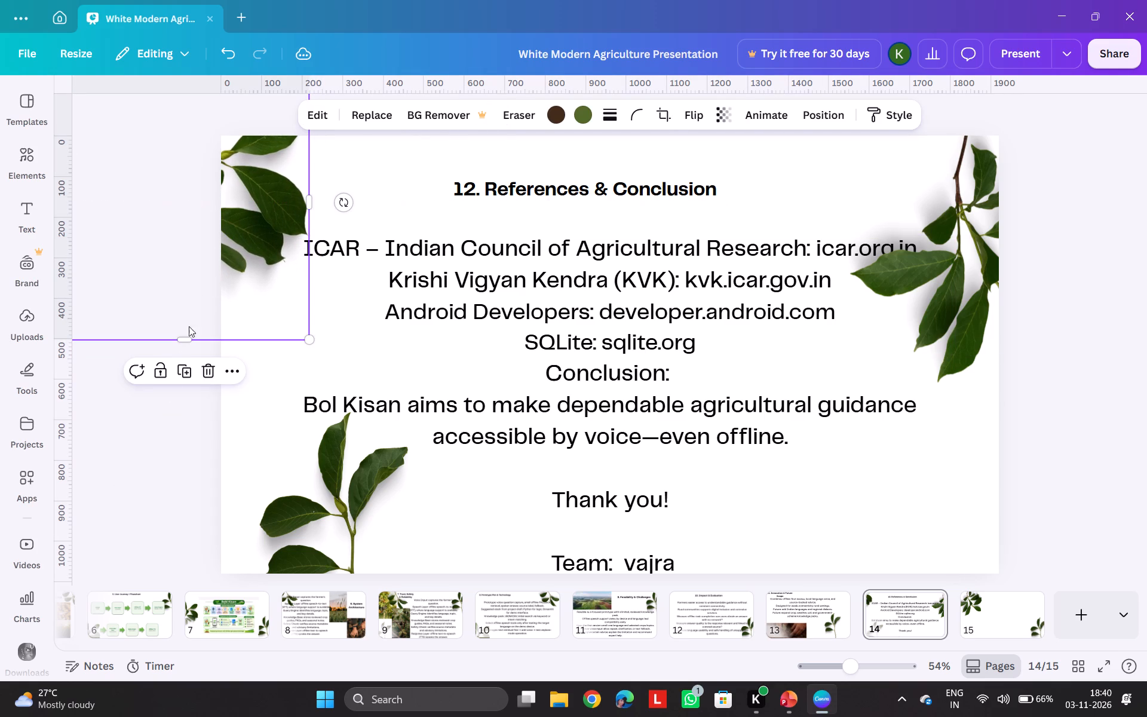
{"action": "left_click", "coordinate": [119, 478]}
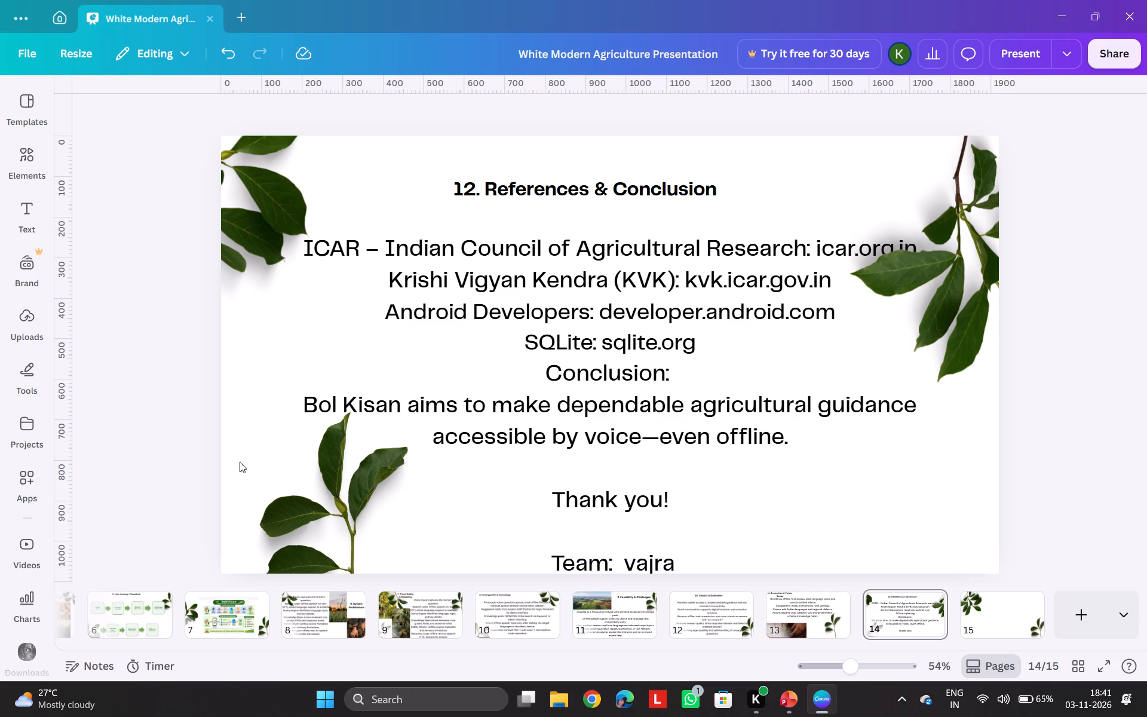
Shift page 14's upper-right branch slightly down and inward so its whole stem lies within the slide.
{"action": "left_click_drag", "start_coordinate": [937, 274], "coordinate": [952, 305]}
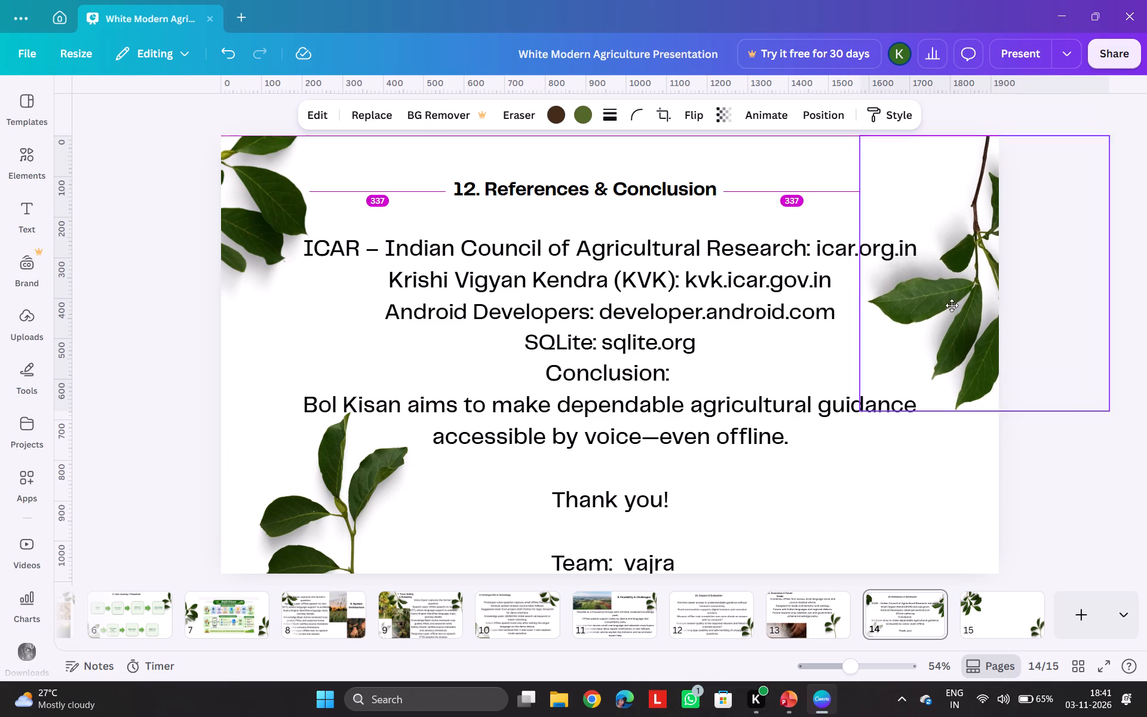
{"action": "left_click_drag", "start_coordinate": [952, 305], "coordinate": [913, 314]}
{"action": "left_click", "coordinate": [785, 467]}
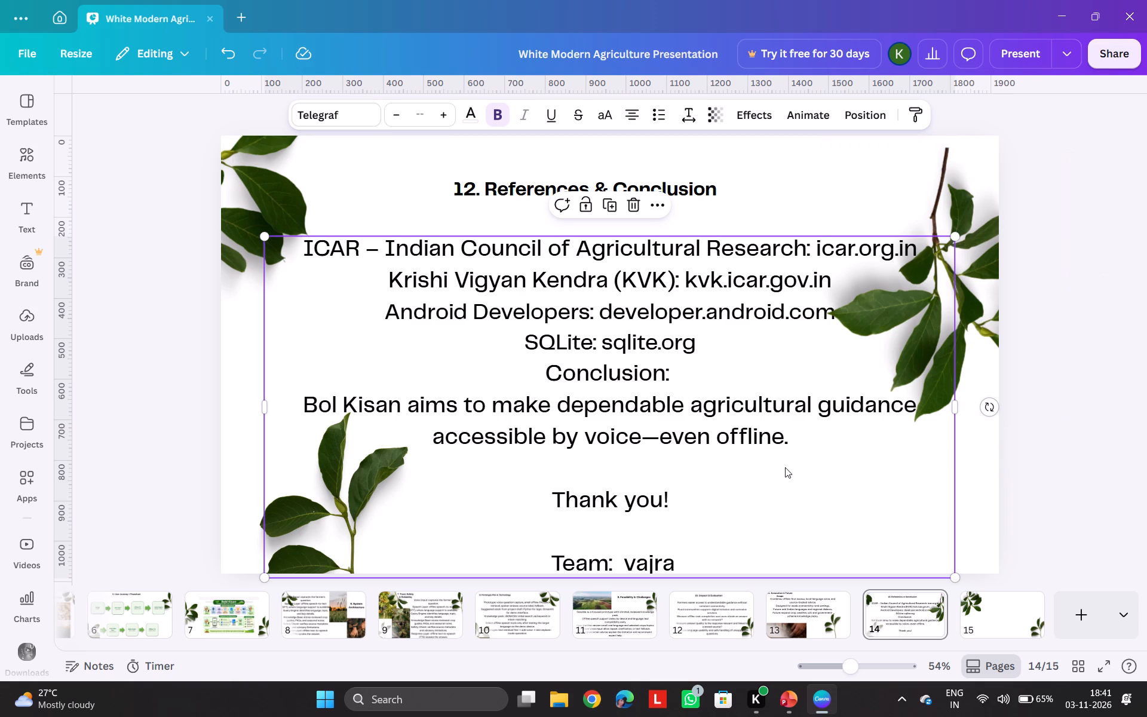
{"action": "left_click", "coordinate": [1059, 334]}
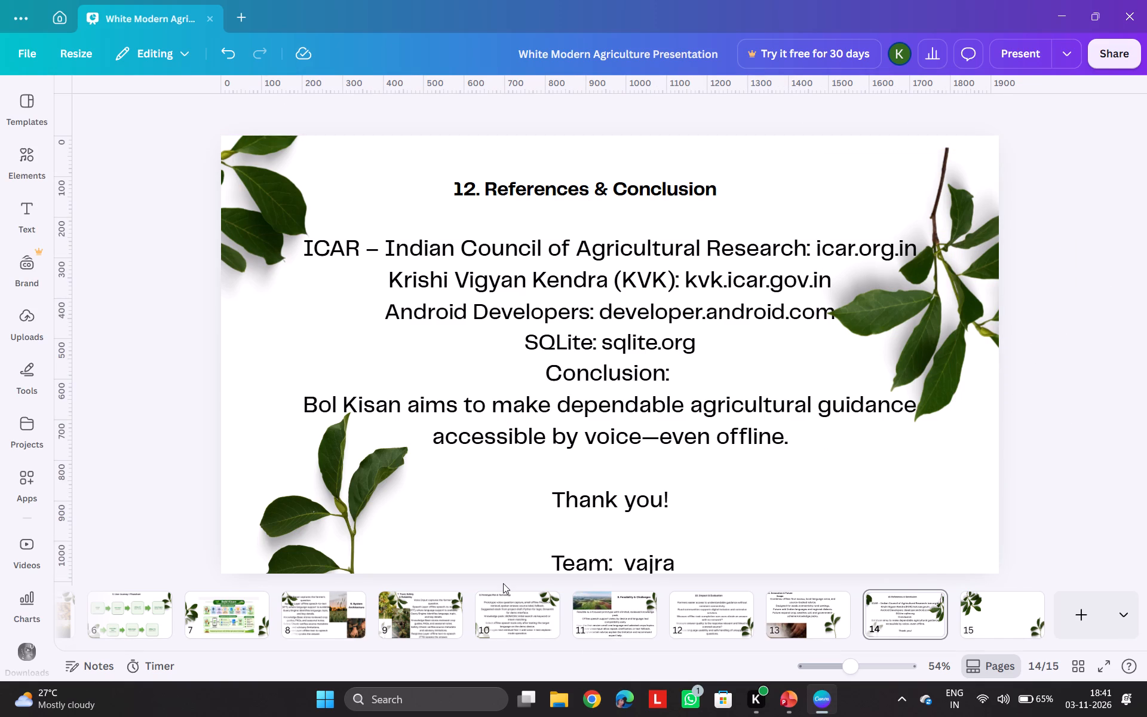
Look through the deck's page thumbnails back to page 1 to review the slides.
{"action": "scroll", "coordinate": [391, 627], "scroll_direction": "right", "scroll_amount": 6}
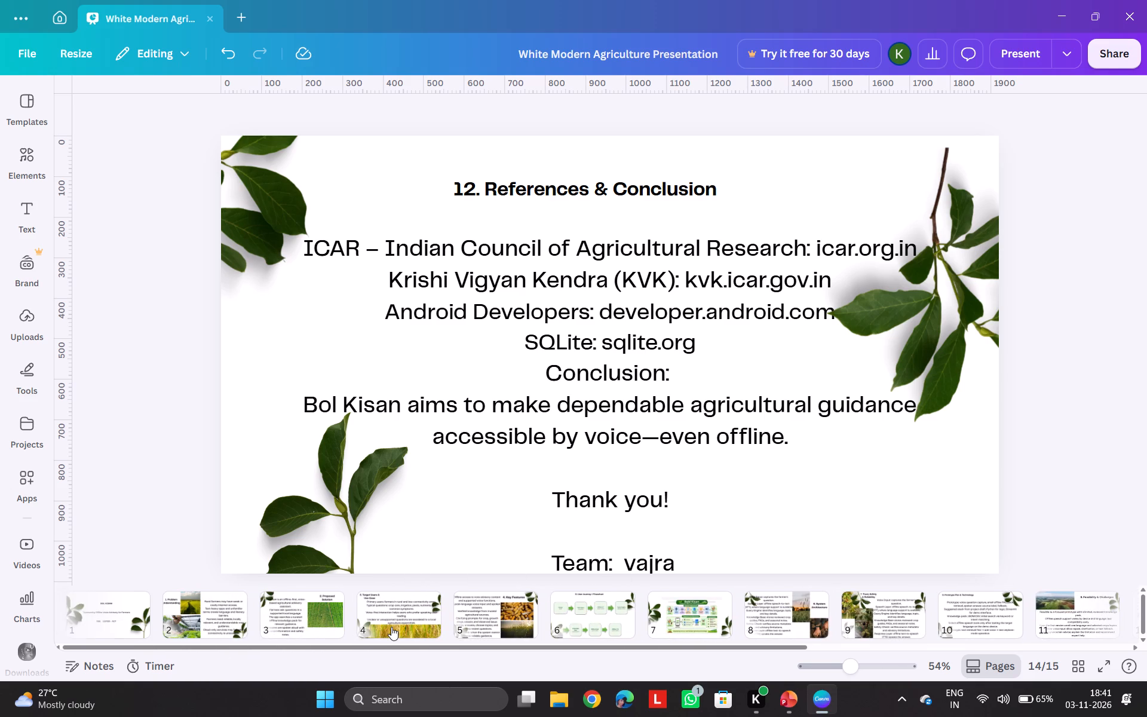
{"action": "scroll", "coordinate": [391, 627], "scroll_direction": "left", "scroll_amount": 5}
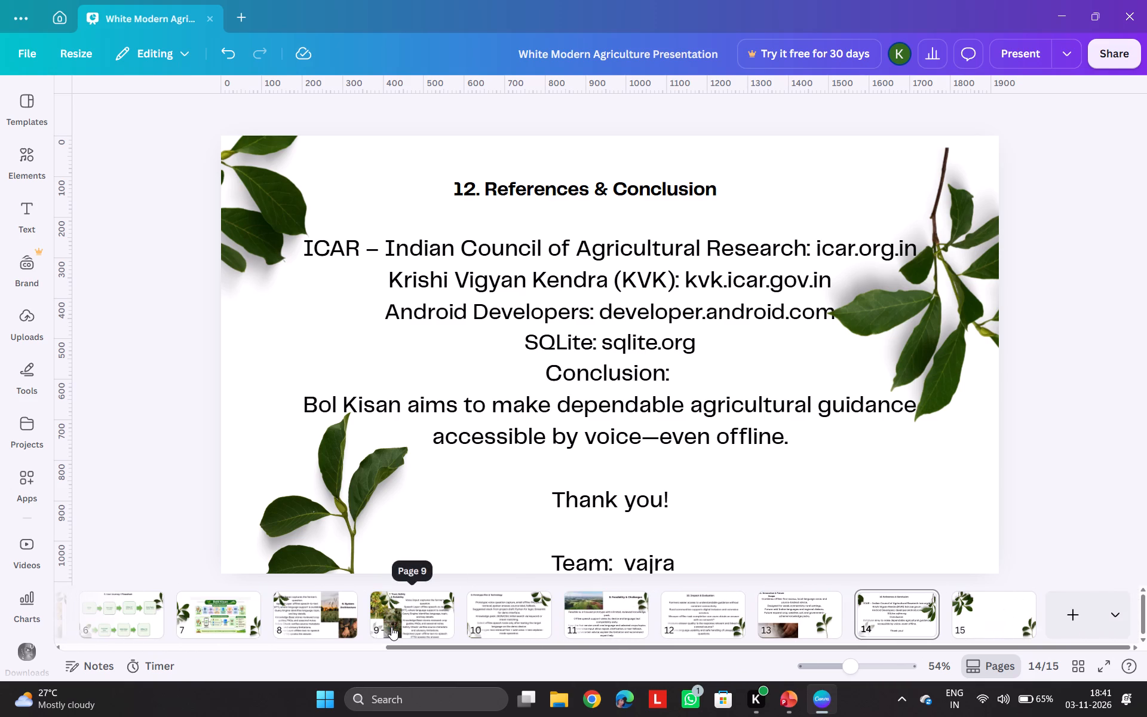
{"action": "scroll", "coordinate": [391, 627], "scroll_direction": "right", "scroll_amount": 6}
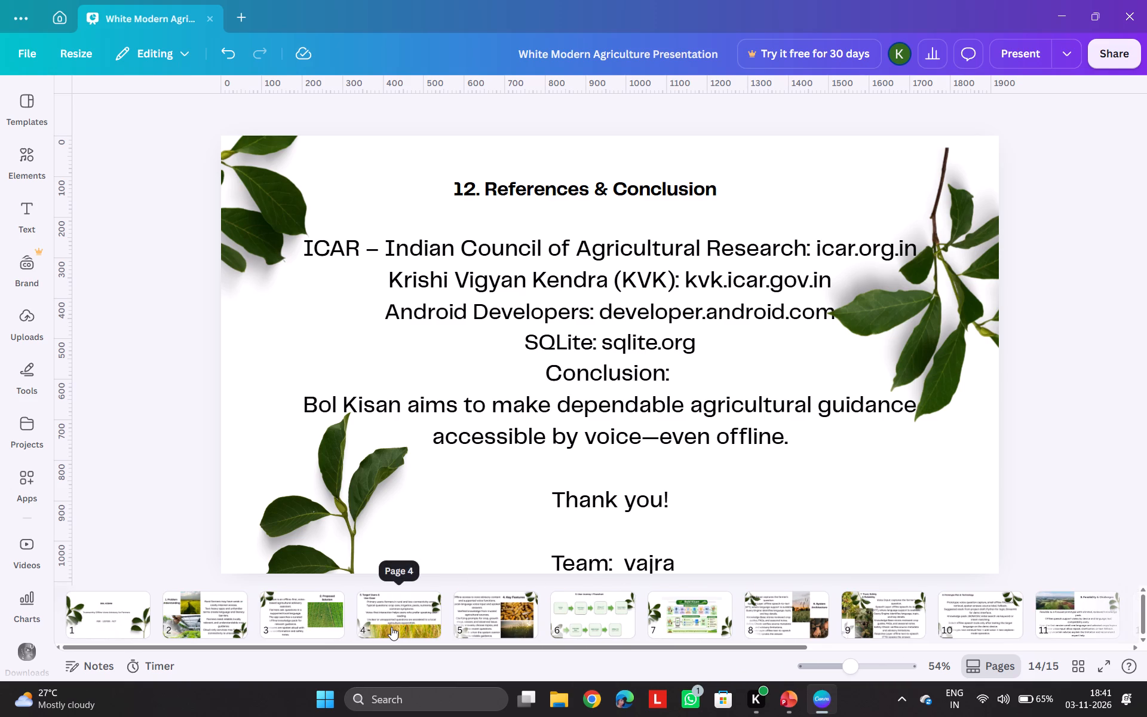
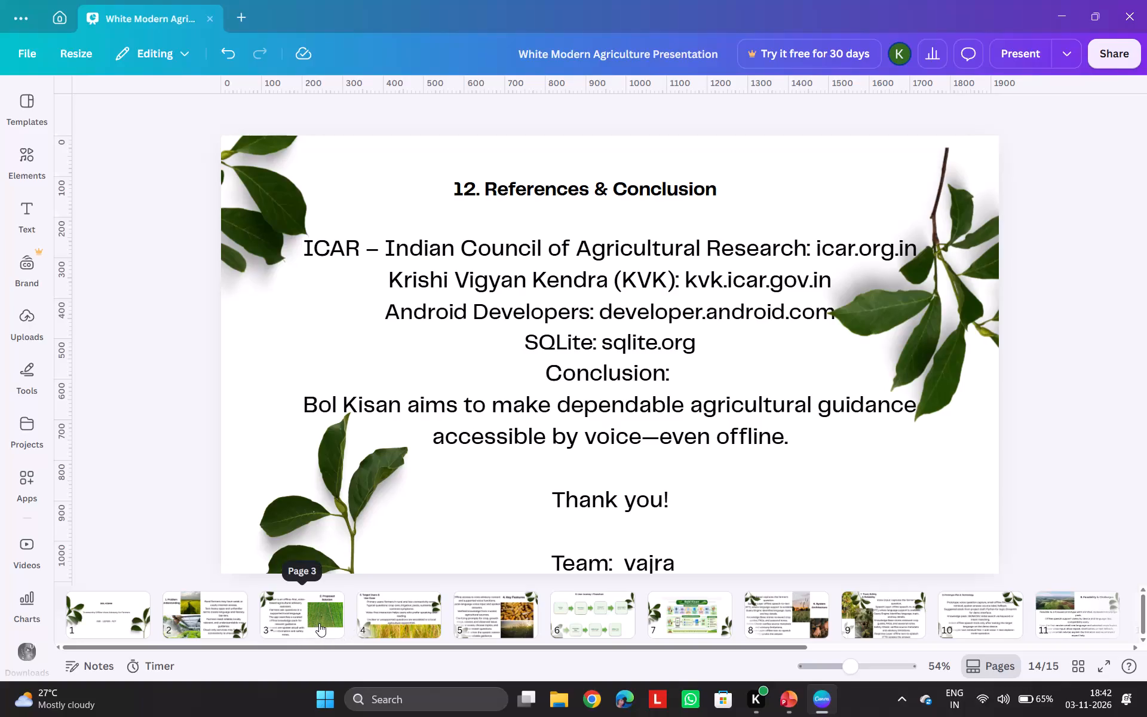
Open page 1, the BOL KISAN title slide, and check its text and leaf layout.
{"action": "scroll", "coordinate": [320, 622], "scroll_direction": "right", "scroll_amount": 8}
{"action": "scroll", "coordinate": [208, 615], "scroll_direction": "right", "scroll_amount": 8}
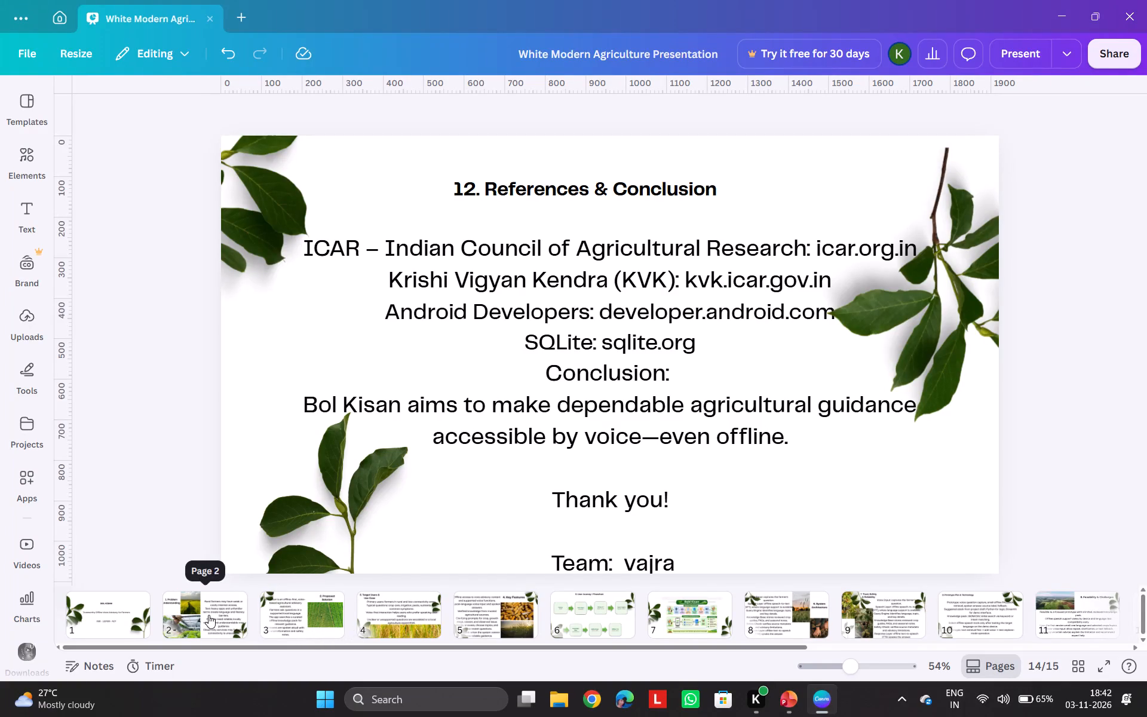
{"action": "scroll", "coordinate": [120, 620], "scroll_direction": "right", "scroll_amount": 2}
{"action": "left_click", "coordinate": [120, 620]}
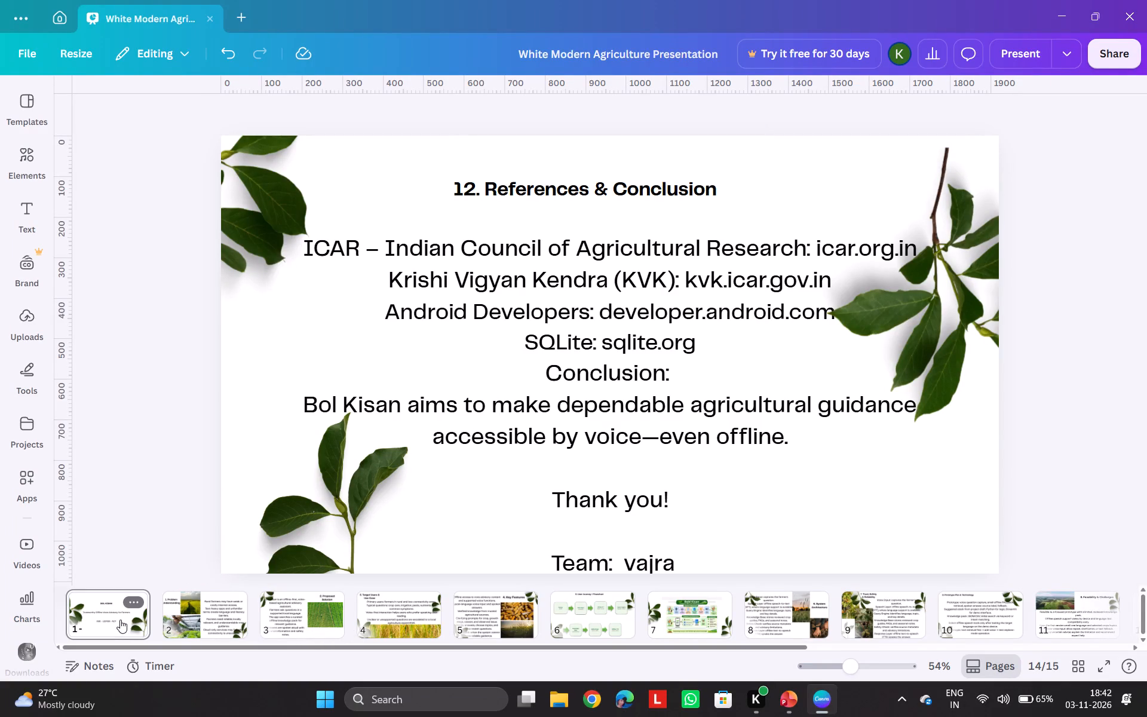
{"action": "left_click", "coordinate": [796, 348]}
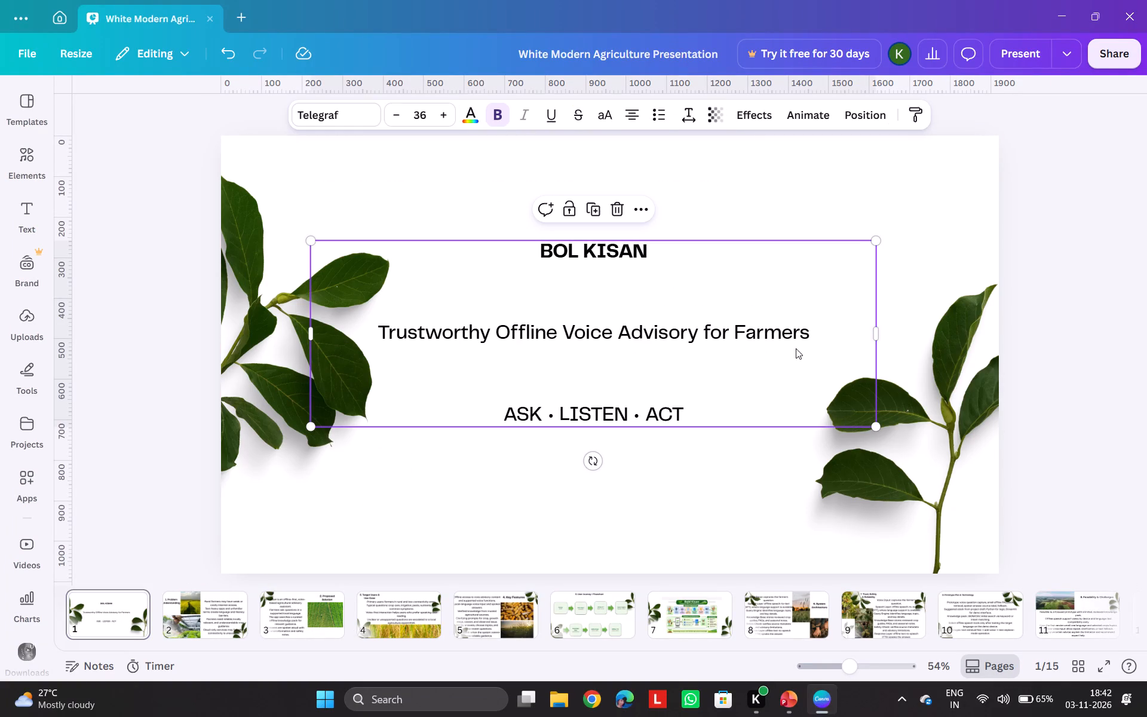
{"action": "left_click", "coordinate": [575, 480]}
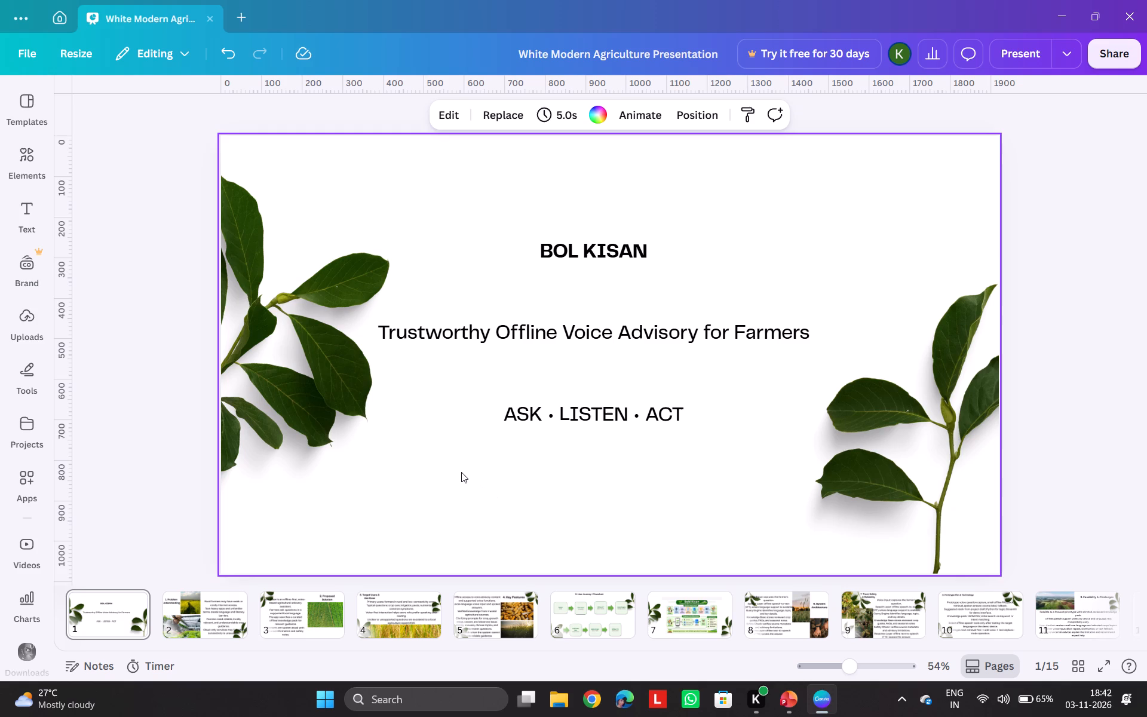
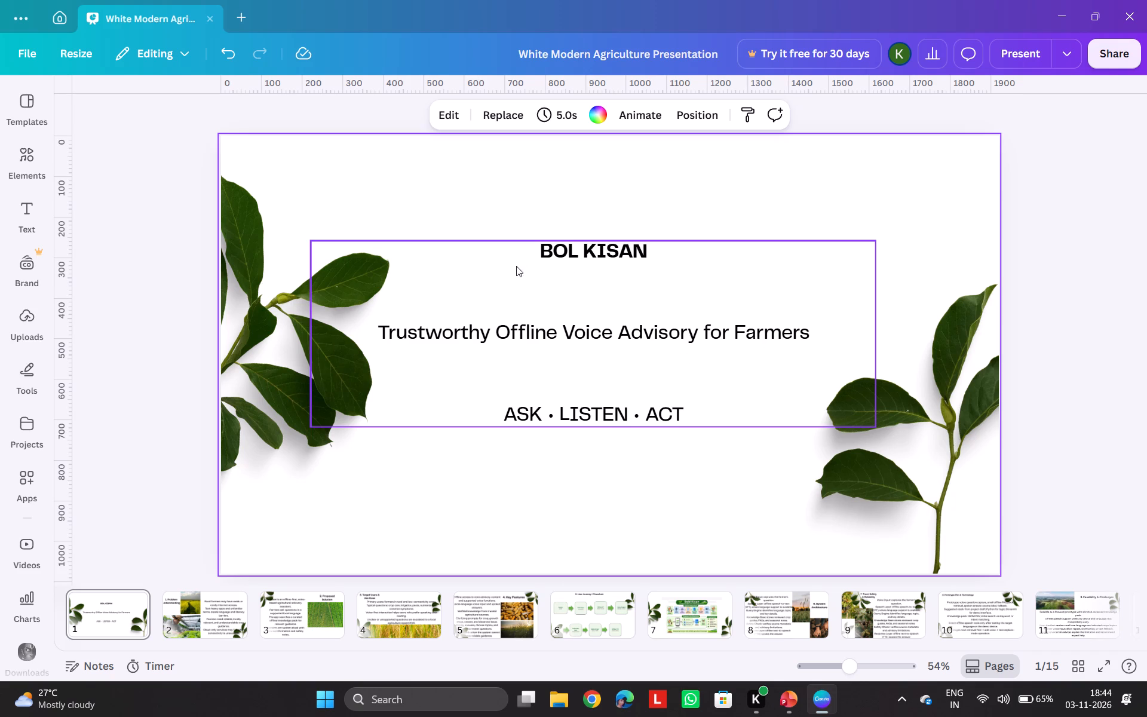
Add a new text box to the title slide and clear its placeholder text.
{"action": "left_click", "coordinate": [511, 204]}
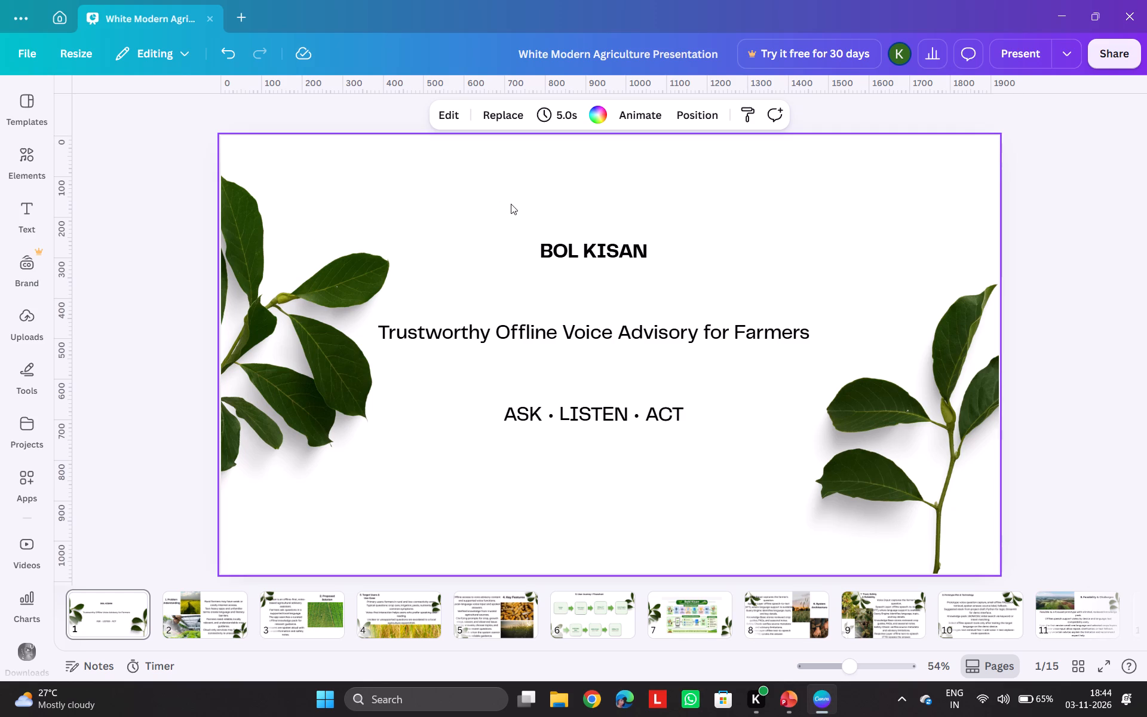
{"action": "left_click", "coordinate": [502, 158]}
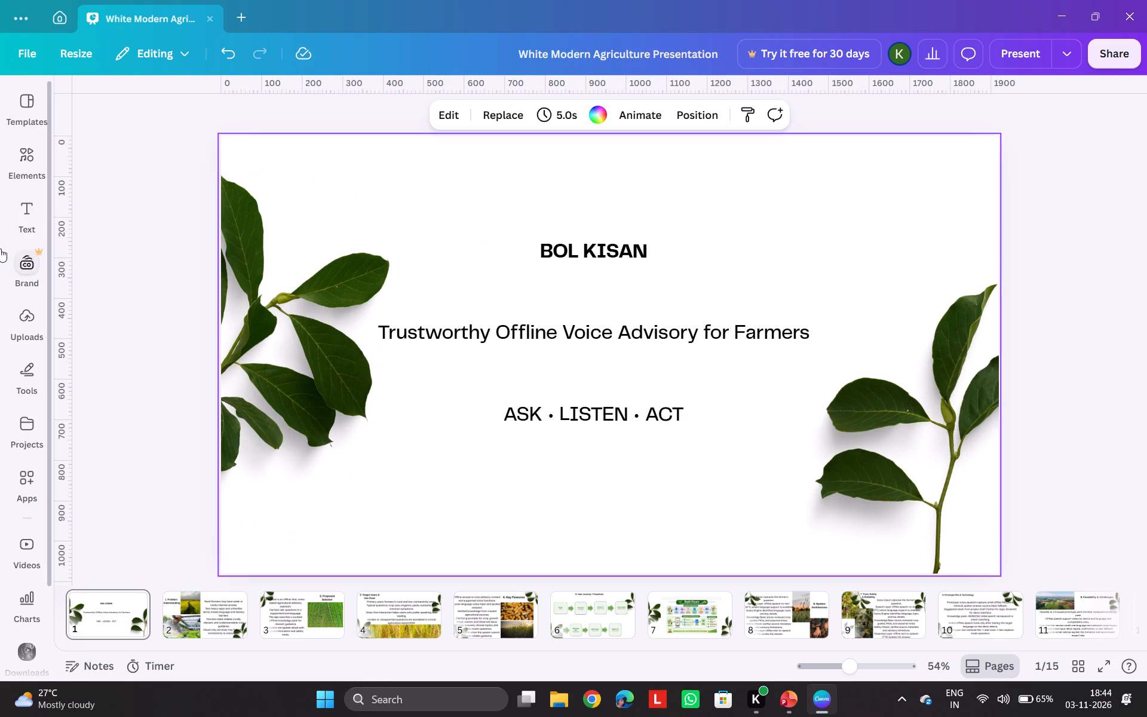
{"action": "left_click", "coordinate": [19, 226]}
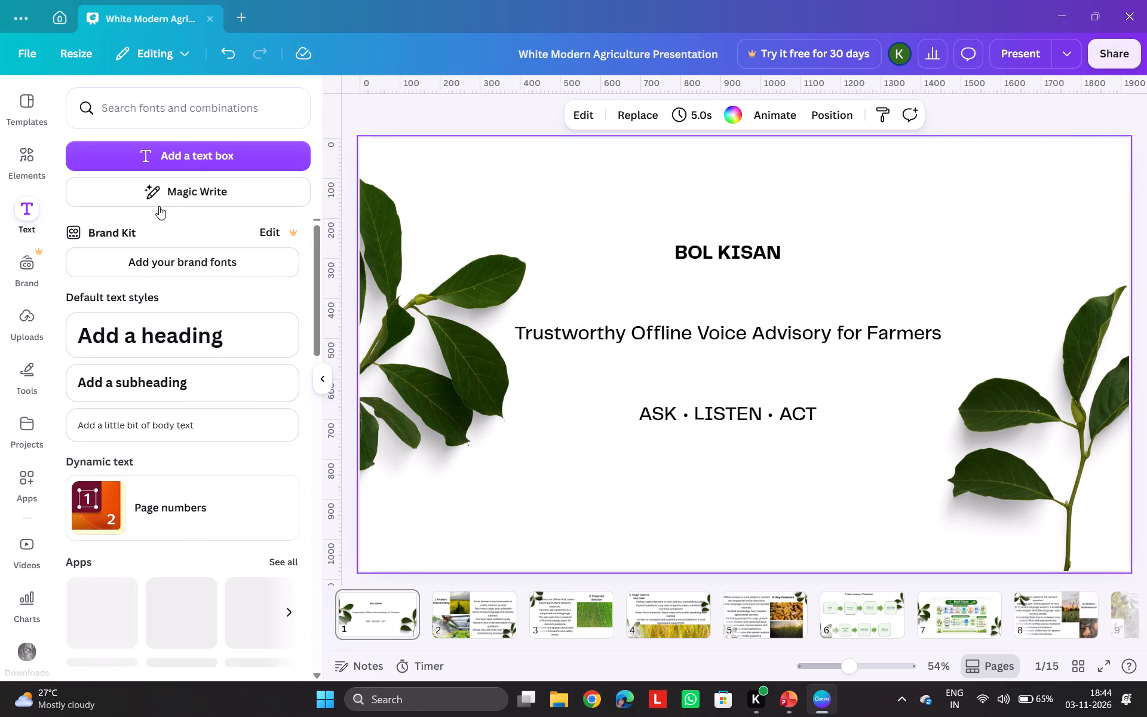
{"action": "left_click", "coordinate": [193, 151]}
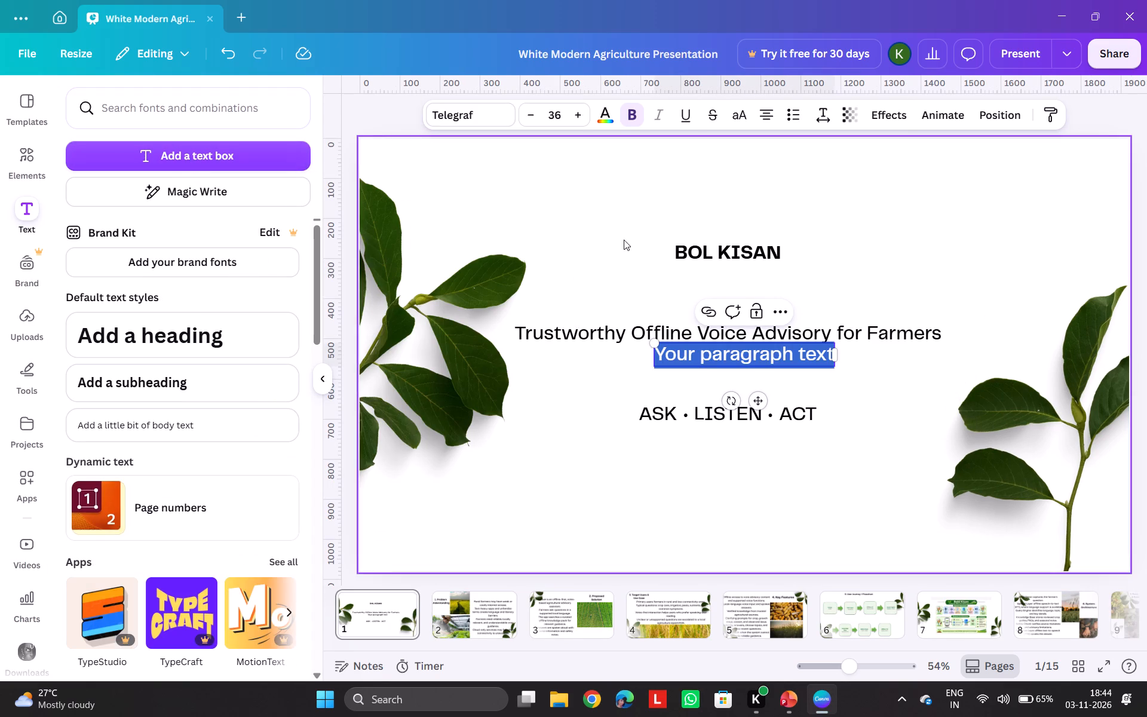
{"action": "left_click_drag", "start_coordinate": [701, 359], "coordinate": [766, 358]}
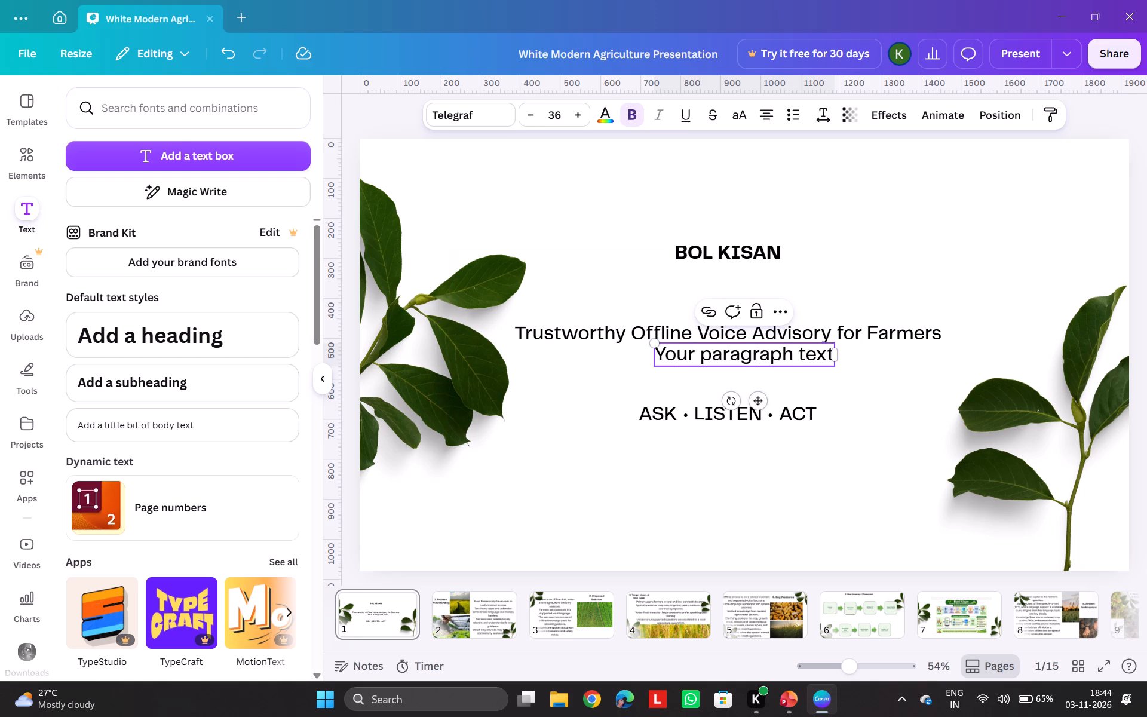
{"action": "left_click_drag", "start_coordinate": [766, 358], "coordinate": [776, 360]}
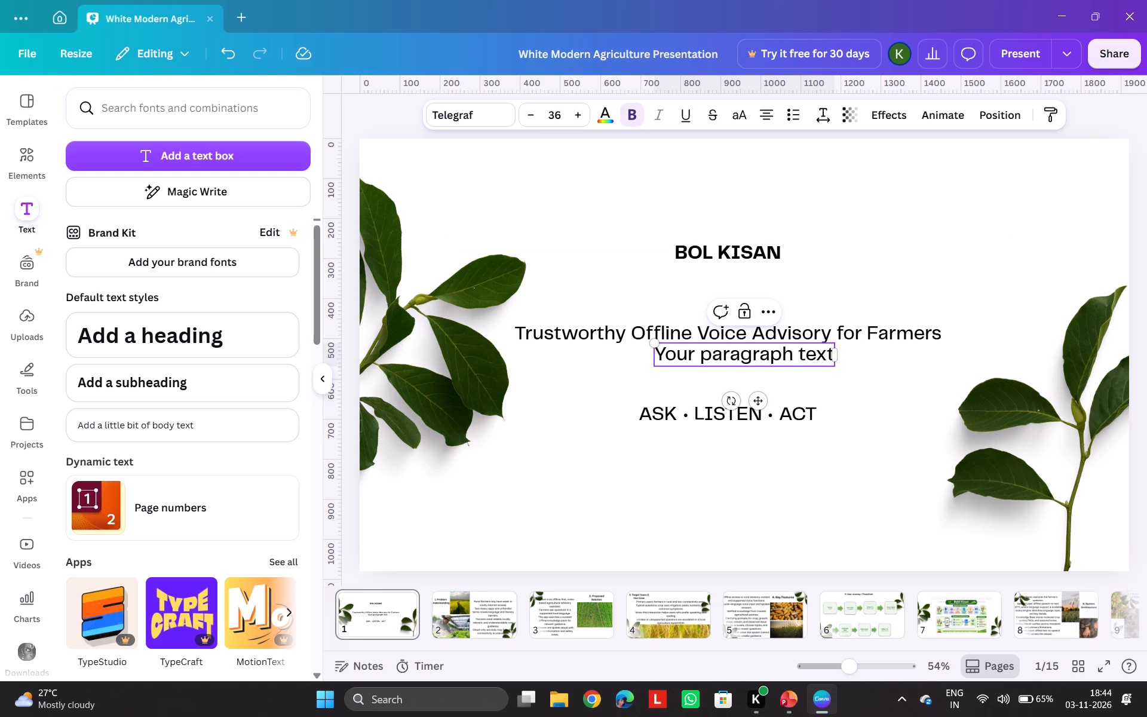
{"action": "left_click", "coordinate": [830, 353]}
{"action": "key", "text": "Right"}
{"action": "key", "text": "BackSpace"}
{"action": "key", "text": "BackSpace"}
{"action": "key", "text": "BackSpace"}
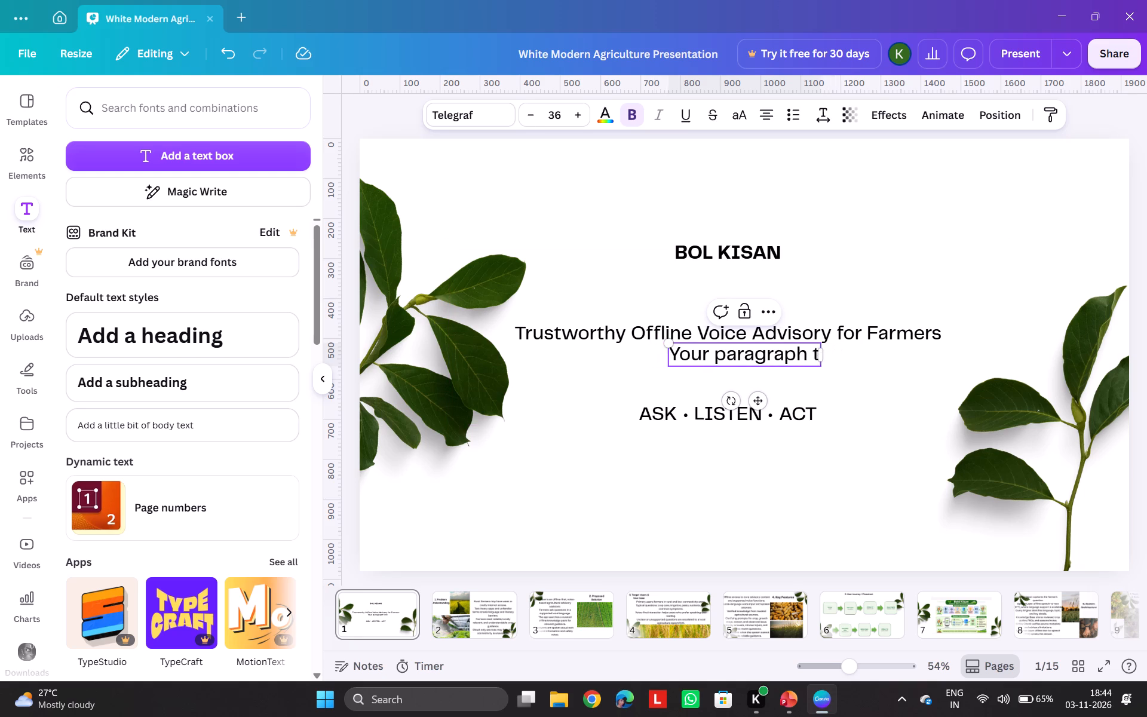
{"action": "key", "text": "BackSpace"}
{"action": "key", "text": "BackSpace"}
{"action": "key", "text": "BackSpace"}
{"action": "key", "text": "BackSpace"}
{"action": "key", "text": "BackSpace"}
{"action": "key", "text": "BackSpace"}
{"action": "key", "text": "BackSpace"}
{"action": "key", "text": "BackSpace"}
{"action": "key", "text": "BackSpace"}
{"action": "key", "text": "BackSpace"}
{"action": "key", "text": "BackSpace"}
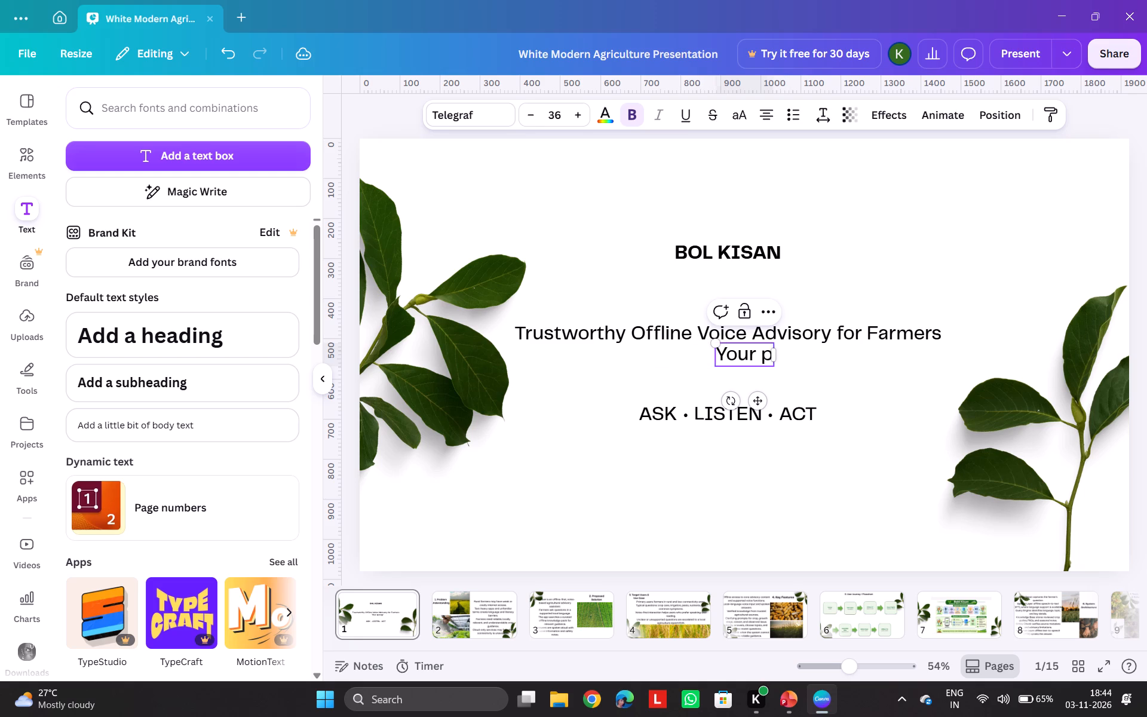
{"action": "key", "text": "BackSpace"}
{"action": "key", "text": "BackSpace"}
{"action": "key", "text": "BackSpace"}
{"action": "key", "text": "BackSpace"}
{"action": "key", "text": "BackSpace"}
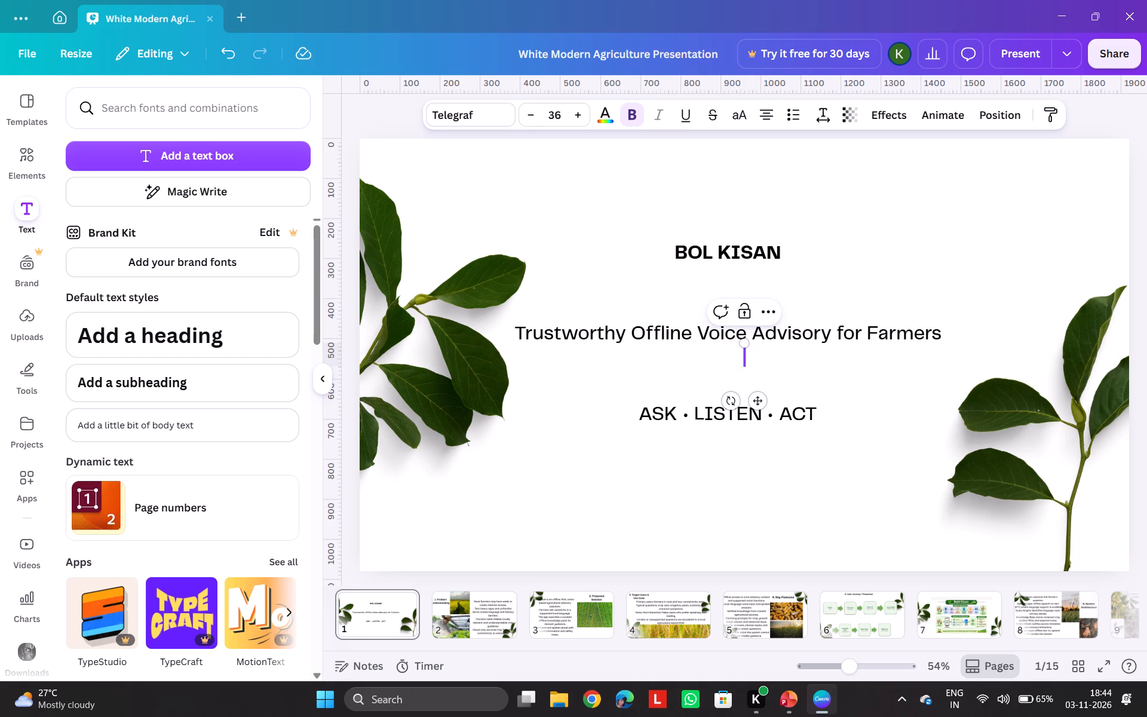
Enter INNOVASIA 2K26 in the new text box.
{"action": "type", "text": "INN"}
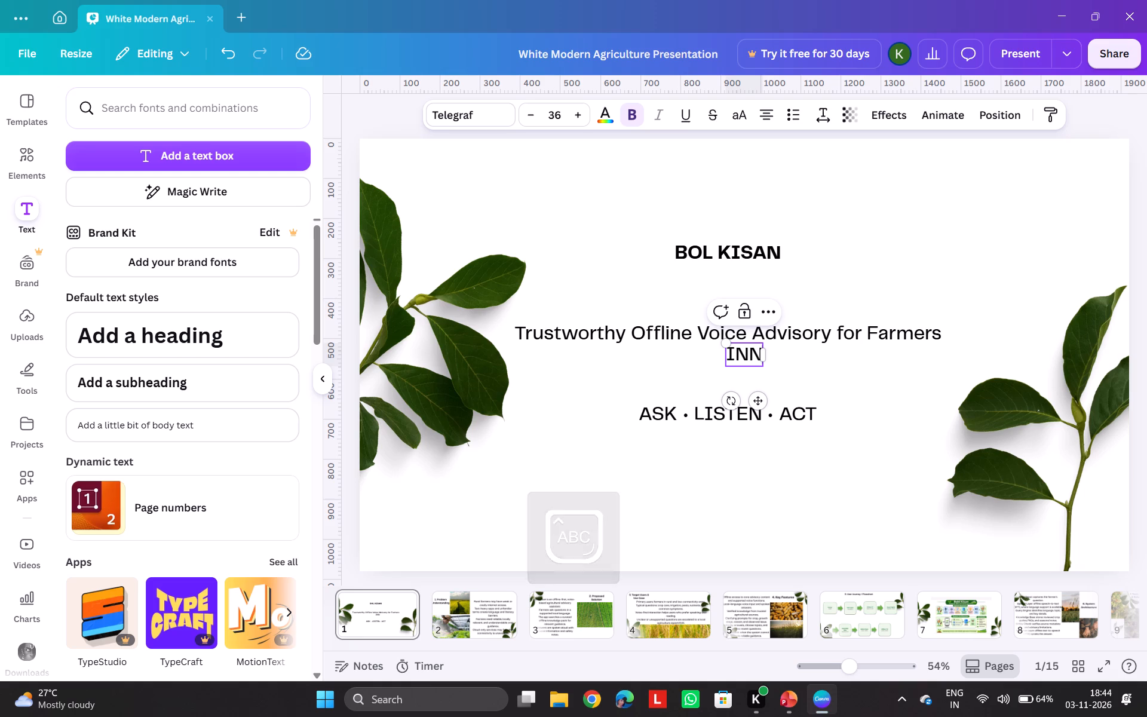
{"action": "key", "text": "o"}
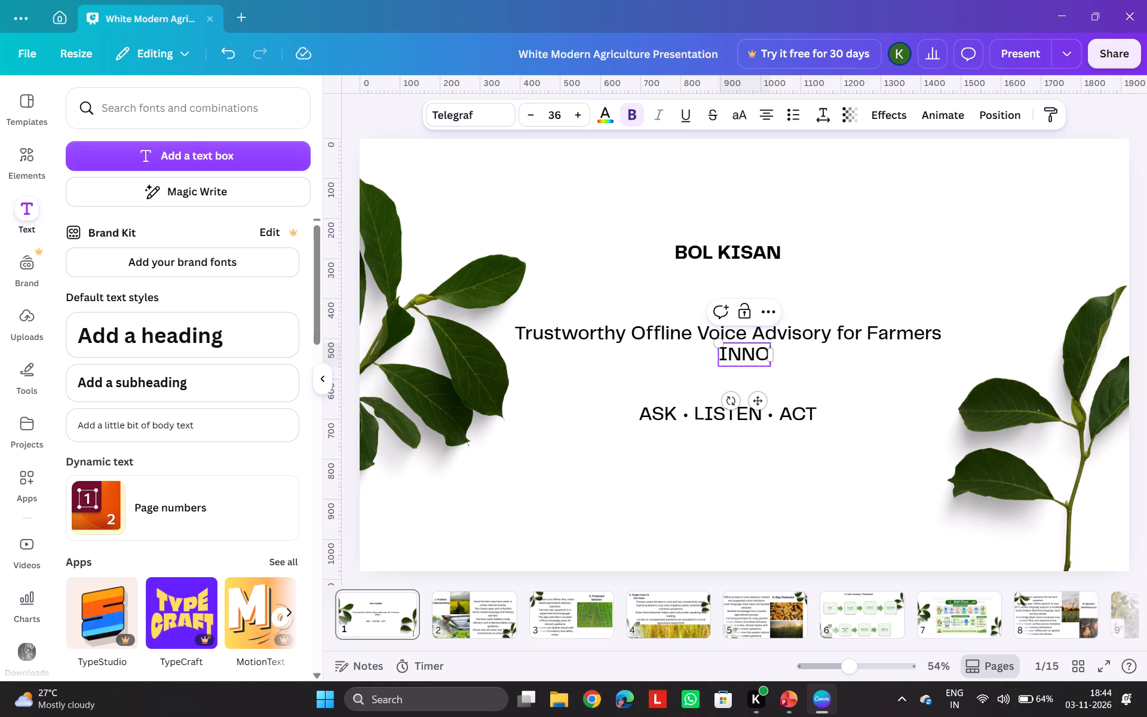
{"action": "key", "text": "v"}
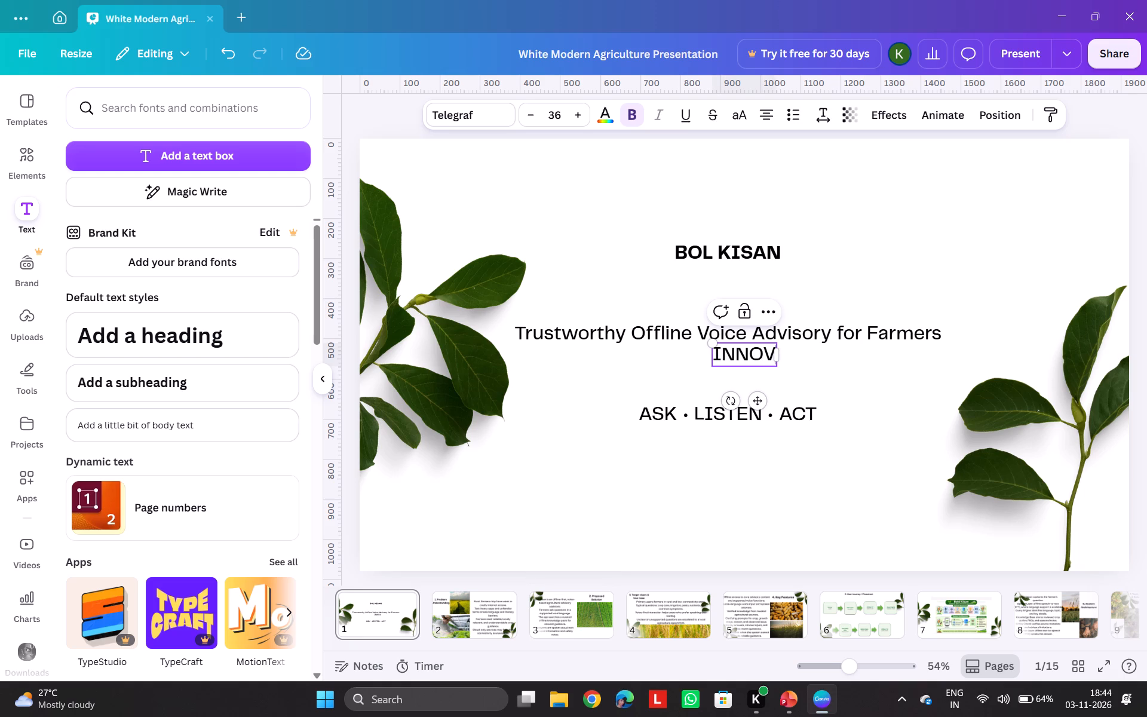
{"action": "type", "text": "AS"}
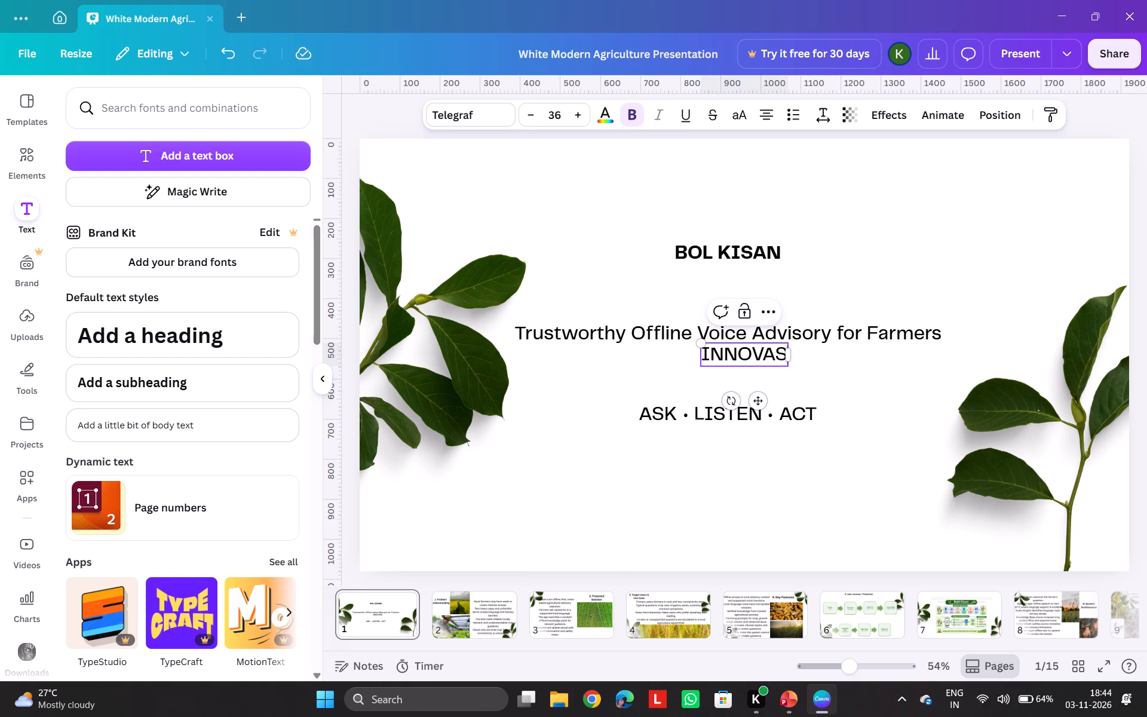
{"action": "type", "text": "IA"}
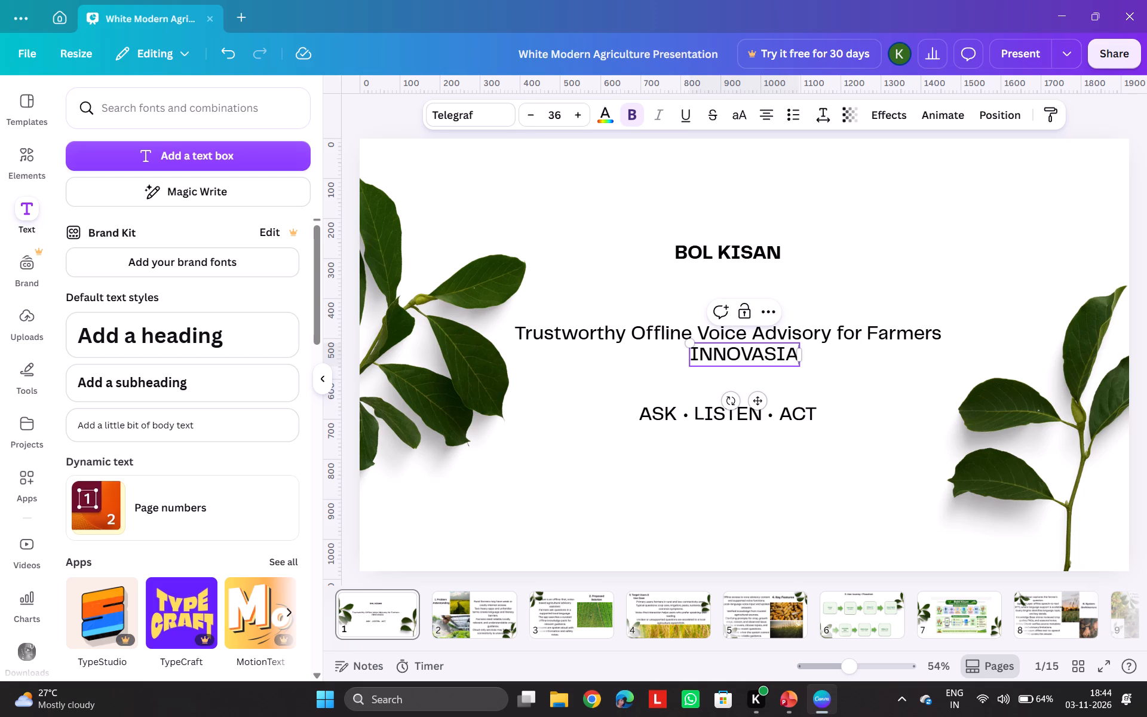
{"action": "key", "text": "space"}
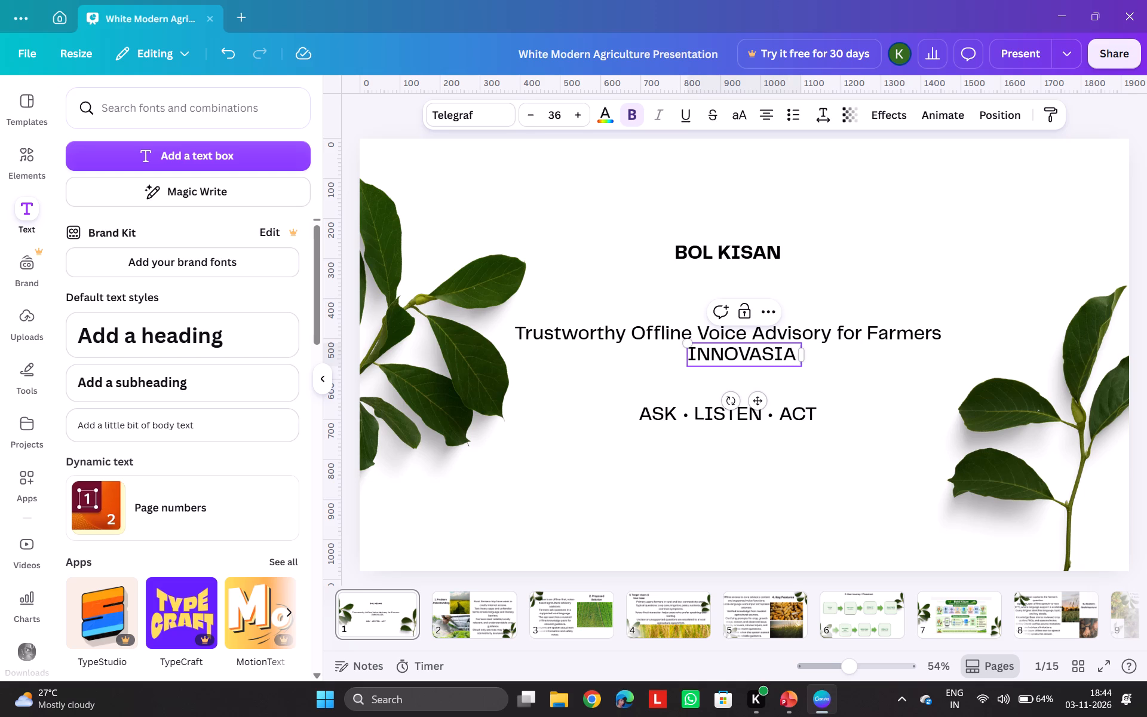
{"action": "key", "text": "space"}
{"action": "key", "text": "2"}
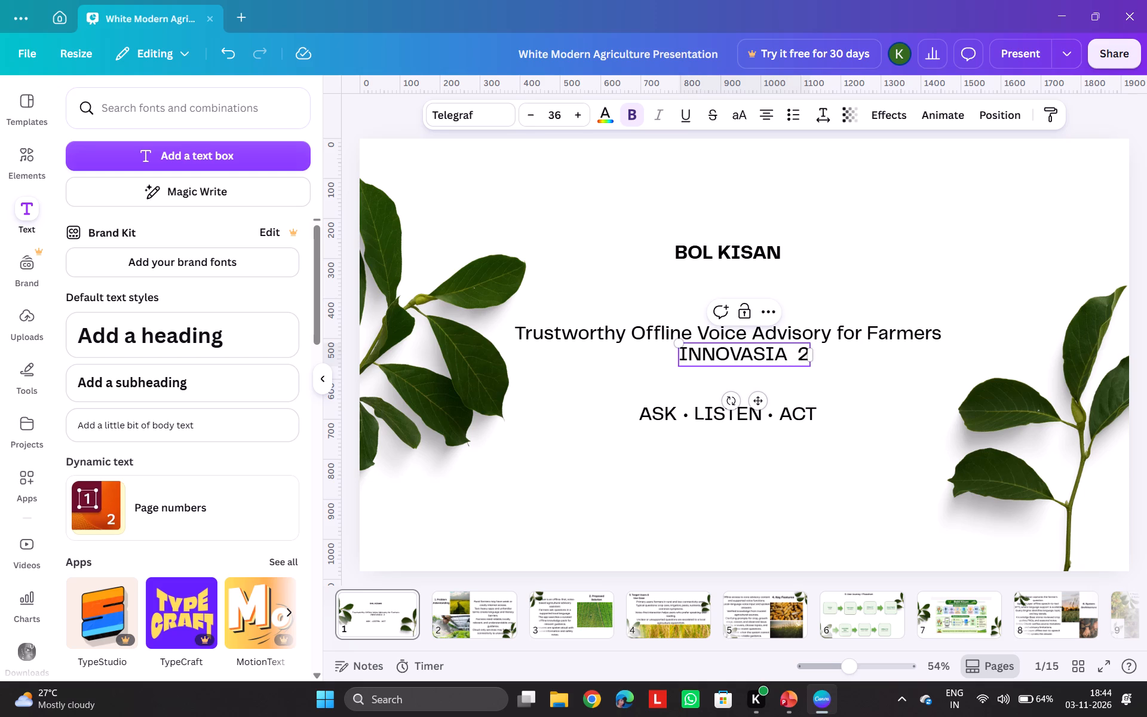
{"action": "key", "text": "k"}
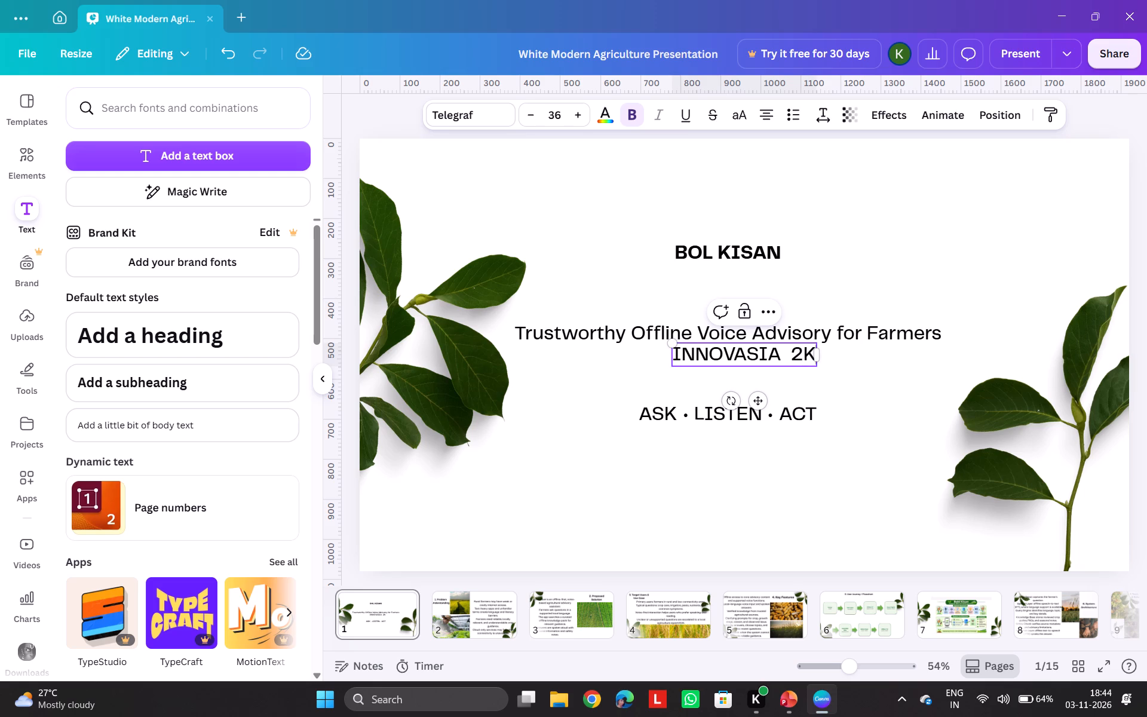
{"action": "key", "text": "2"}
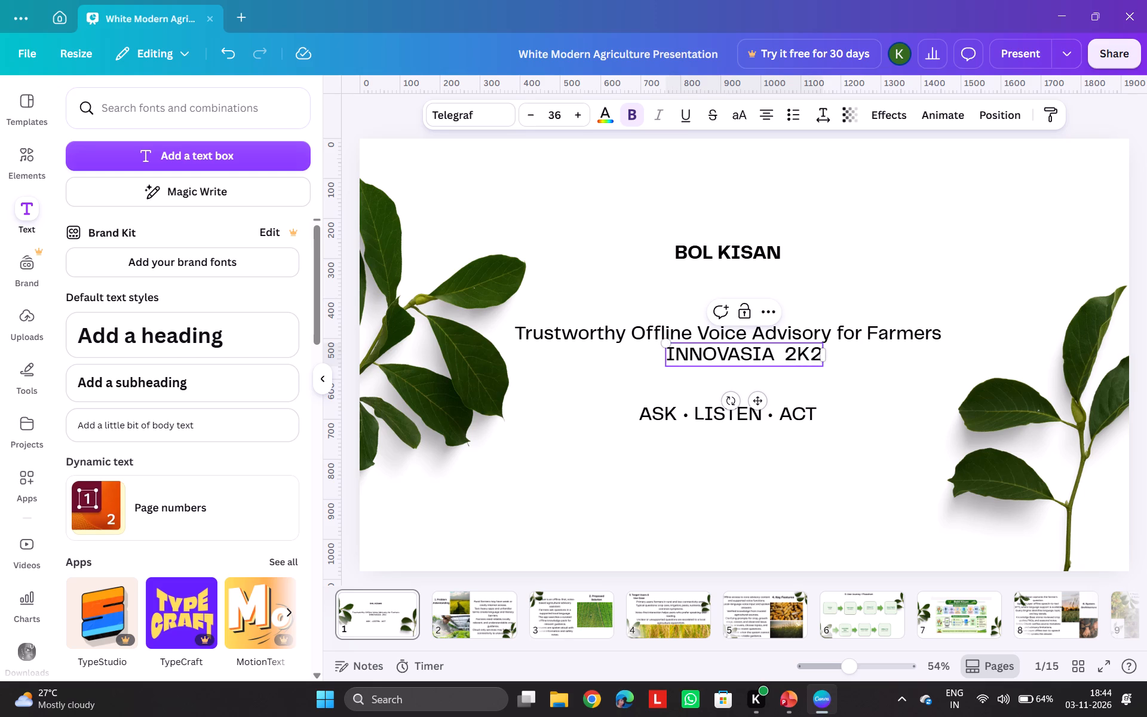
{"action": "key", "text": "6"}
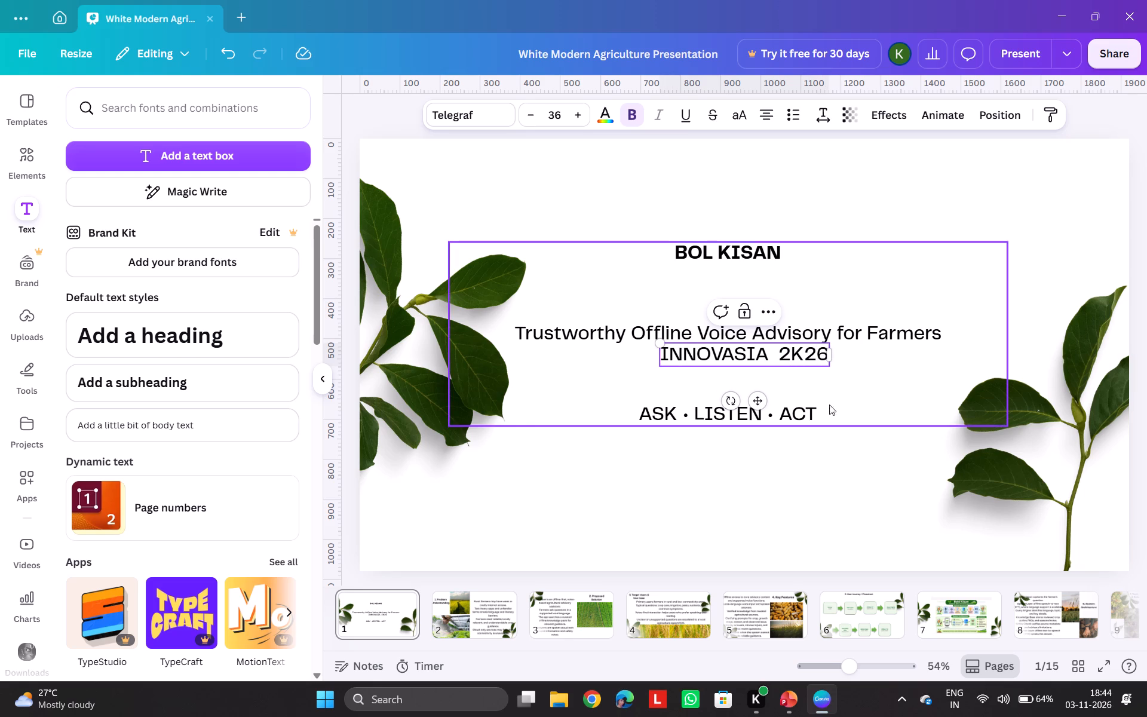
Move the INNOVASIA 2K26 text above the BOL KISAN heading and make it bold.
{"action": "left_click_drag", "start_coordinate": [756, 405], "coordinate": [732, 276]}
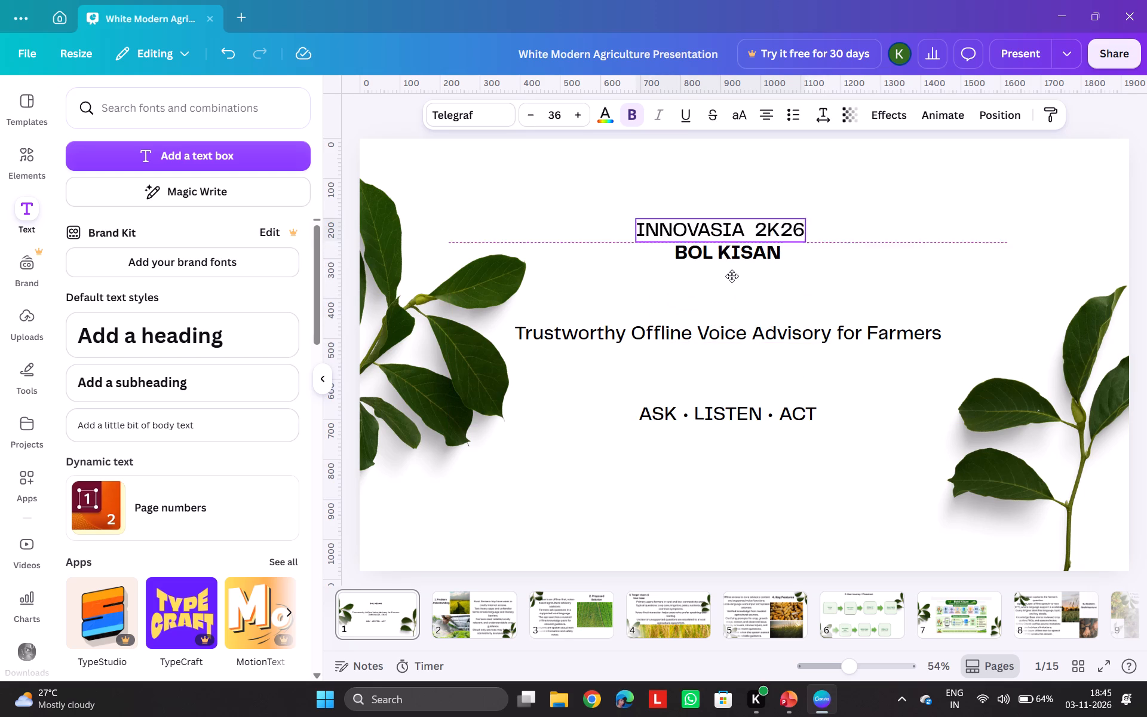
{"action": "left_click_drag", "start_coordinate": [732, 276], "coordinate": [720, 238]}
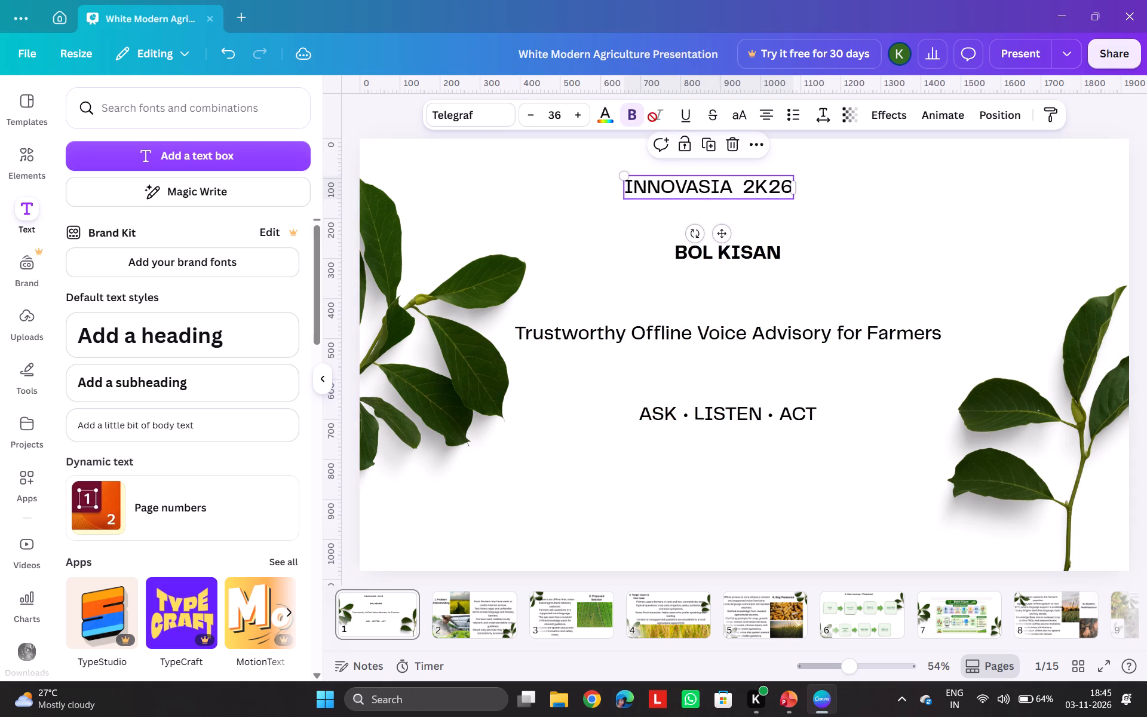
{"action": "left_click", "coordinate": [637, 115]}
{"action": "left_click", "coordinate": [637, 115]}
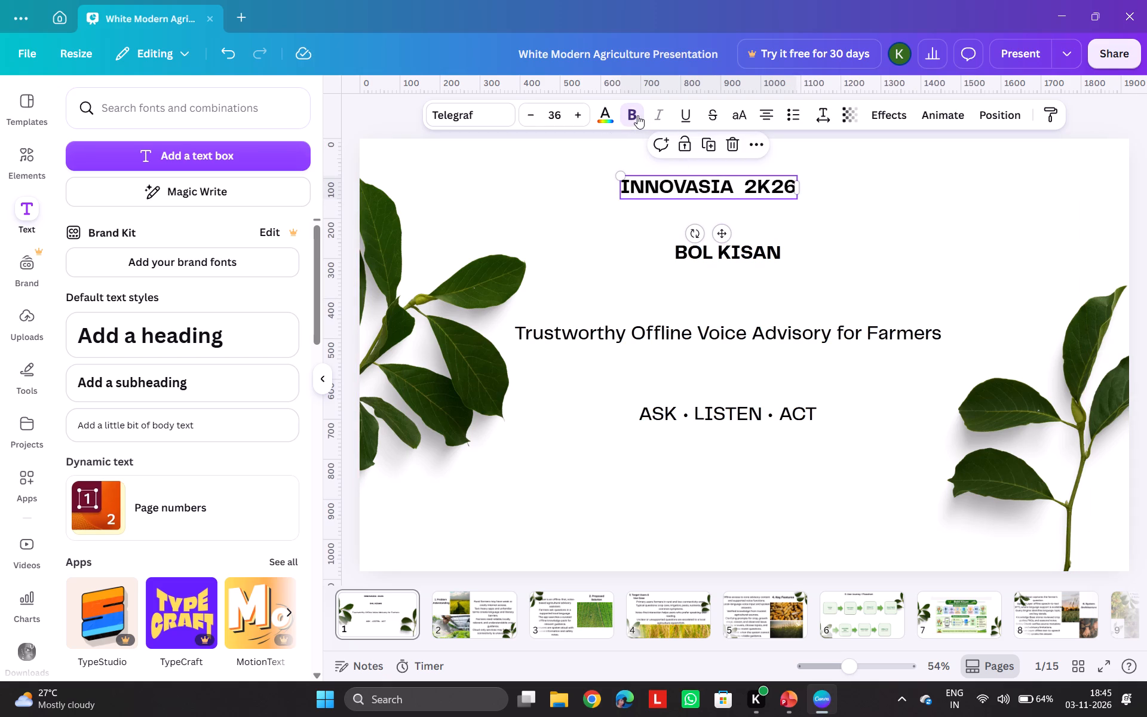
Widen the INNOVASIA 2K26 text box on both sides so it spans roughly the middle of the slide.
{"action": "left_click", "coordinate": [621, 187]}
{"action": "left_click_drag", "start_coordinate": [618, 187], "coordinate": [548, 194]}
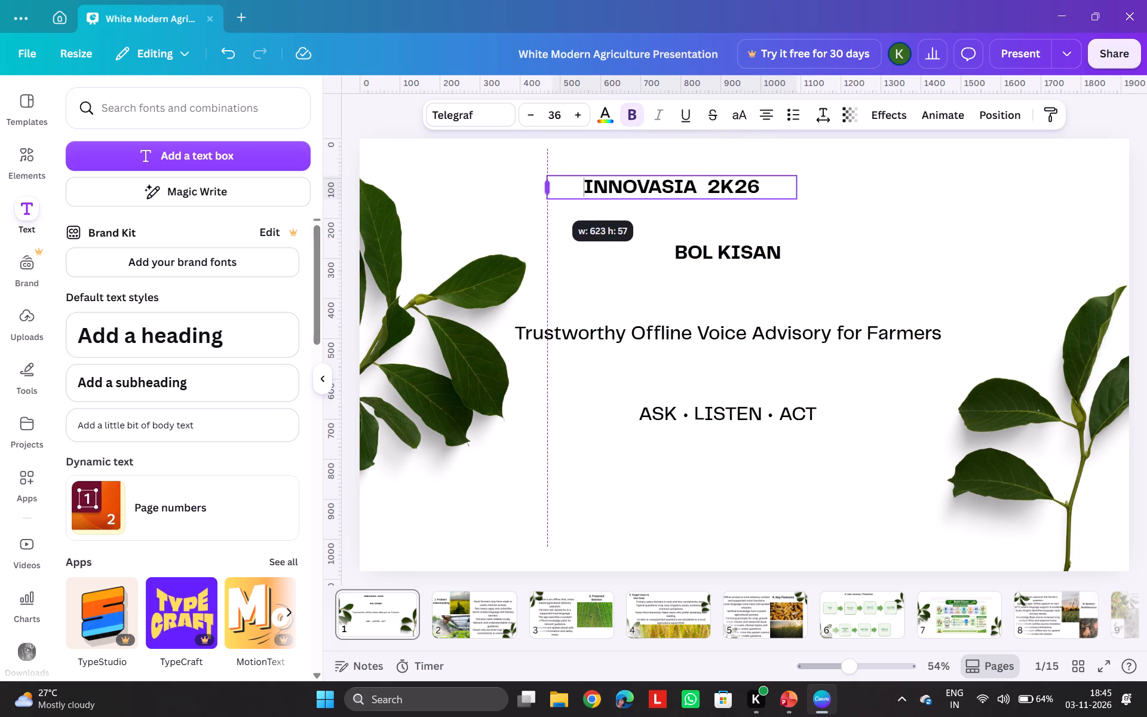
{"action": "left_click_drag", "start_coordinate": [798, 190], "coordinate": [844, 190]}
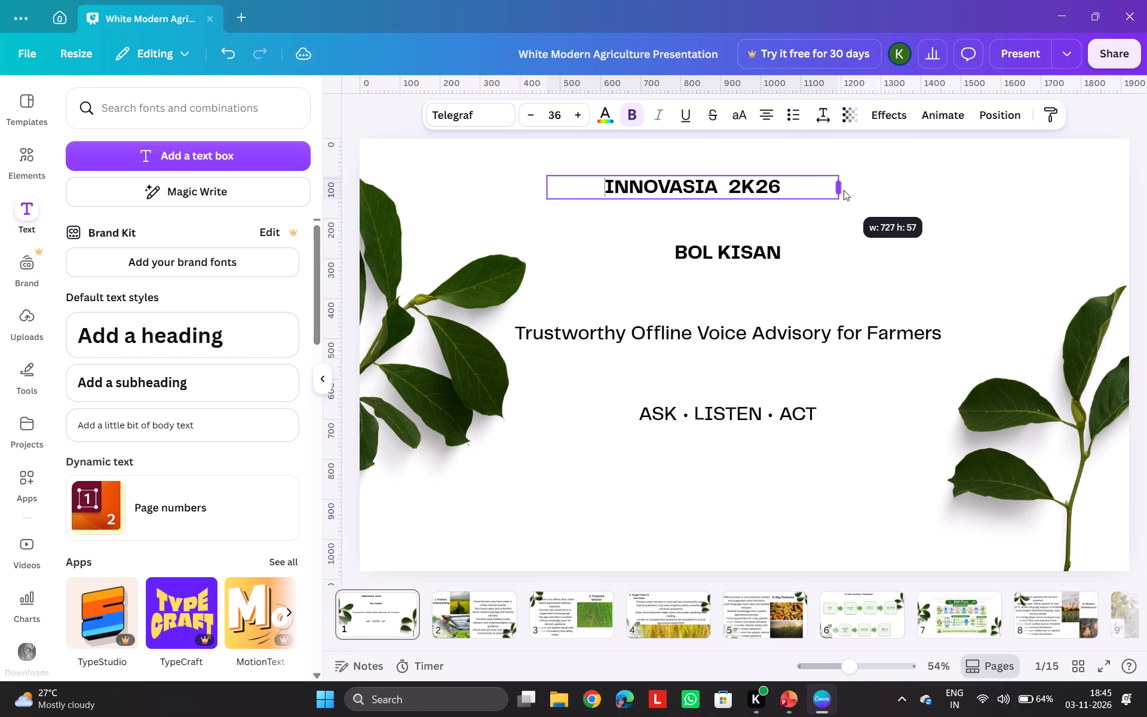
{"action": "left_click_drag", "start_coordinate": [844, 190], "coordinate": [886, 201]}
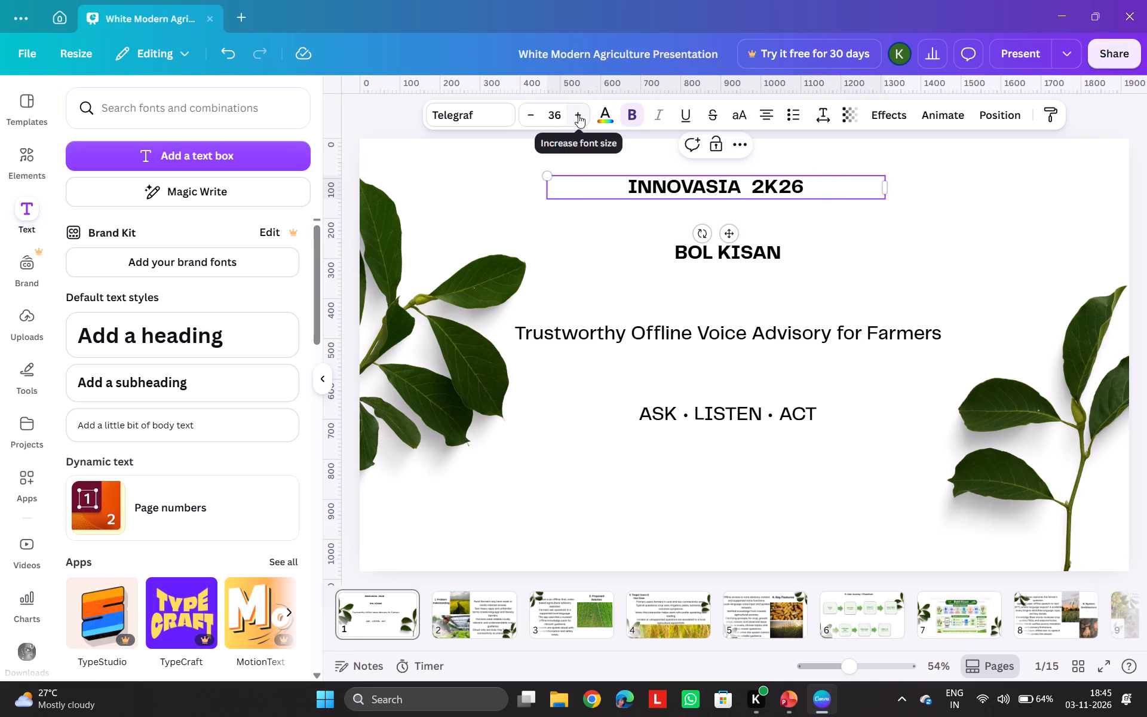
Enlarge the INNOVASIA 2K26 text to a font size somewhat above 46.
{"action": "triple_click", "coordinate": [578, 115]}
{"action": "triple_click", "coordinate": [578, 115]}
{"action": "triple_click", "coordinate": [578, 115]}
{"action": "triple_click", "coordinate": [578, 115]}
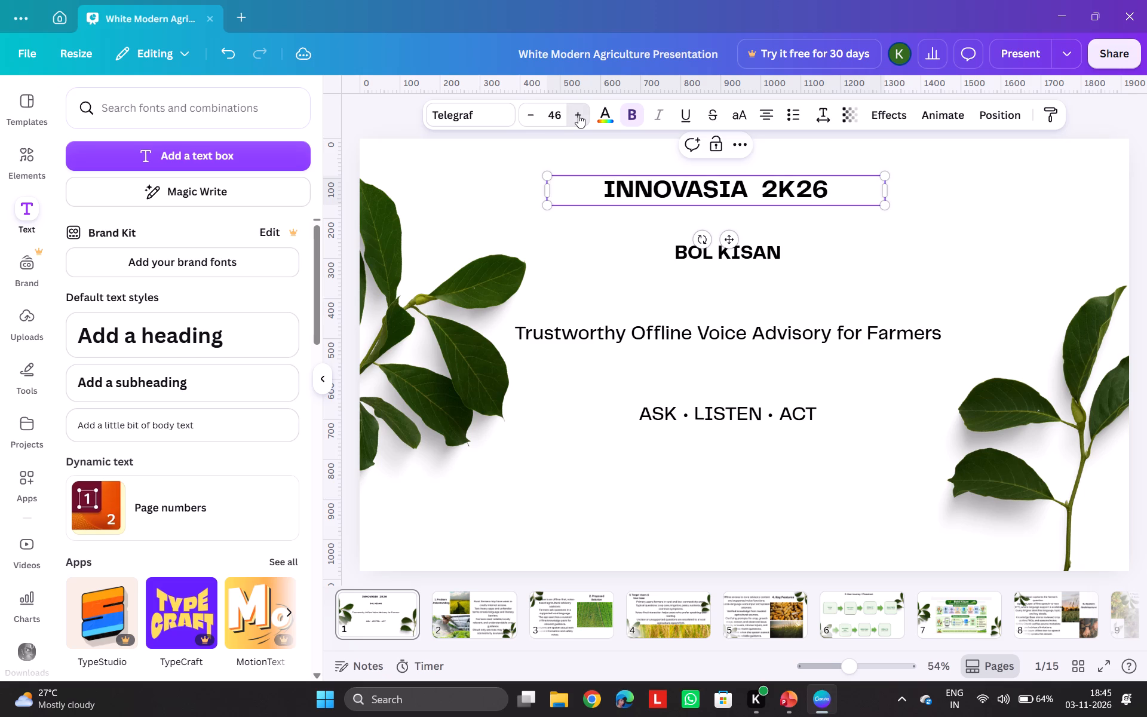
{"action": "triple_click", "coordinate": [578, 115]}
{"action": "left_click", "coordinate": [578, 115]}
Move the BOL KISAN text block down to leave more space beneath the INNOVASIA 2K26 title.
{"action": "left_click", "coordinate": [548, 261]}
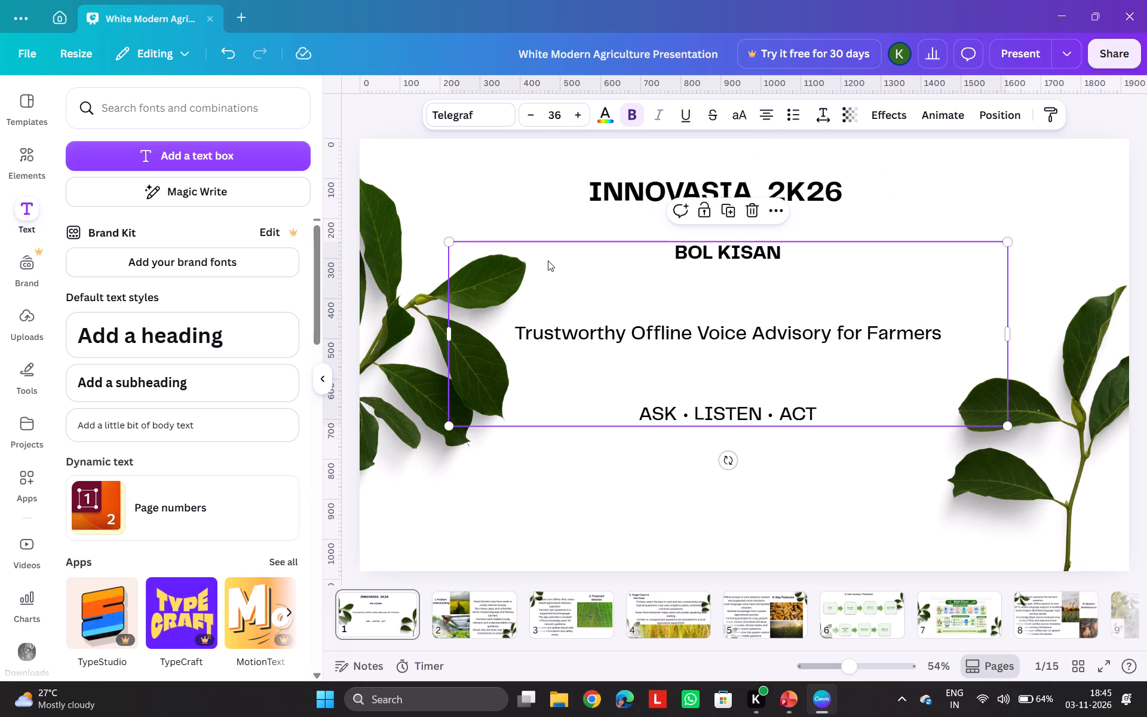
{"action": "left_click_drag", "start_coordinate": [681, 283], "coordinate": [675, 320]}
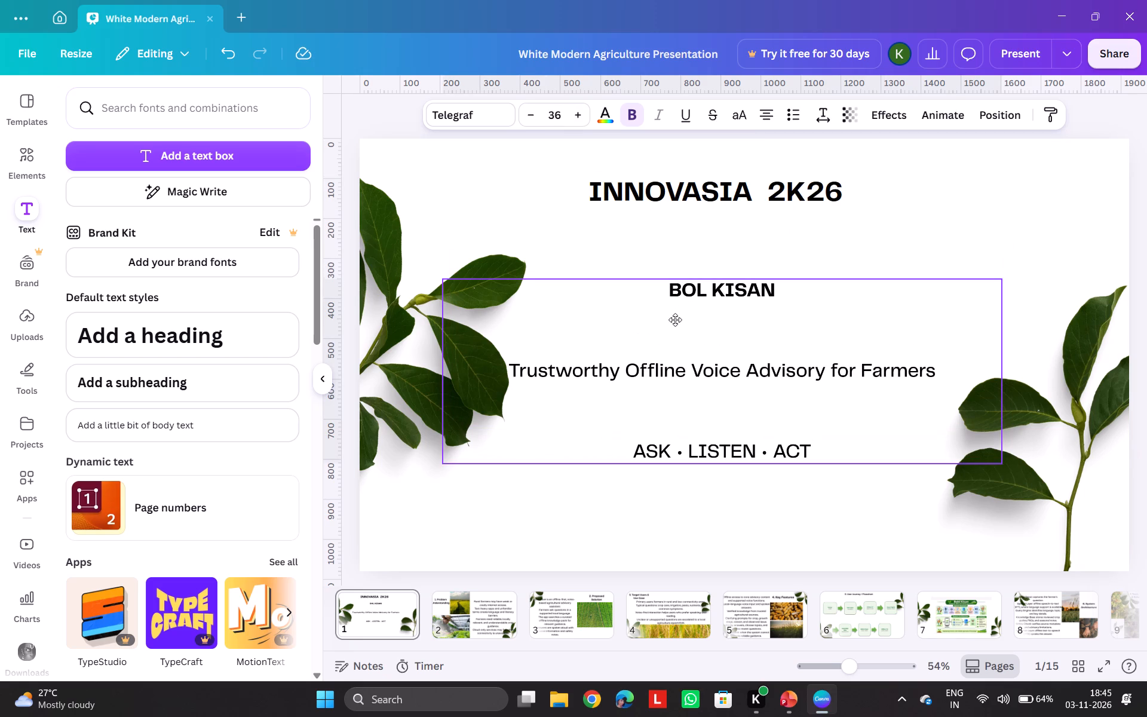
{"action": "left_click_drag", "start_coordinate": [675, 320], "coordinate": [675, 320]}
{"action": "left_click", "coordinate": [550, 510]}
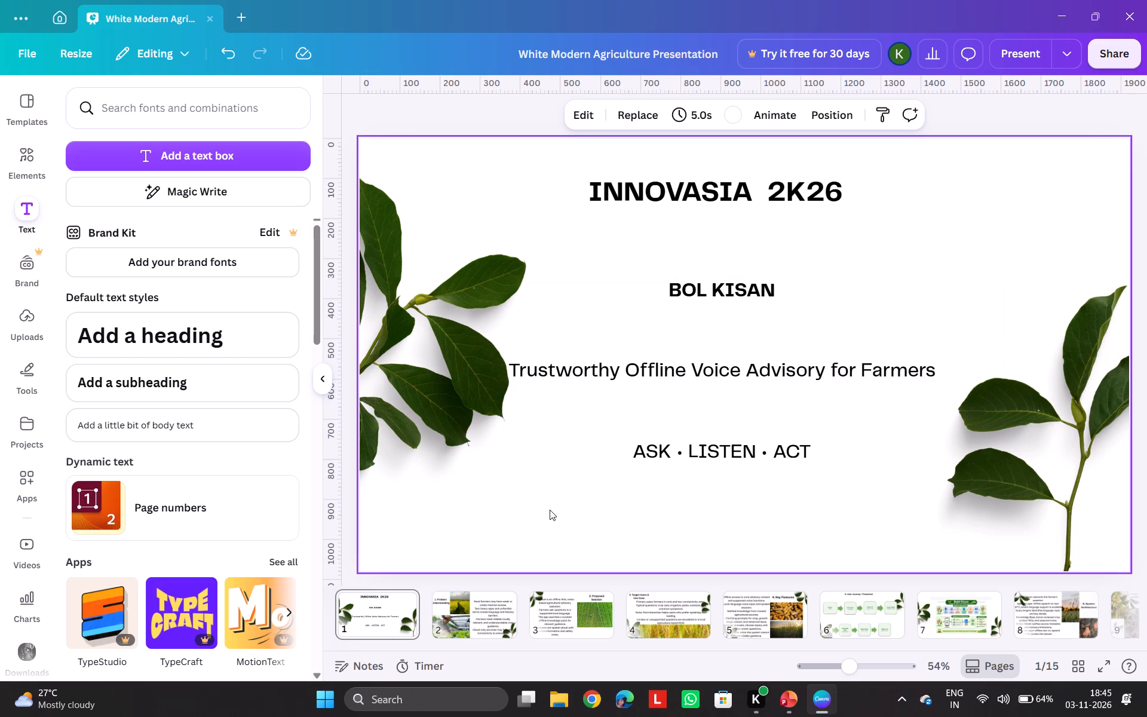
Delete the text block holding BOL KISAN, the Farmers tagline and ASK • LISTEN • ACT.
{"action": "left_click", "coordinate": [661, 431]}
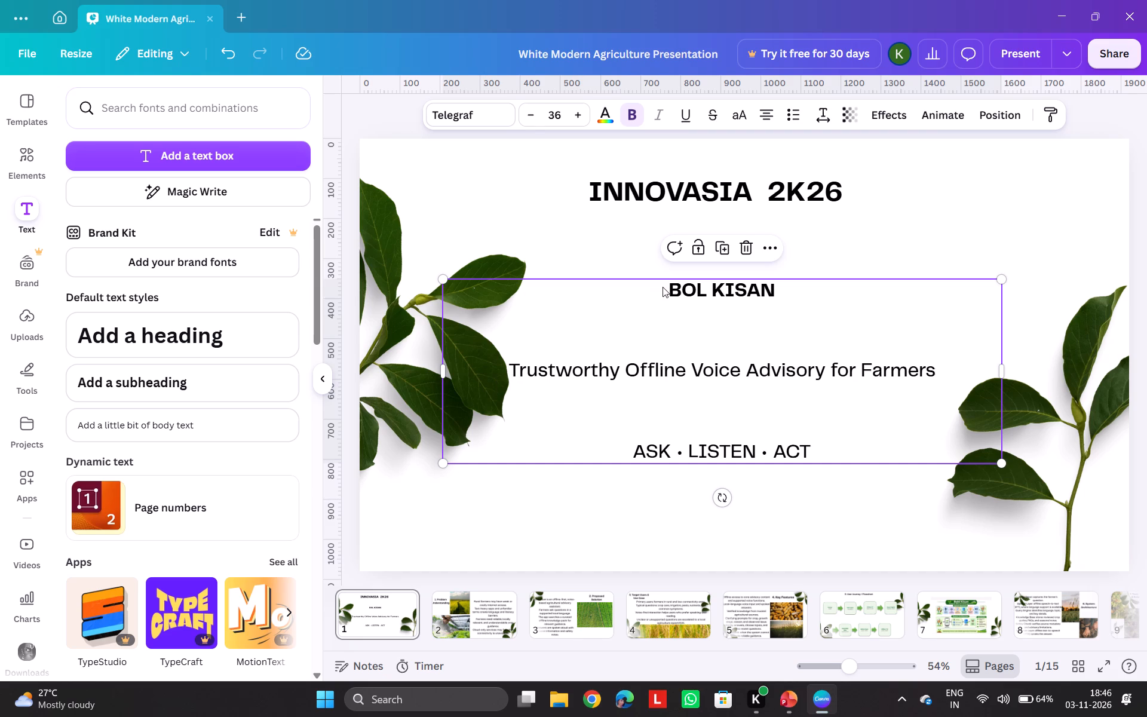
{"action": "left_click", "coordinate": [741, 252]}
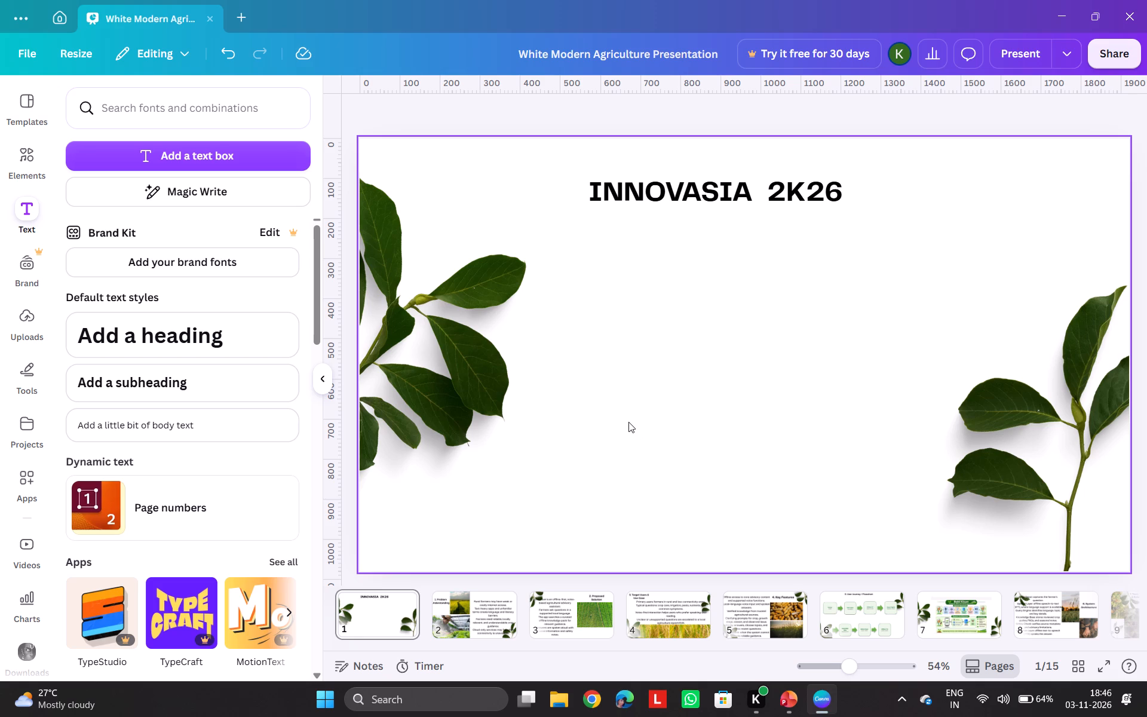
Add a new text box to the title slide and replace its placeholder with "BOL KISAN: ".
{"action": "left_click", "coordinate": [244, 151]}
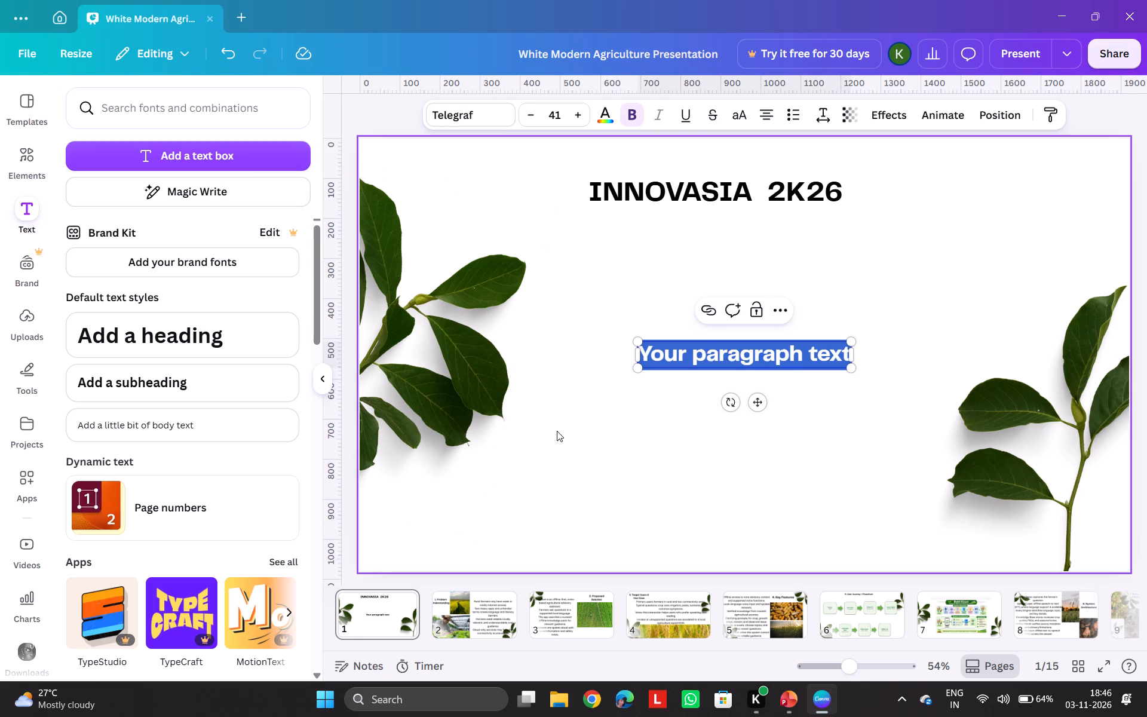
{"action": "key", "text": "BackSpace"}
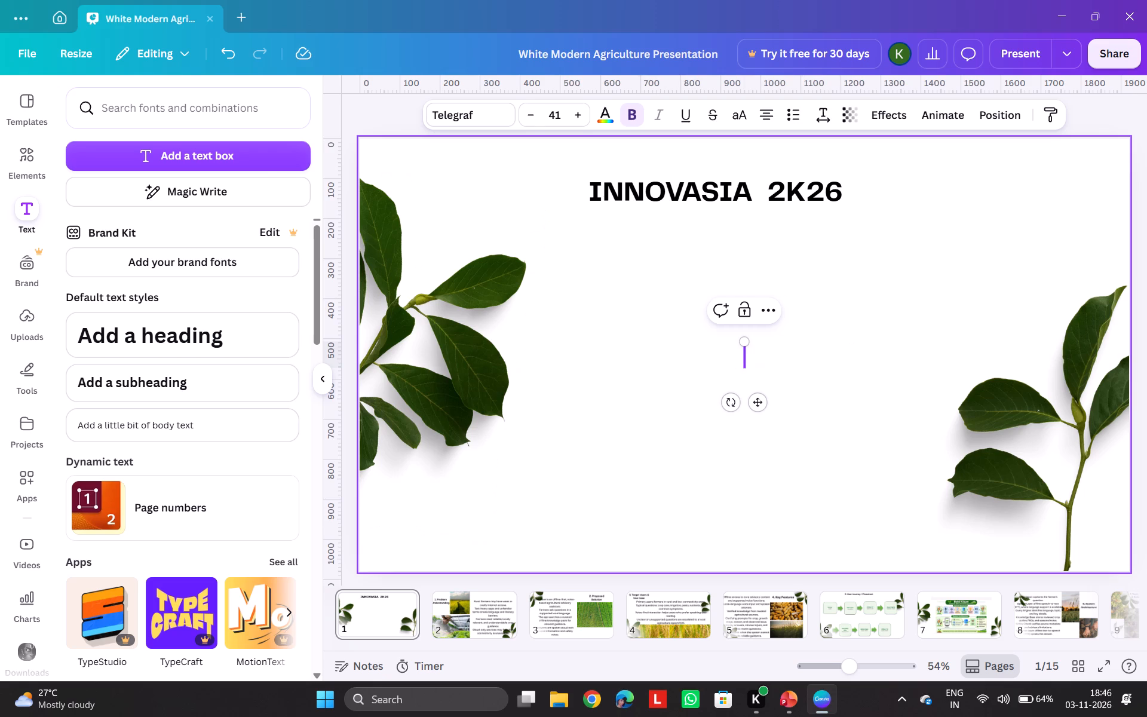
{"action": "type", "text": "BOL"}
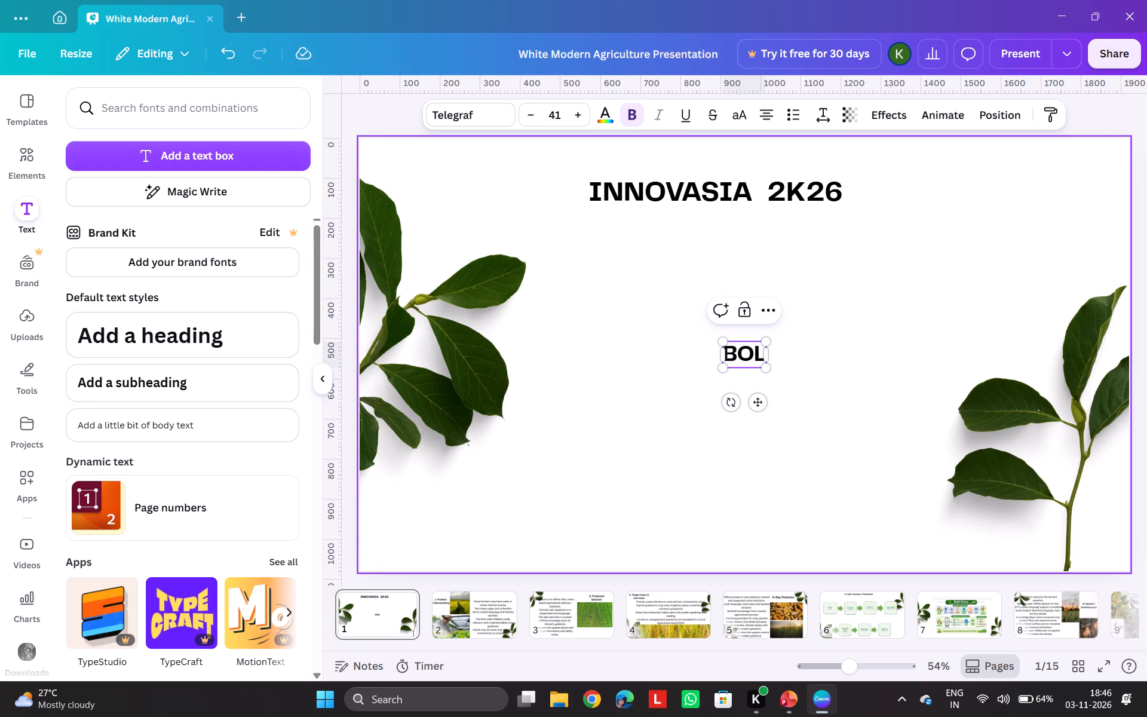
{"action": "key", "text": "space"}
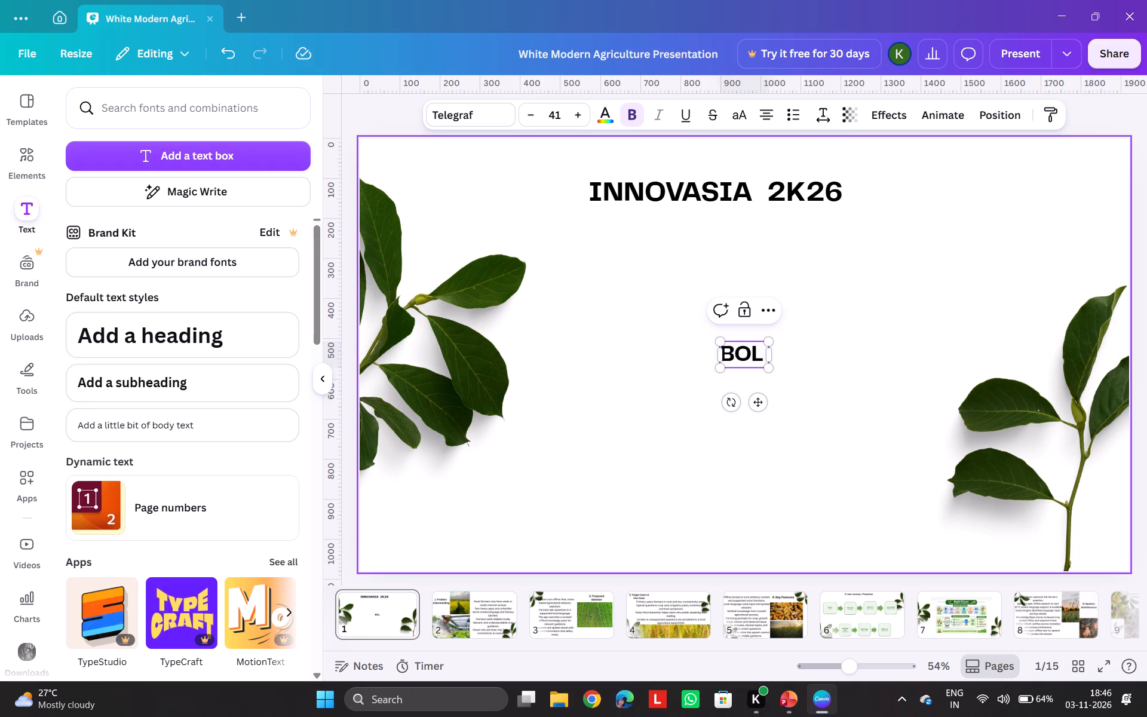
{"action": "key", "text": "k"}
{"action": "key", "text": "i"}
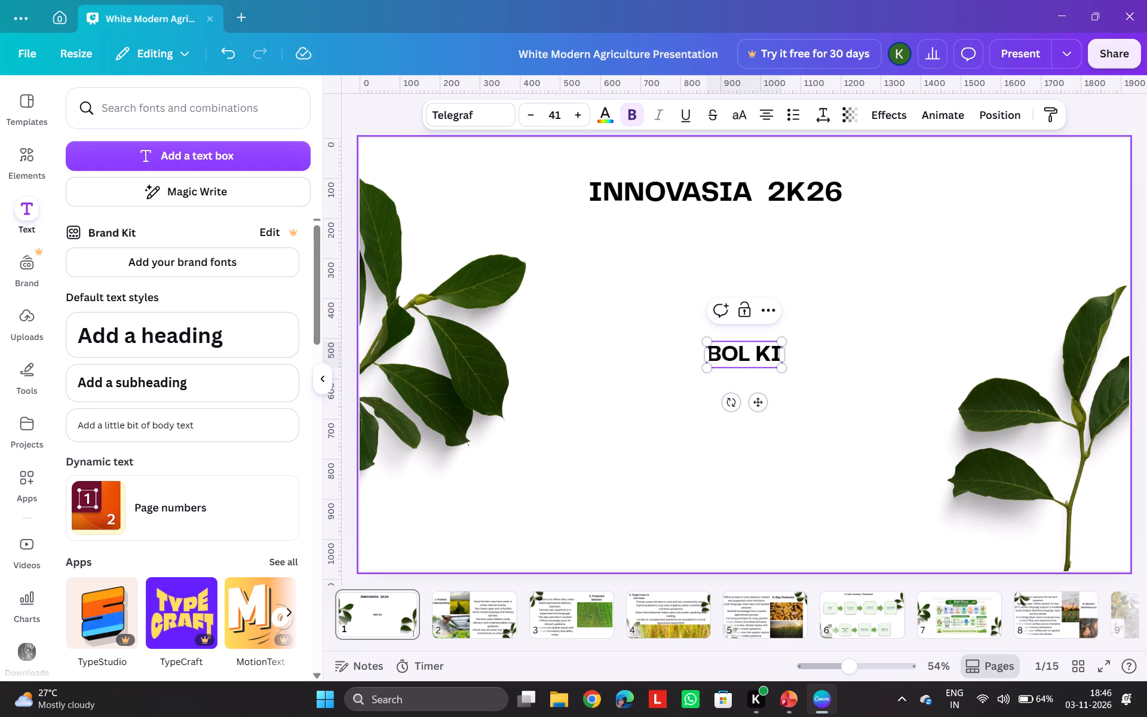
{"action": "key", "text": "s"}
{"action": "key", "text": "a"}
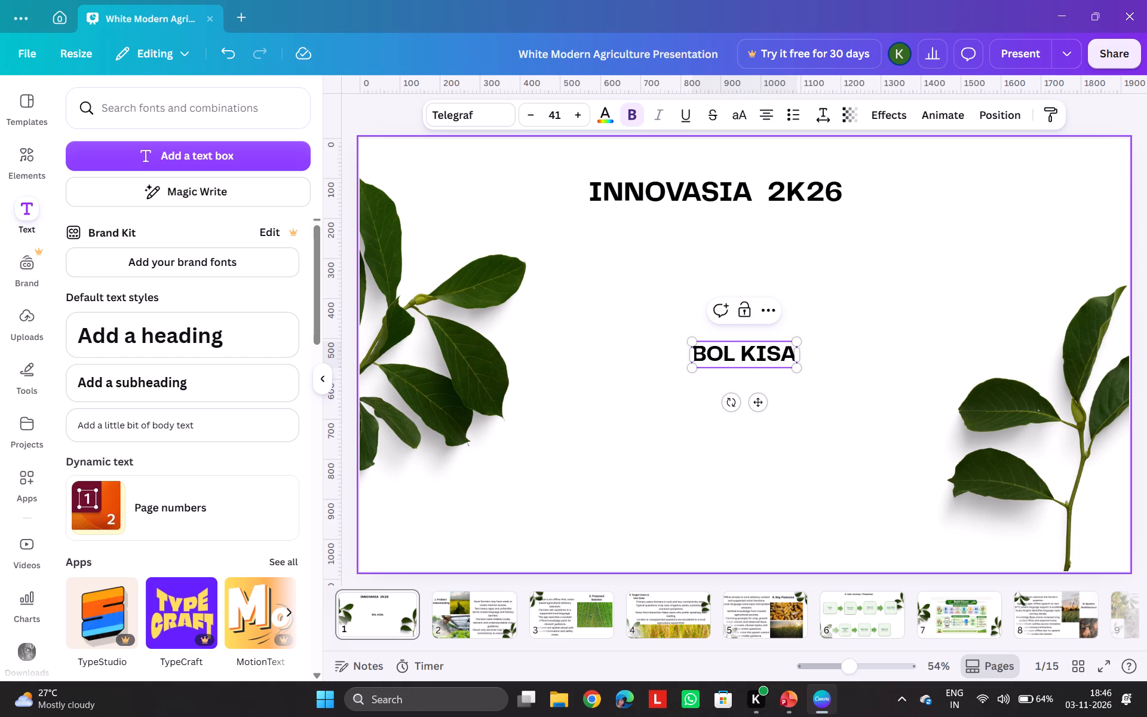
{"action": "key", "text": "n"}
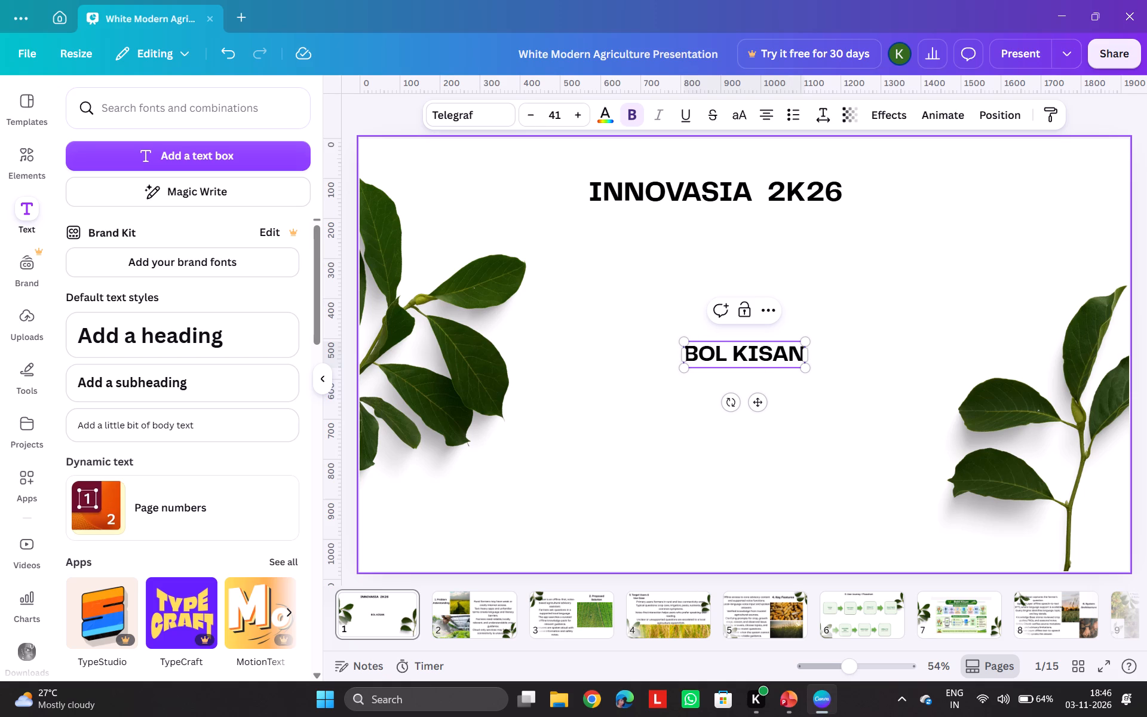
{"action": "key", "text": "shift+colon"}
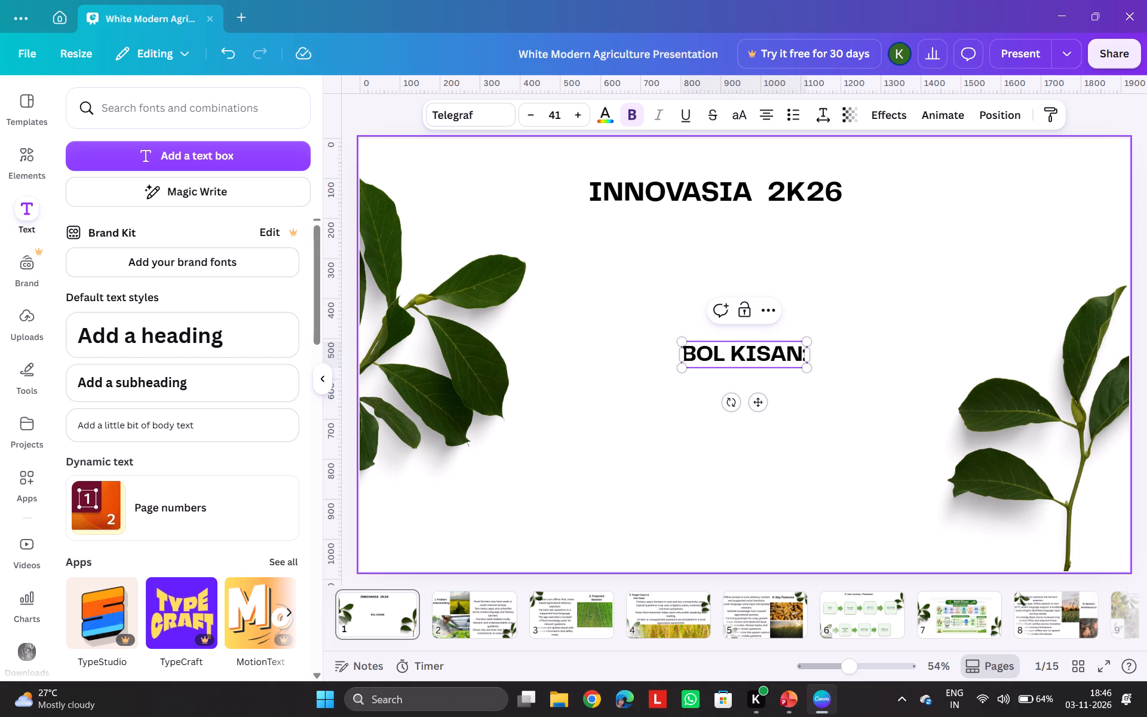
{"action": "key", "text": "space"}
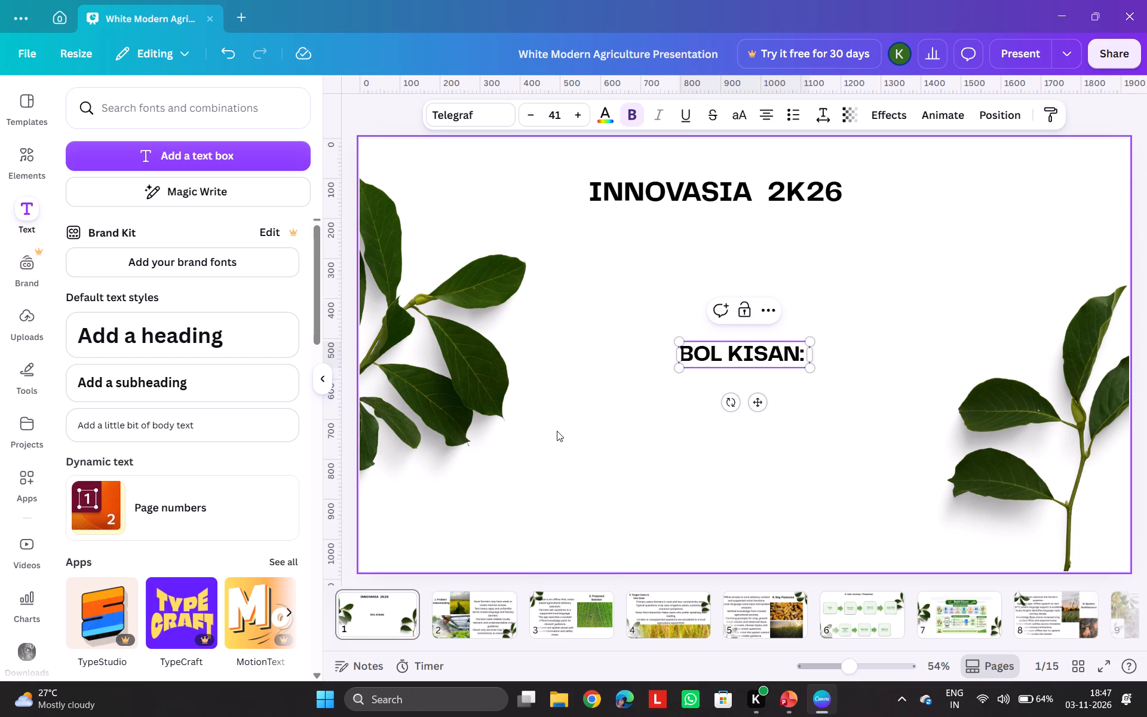
Continue the BOL KISAN line with "trustworthy offline voice advisory".
{"action": "type", "text": "tr"}
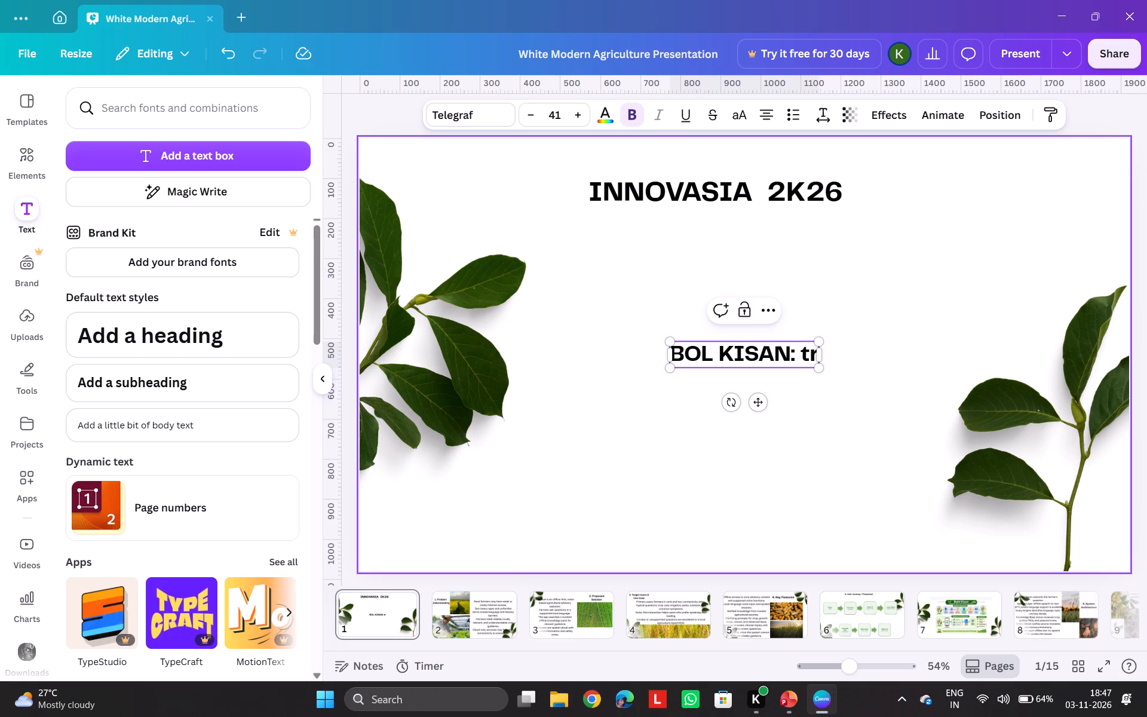
{"action": "type", "text": "ust"}
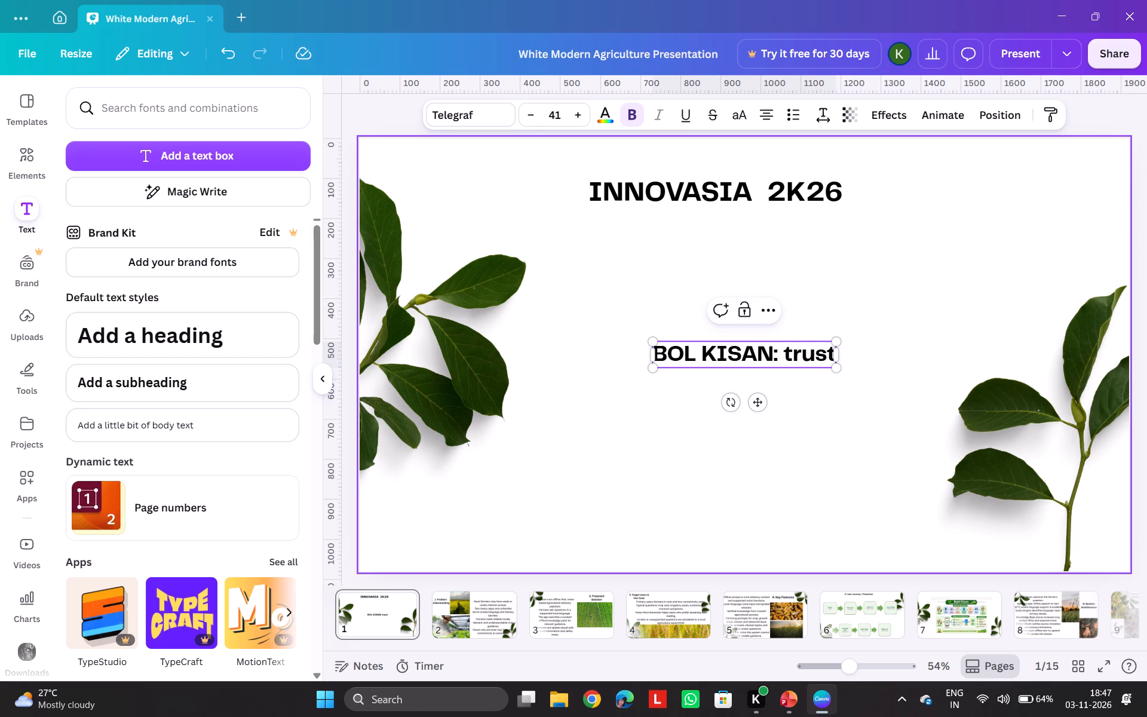
{"action": "type", "text": "worthy"}
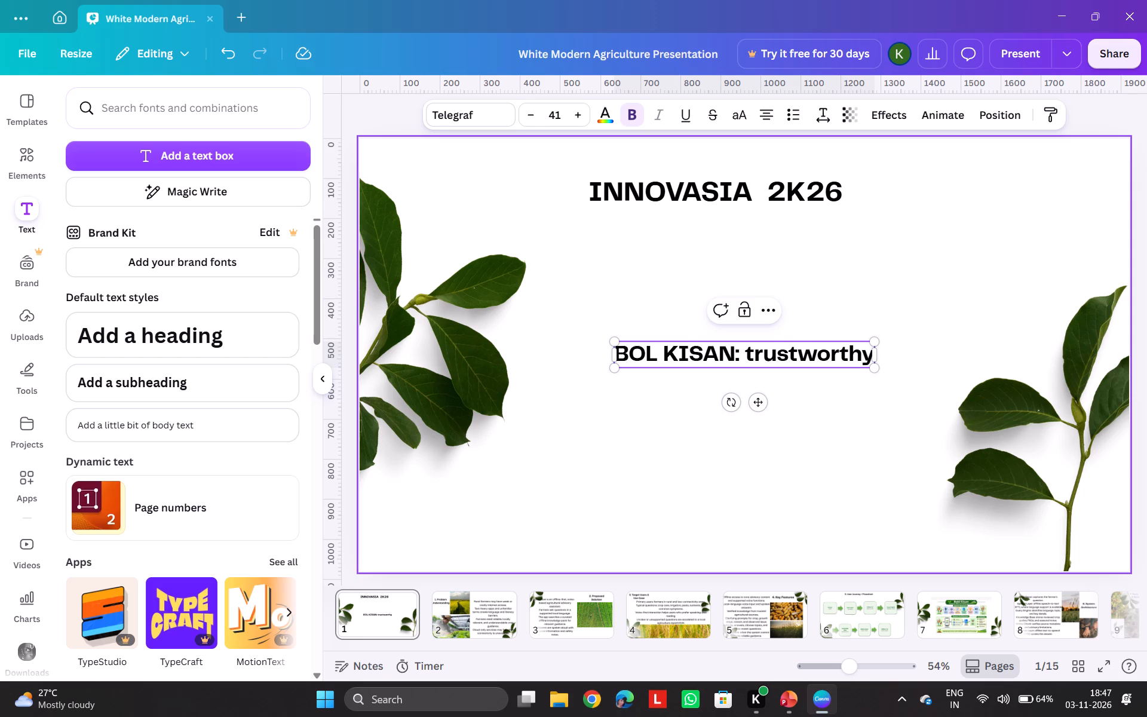
{"action": "key", "text": "space"}
{"action": "key", "text": "o"}
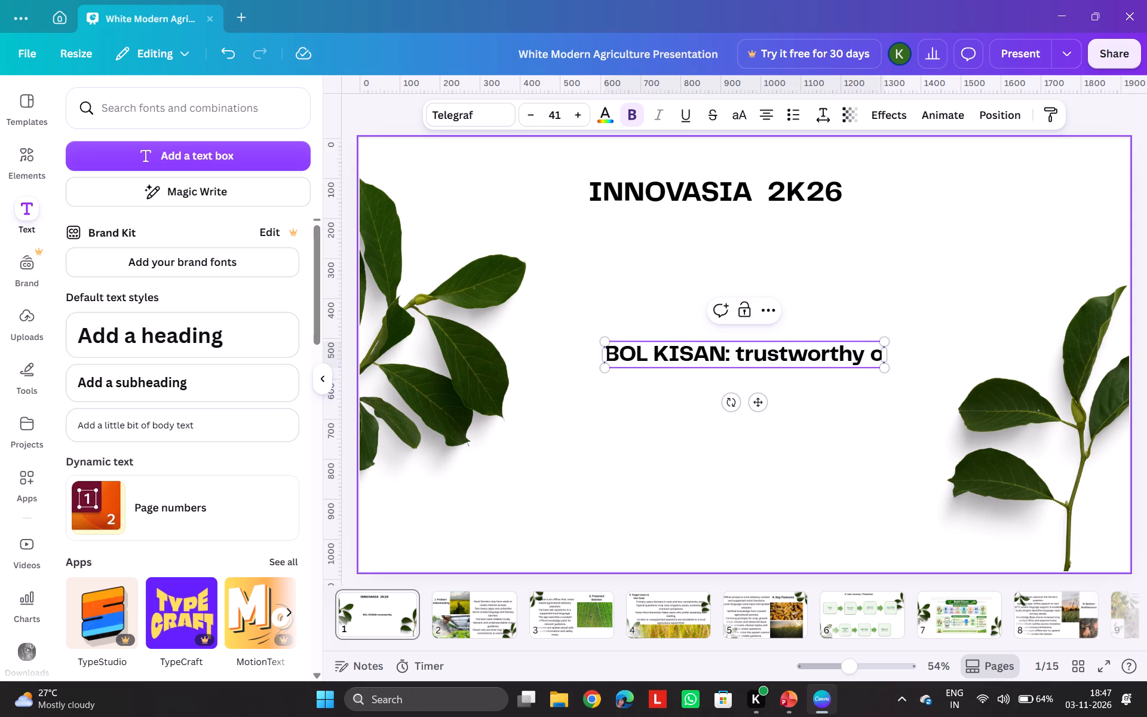
{"action": "type", "text": "fflin"}
{"action": "key", "text": "e"}
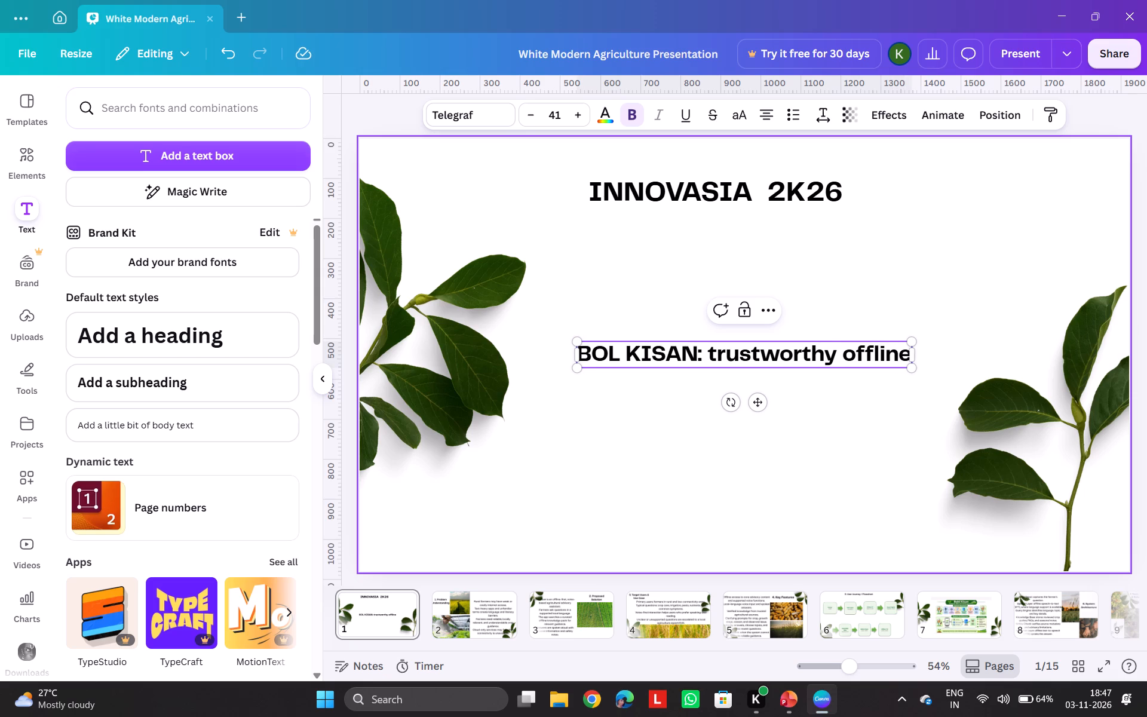
{"action": "key", "text": "space"}
{"action": "type", "text": "voice"}
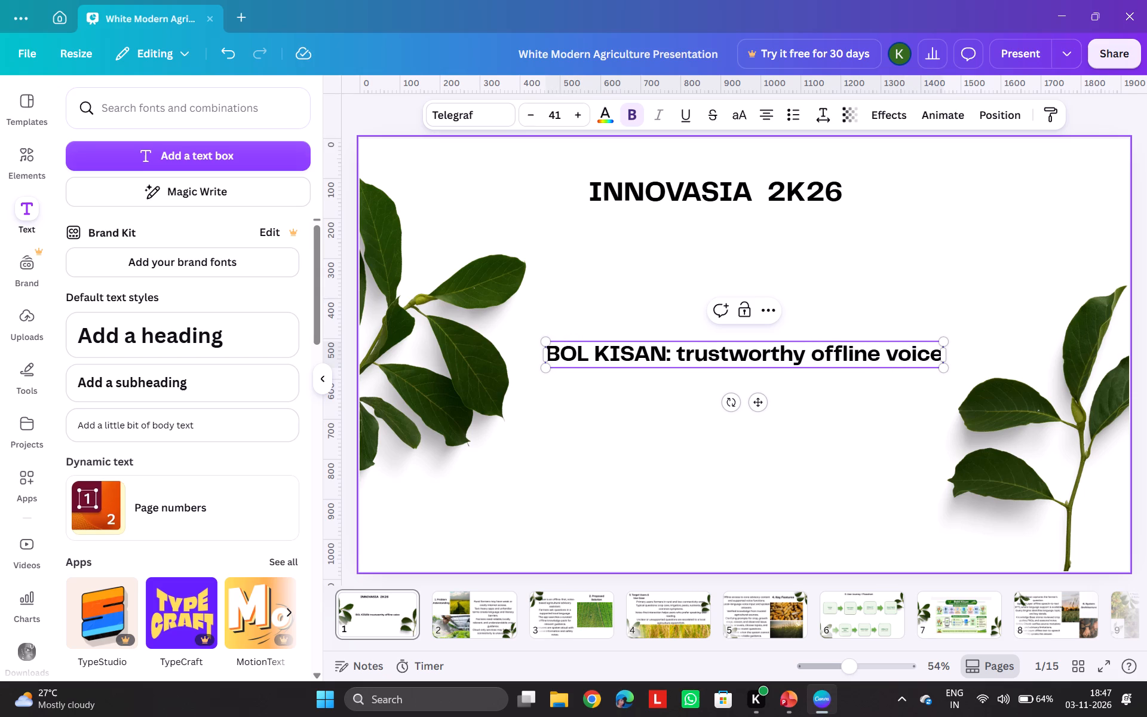
{"action": "key", "text": "space"}
{"action": "type", "text": "ad"}
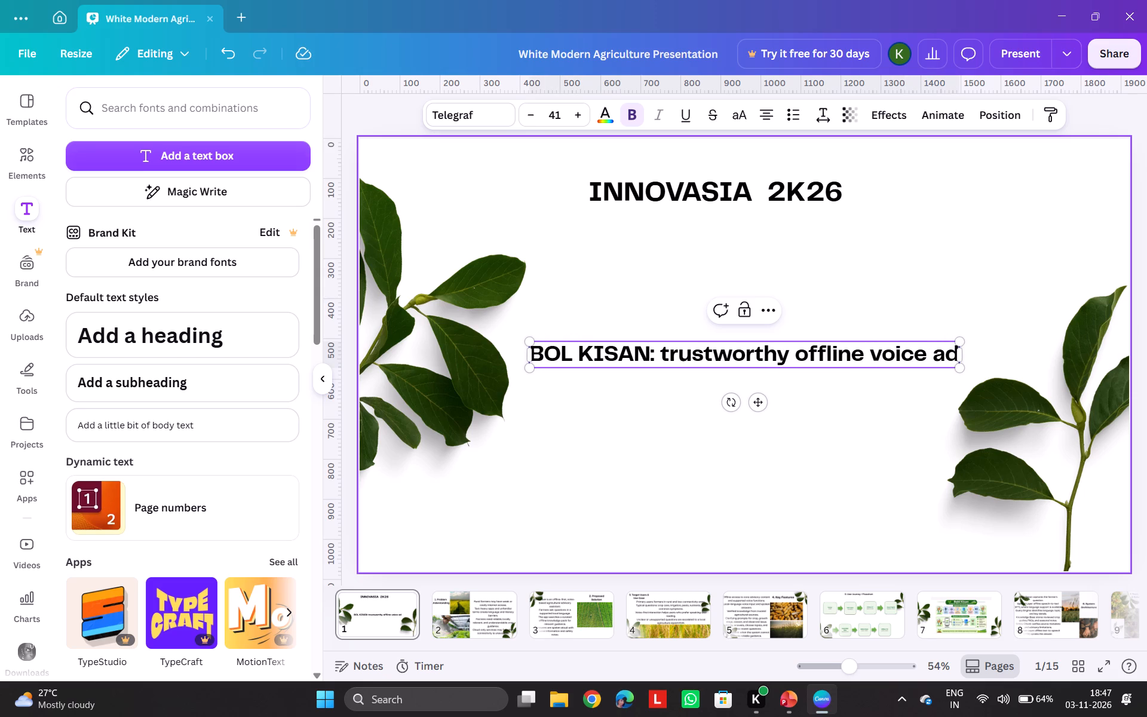
{"action": "type", "text": "vo"}
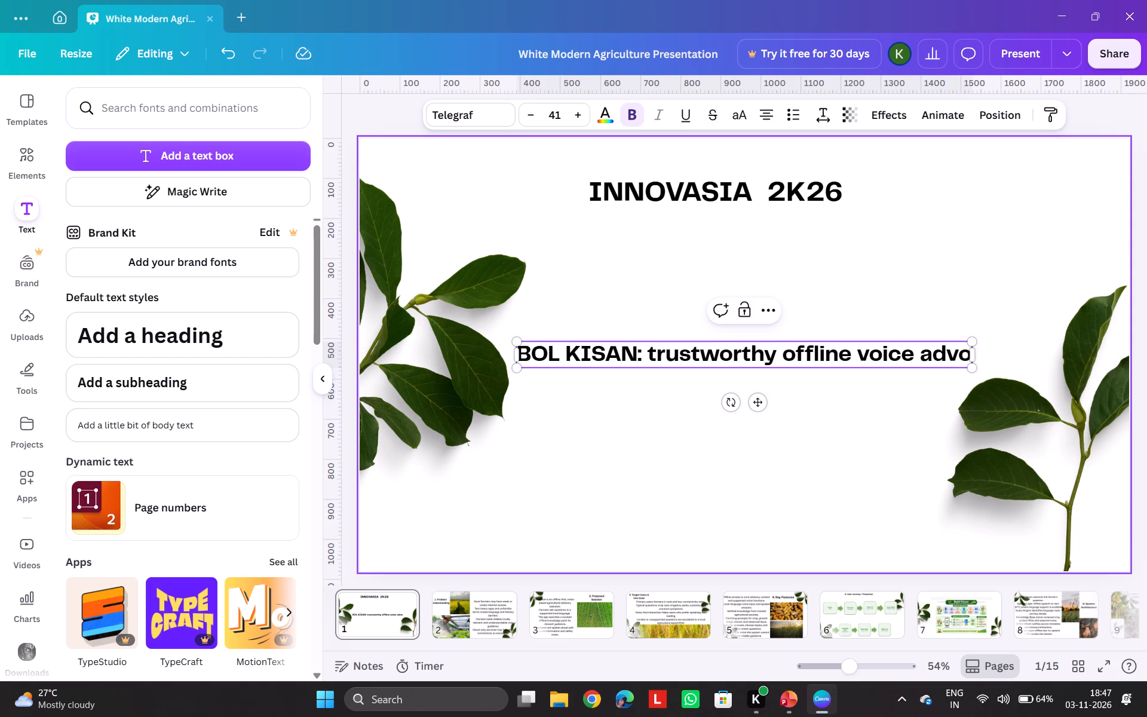
{"action": "key", "text": "BackSpace"}
{"action": "type", "text": "isory"}
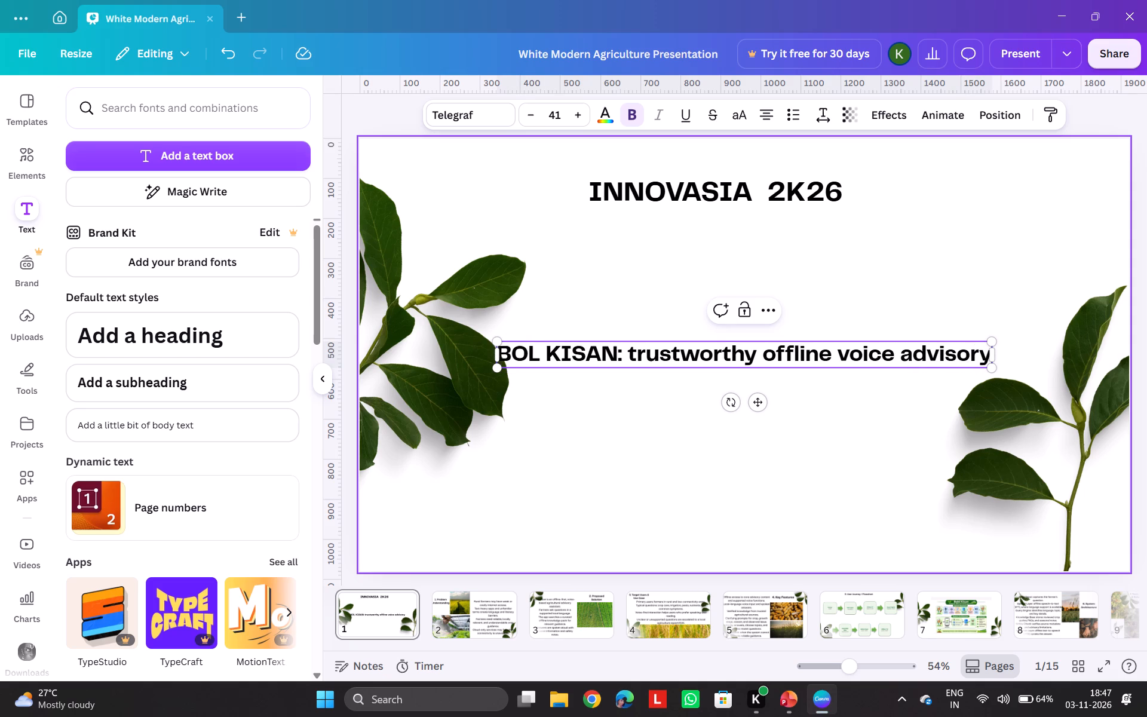
Add a second line reading "for farmers" to the BOL KISAN text and finish editing it.
{"action": "key", "text": "Return"}
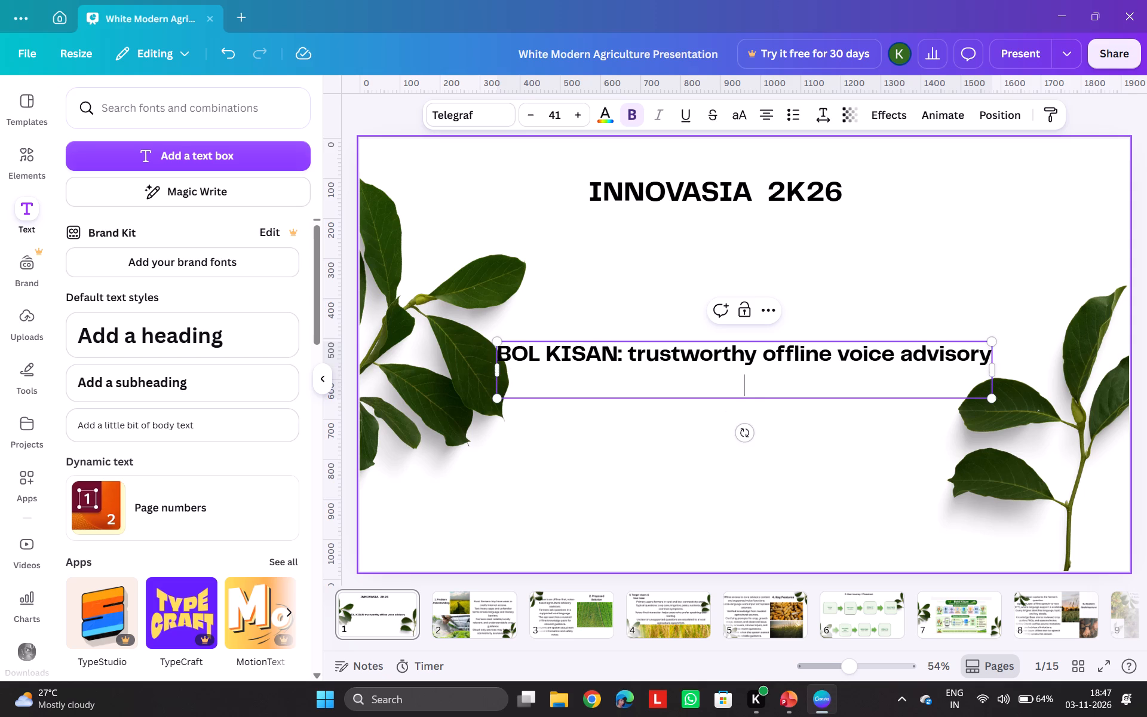
{"action": "type", "text": "for"}
{"action": "key", "text": "space"}
{"action": "type", "text": "farmers"}
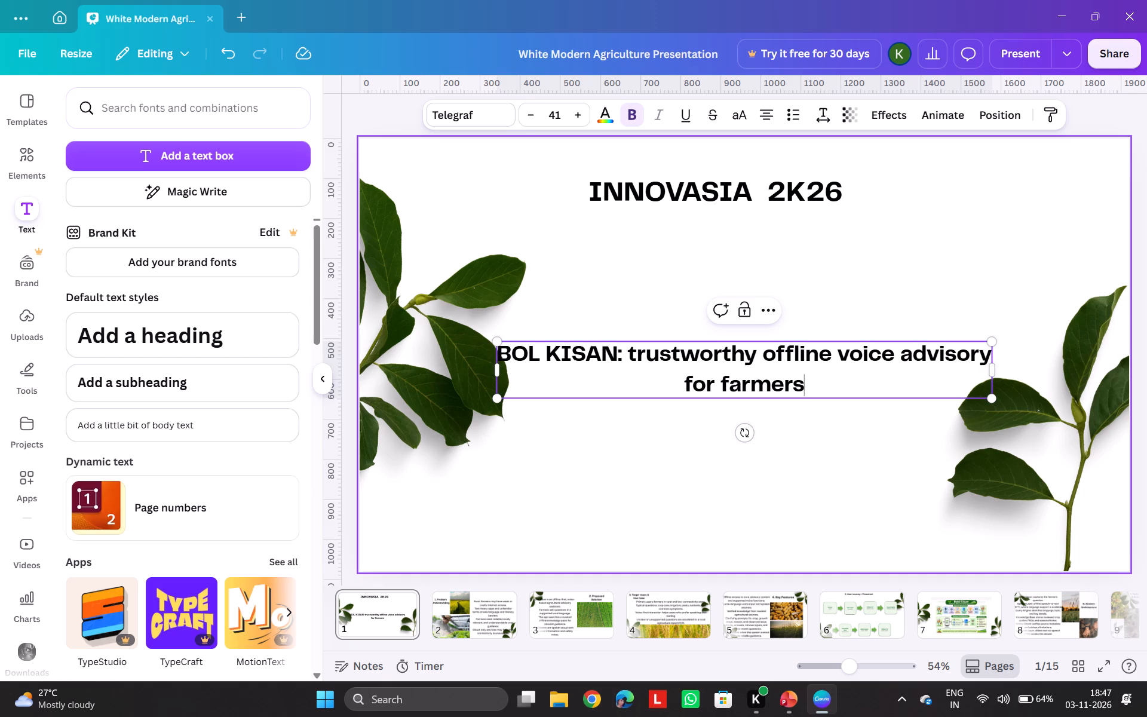
{"action": "left_click", "coordinate": [670, 466]}
Move the two-line BOL KISAN text up and slightly to the right, just beneath the INNOVASIA 2K26 heading.
{"action": "left_click", "coordinate": [790, 393]}
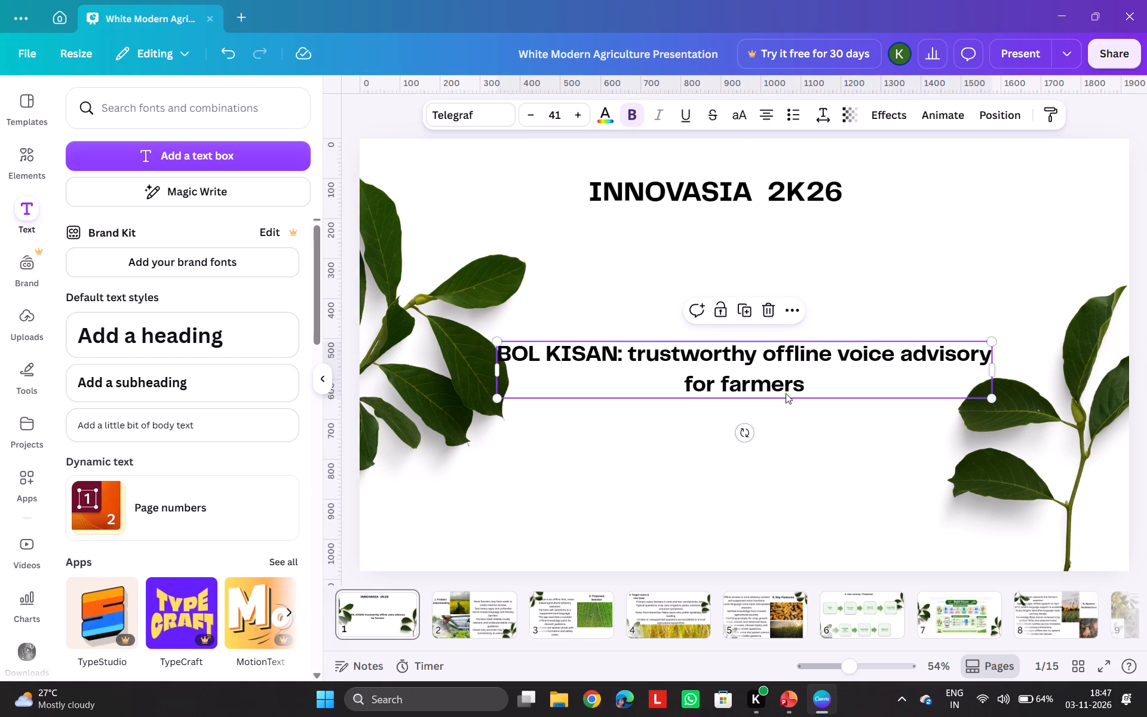
{"action": "left_click_drag", "start_coordinate": [782, 382], "coordinate": [814, 293]}
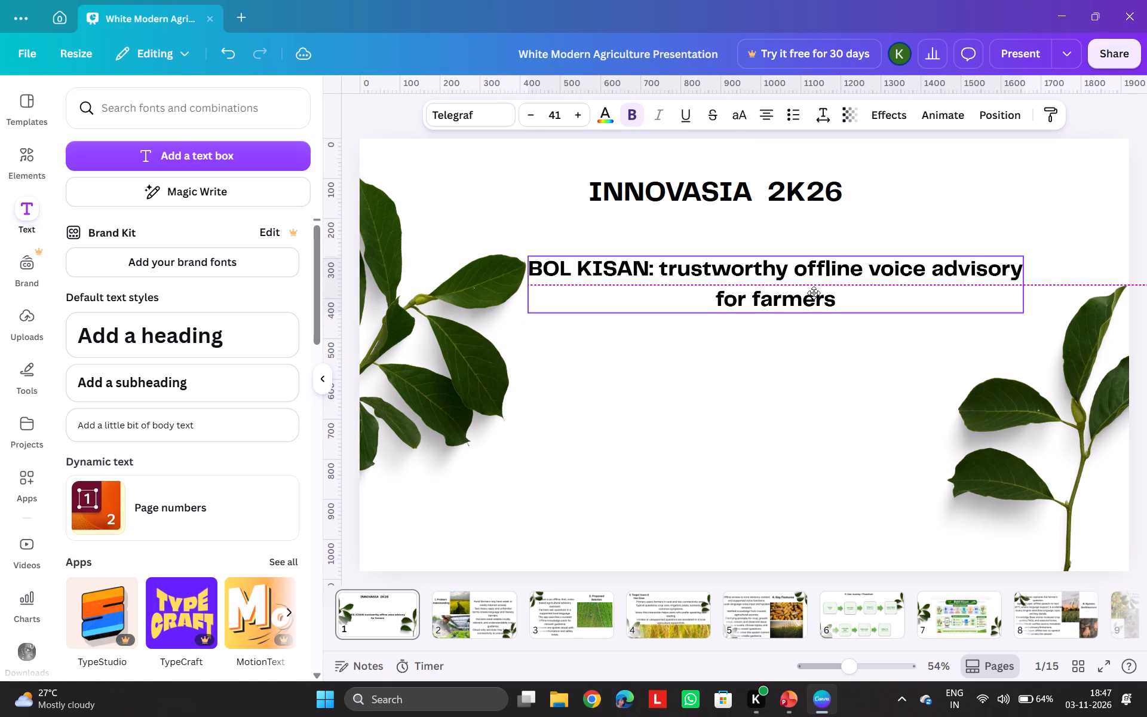
{"action": "left_click_drag", "start_coordinate": [814, 293], "coordinate": [817, 287]}
{"action": "left_click", "coordinate": [662, 415]}
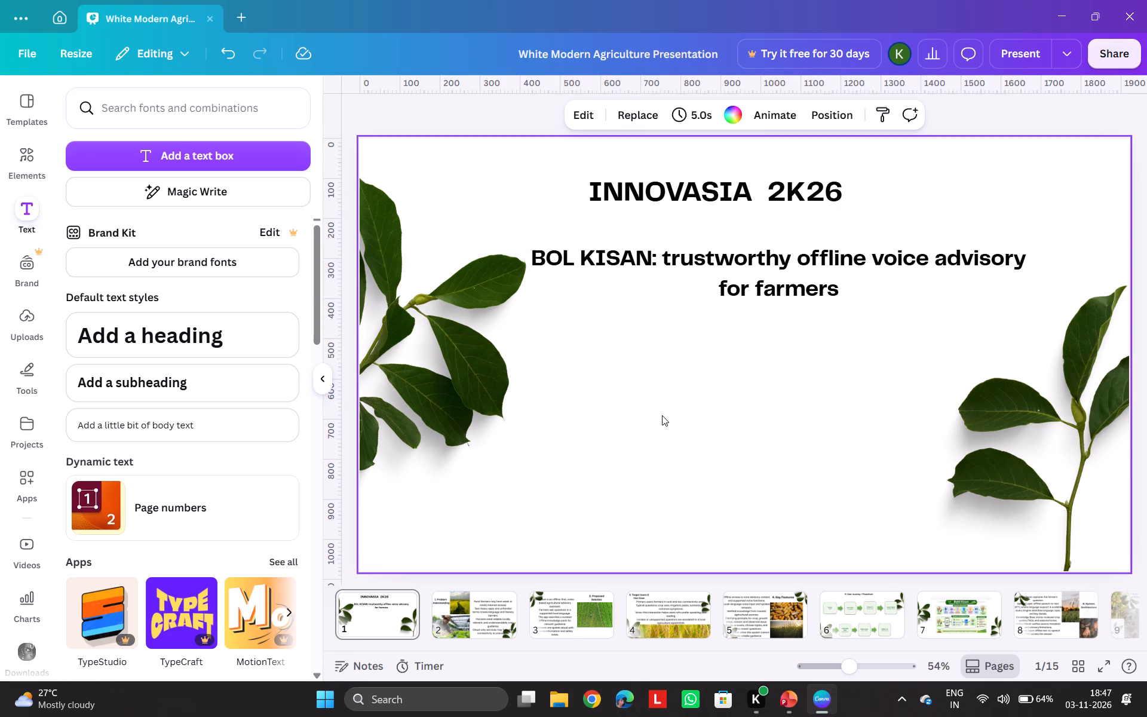
Add a new text box to the title slide and replace its placeholder with "Agriculture,Food".
{"action": "left_click", "coordinate": [183, 160]}
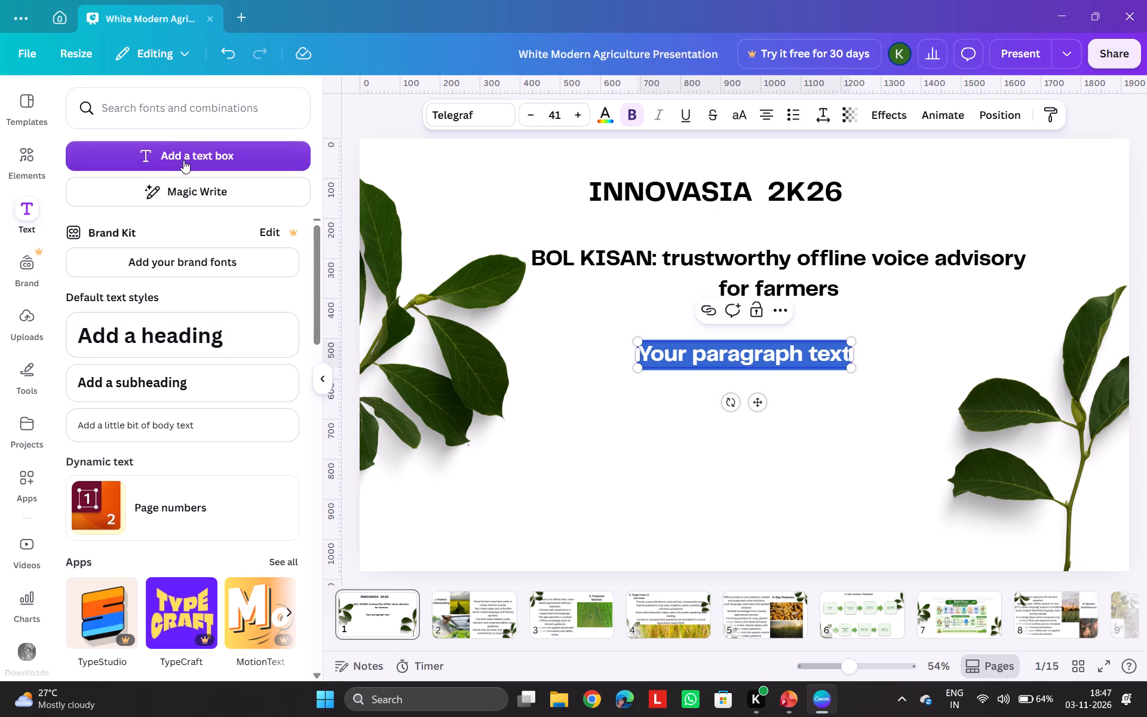
{"action": "key", "text": "BackSpace"}
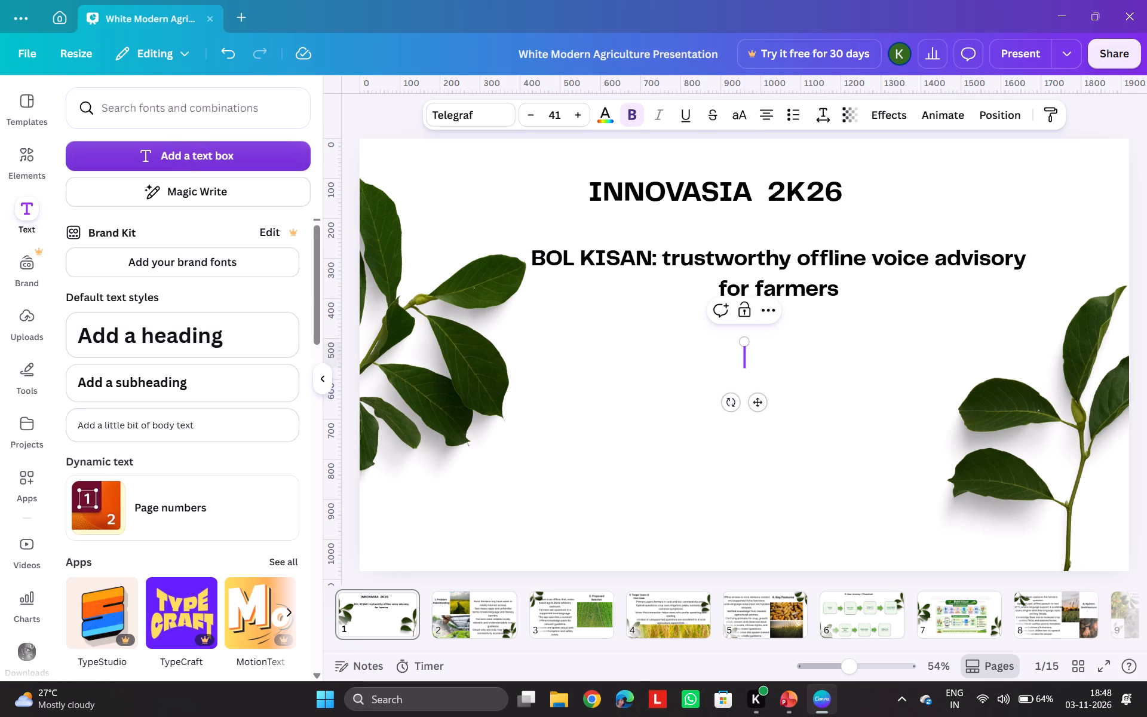
{"action": "key", "text": "shift+a"}
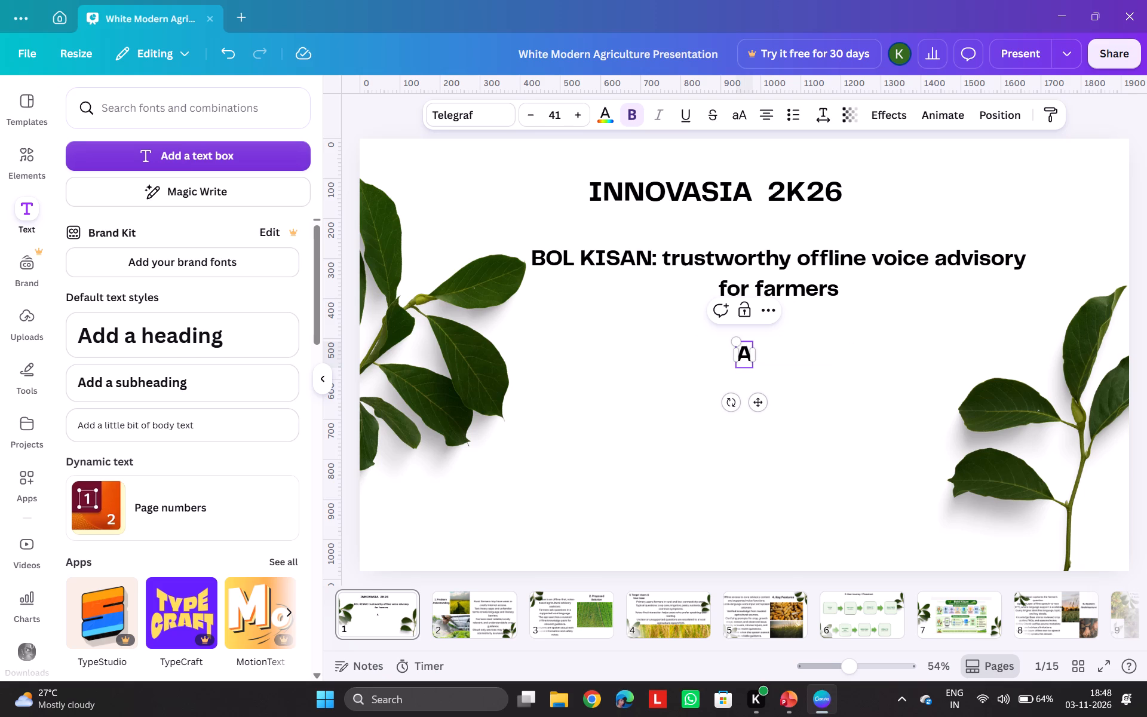
{"action": "type", "text": "gricu"}
{"action": "key", "text": "l"}
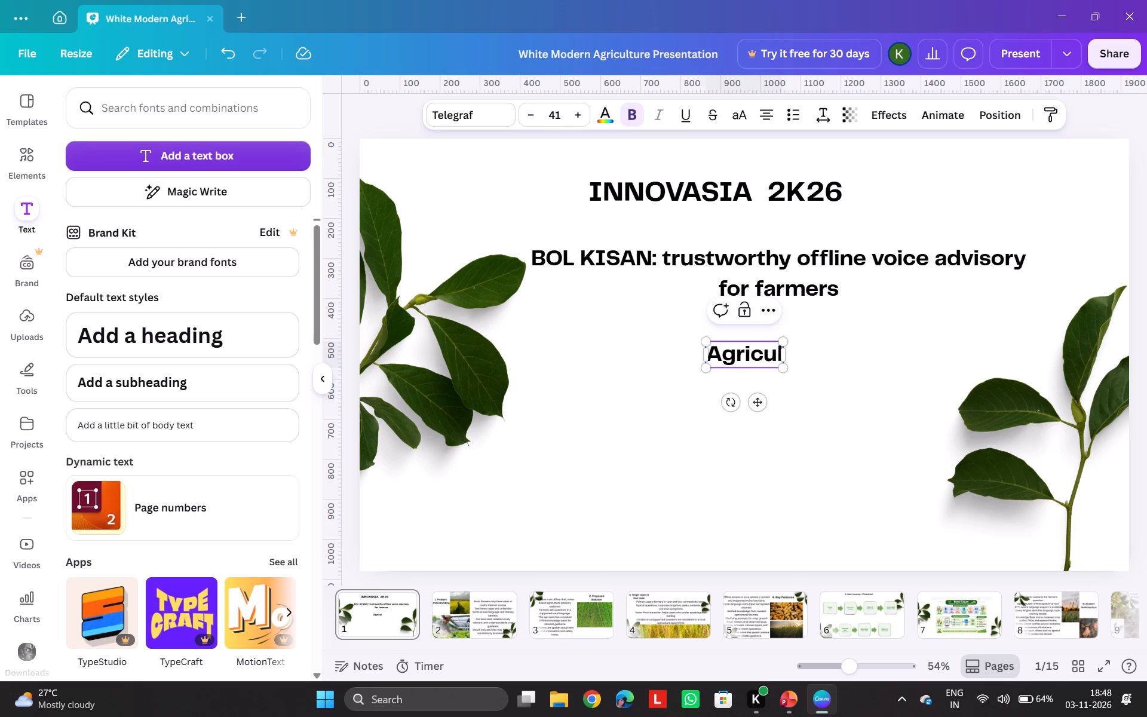
{"action": "type", "text": "ture"}
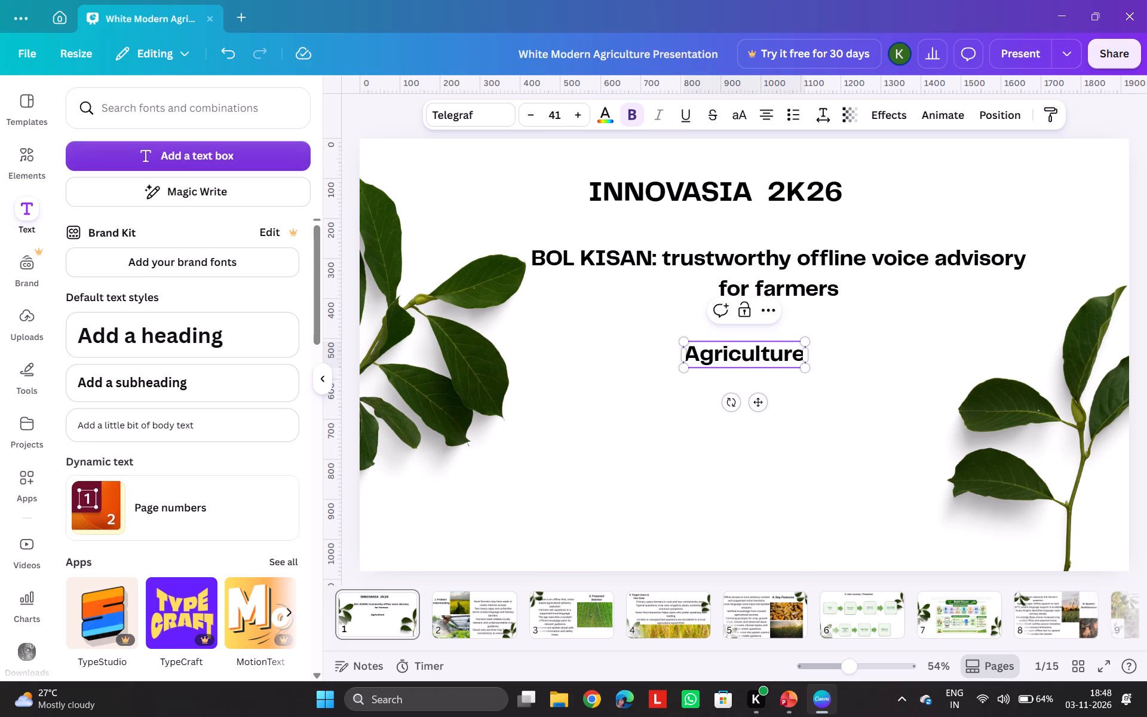
{"action": "key", "text": "comma"}
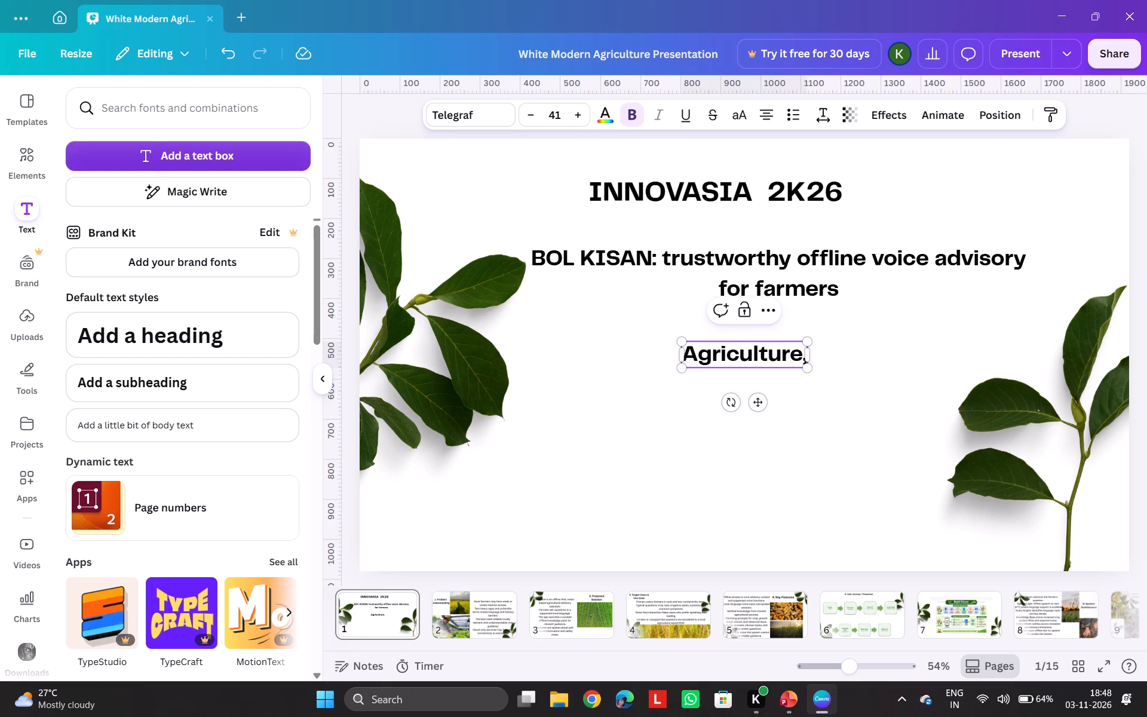
{"action": "key", "text": "shift+f"}
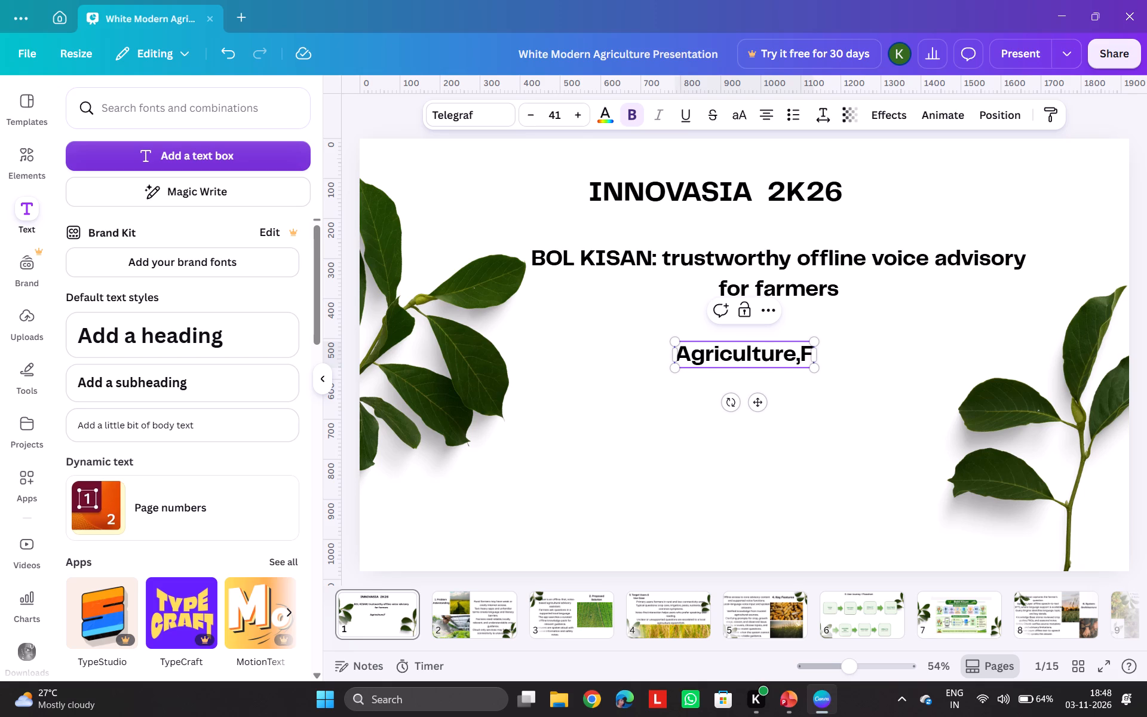
{"action": "type", "text": "ood"}
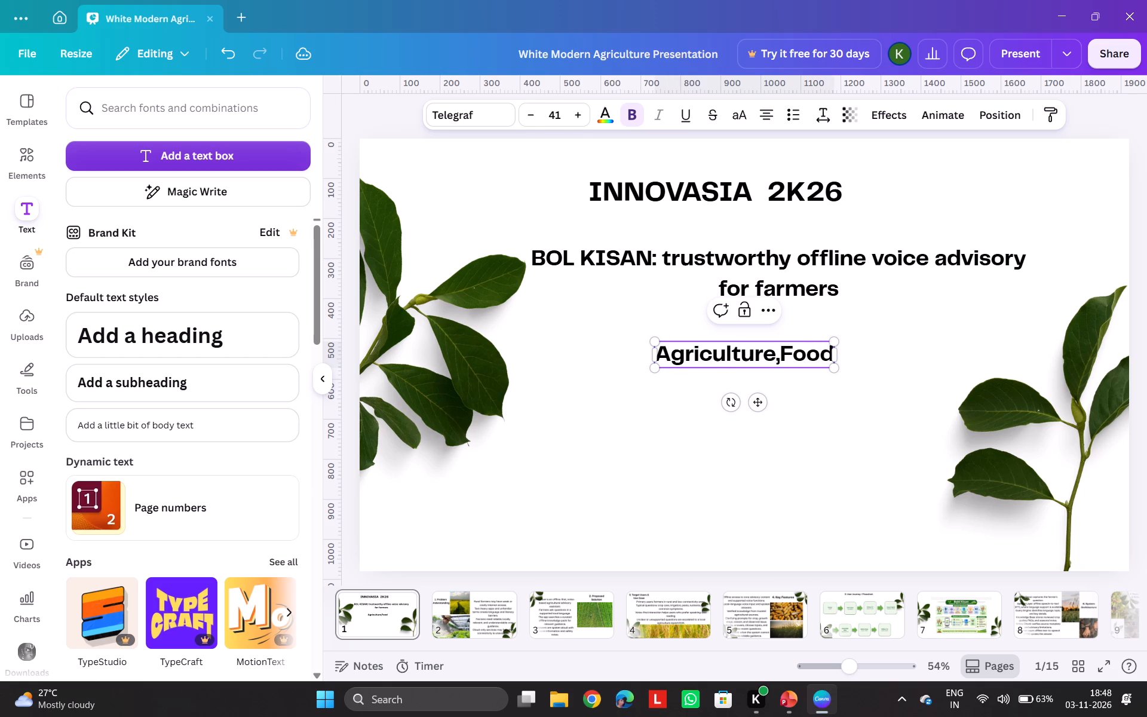
Continue the Agriculture,Food line with " and Rural Development" and finish editing it.
{"action": "key", "text": "space"}
{"action": "type", "text": "a"}
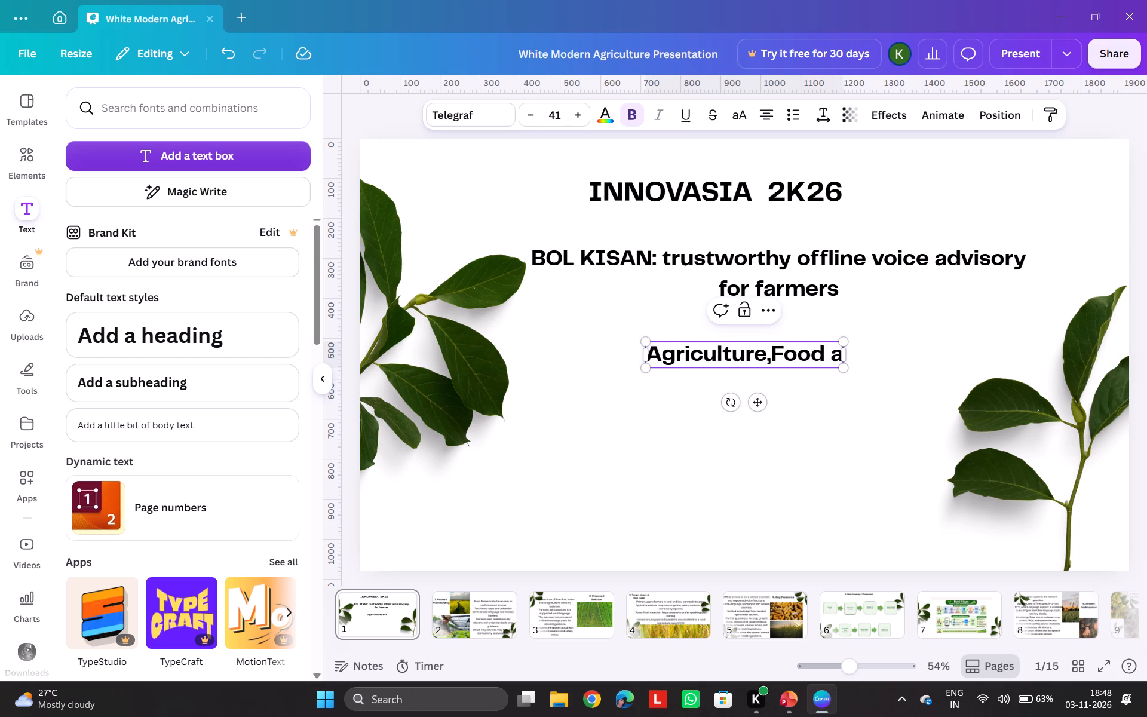
{"action": "type", "text": "nd"}
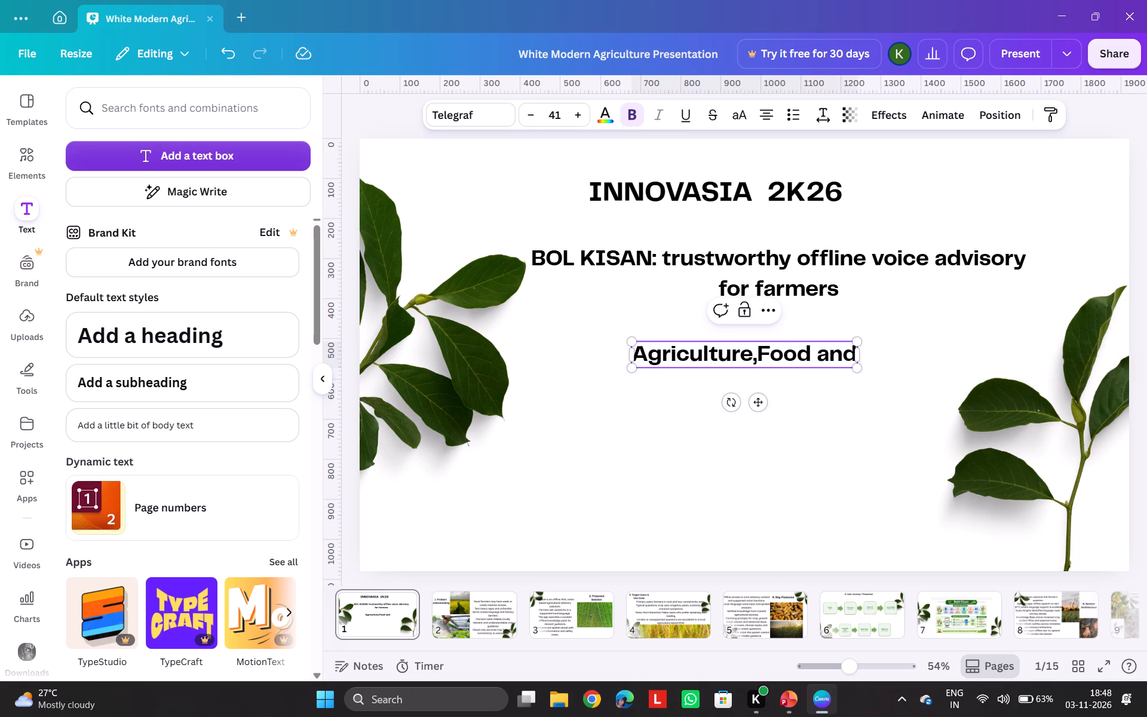
{"action": "key", "text": "space"}
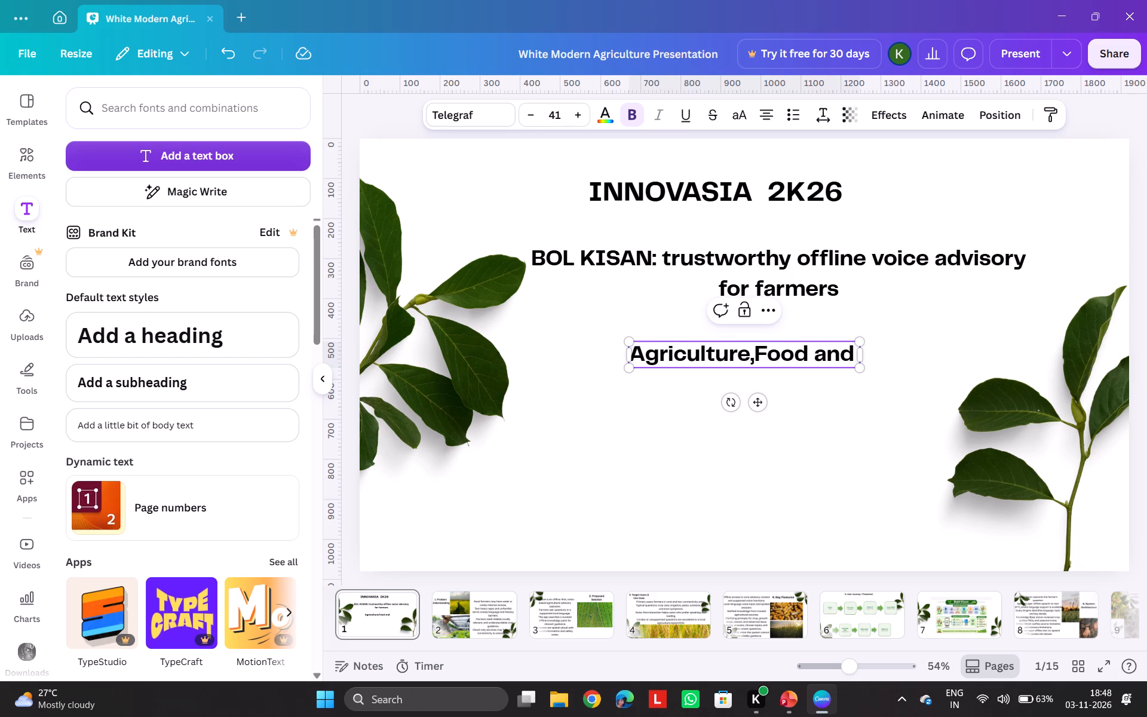
{"action": "type", "text": "Rural"}
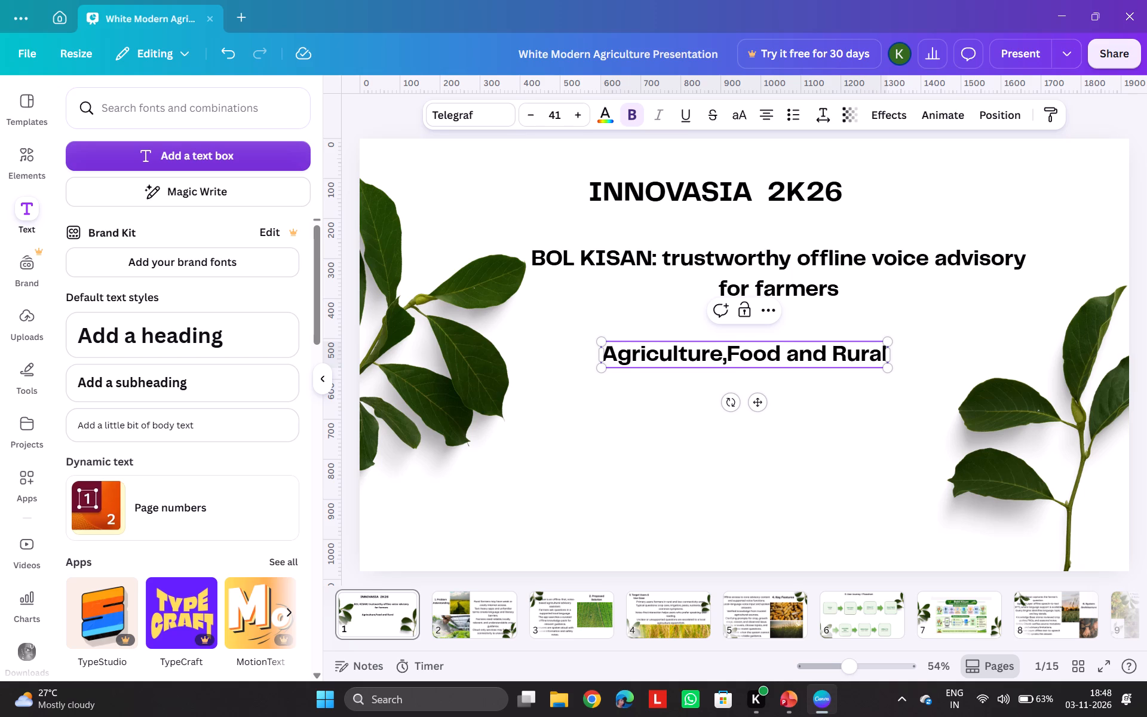
{"action": "key", "text": "space"}
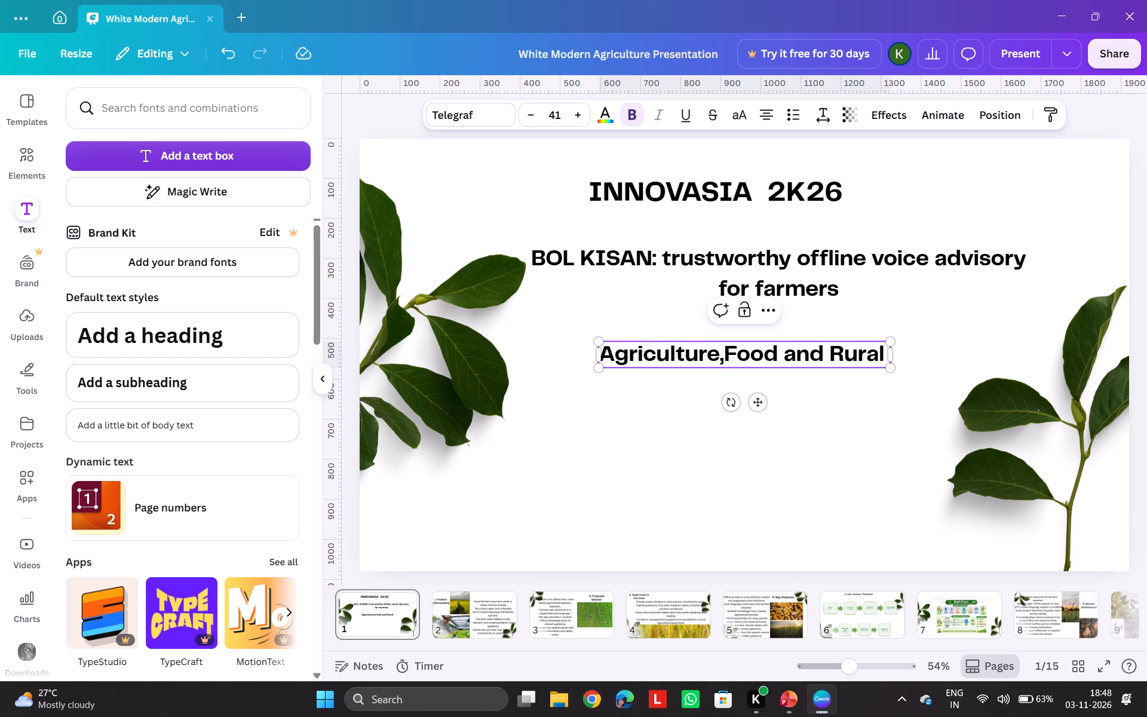
{"action": "type", "text": "De"}
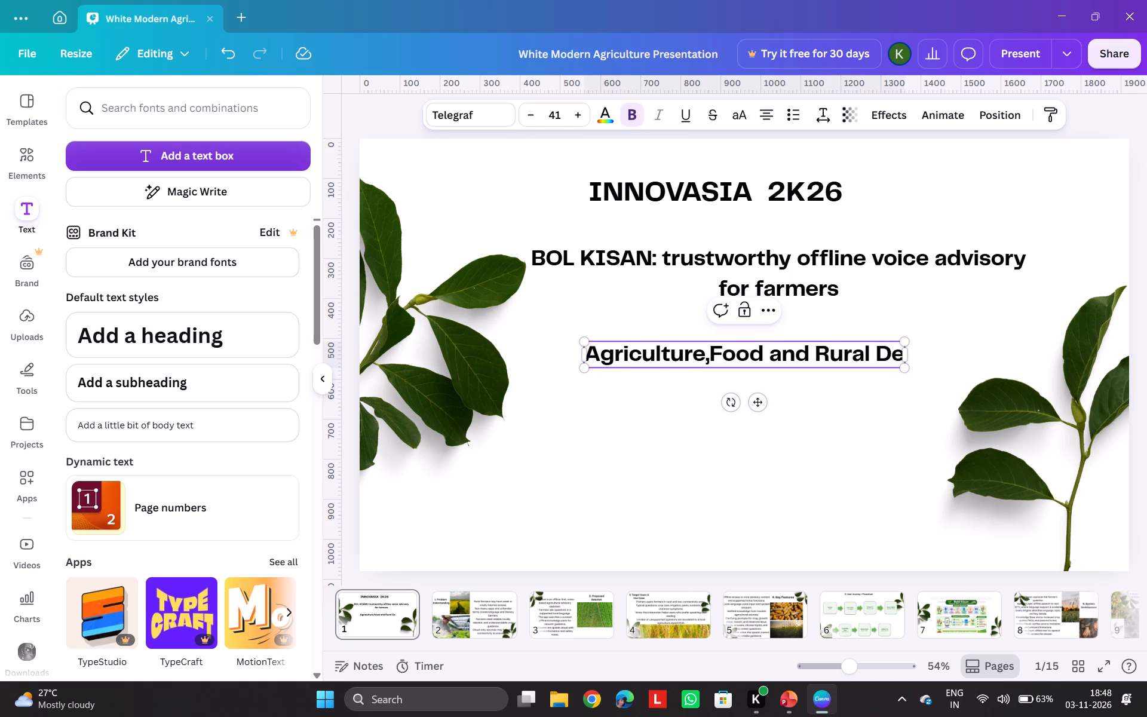
{"action": "type", "text": "ve"}
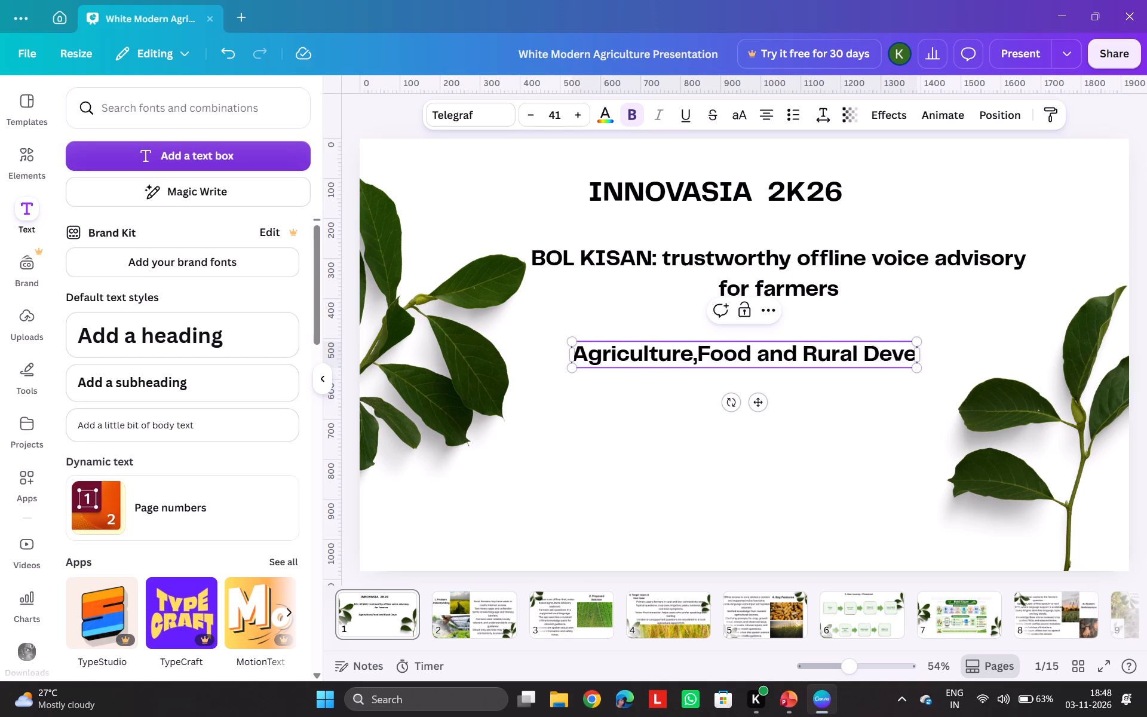
{"action": "type", "text": "lopment"}
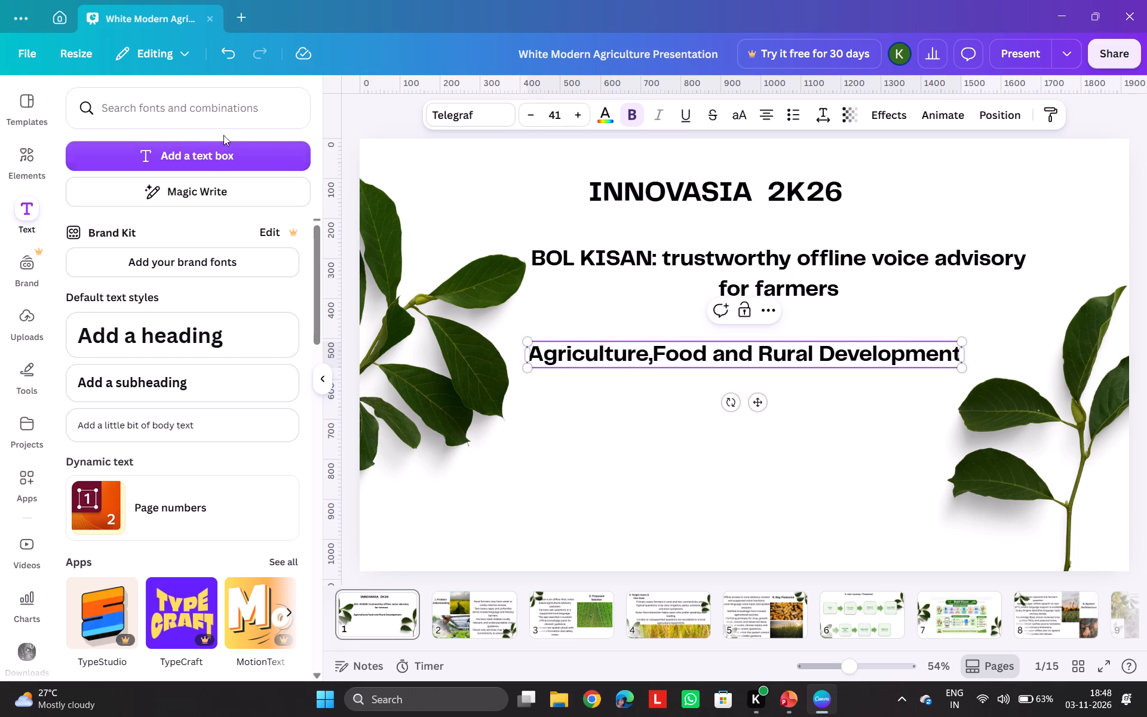
{"action": "left_click", "coordinate": [592, 426]}
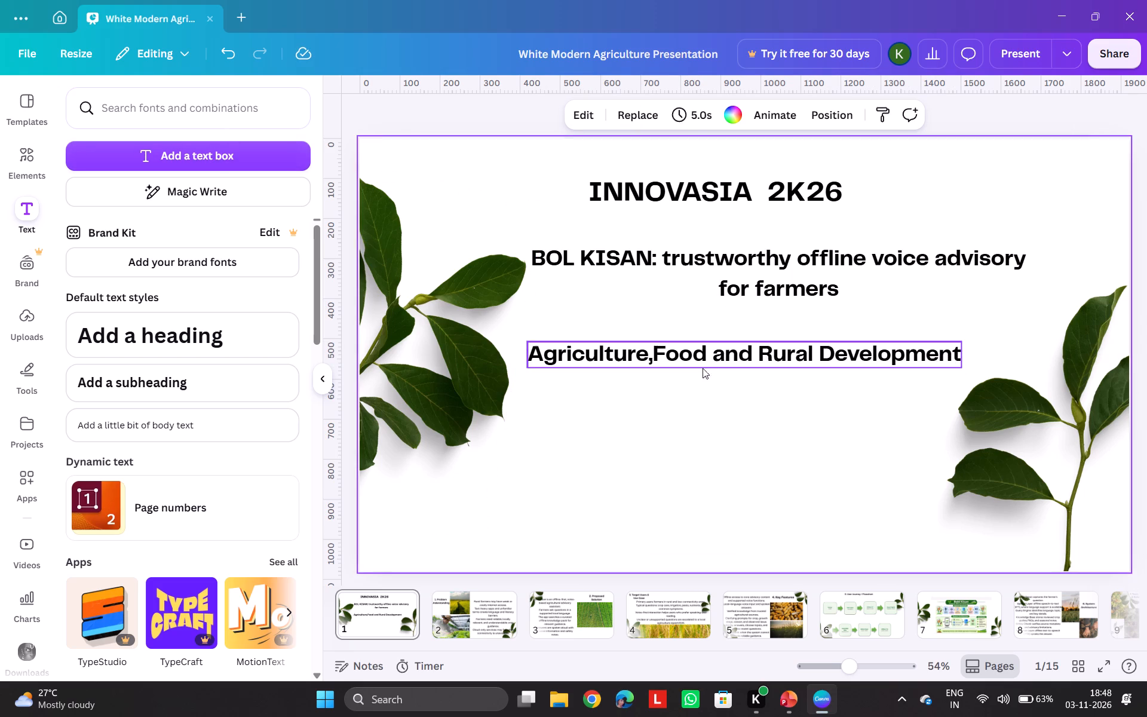
Move the "Agriculture,Food and Rural Development" text up and slightly to the right, centred just beneath the BOL KISAN text.
{"action": "left_click_drag", "start_coordinate": [713, 352], "coordinate": [744, 330]}
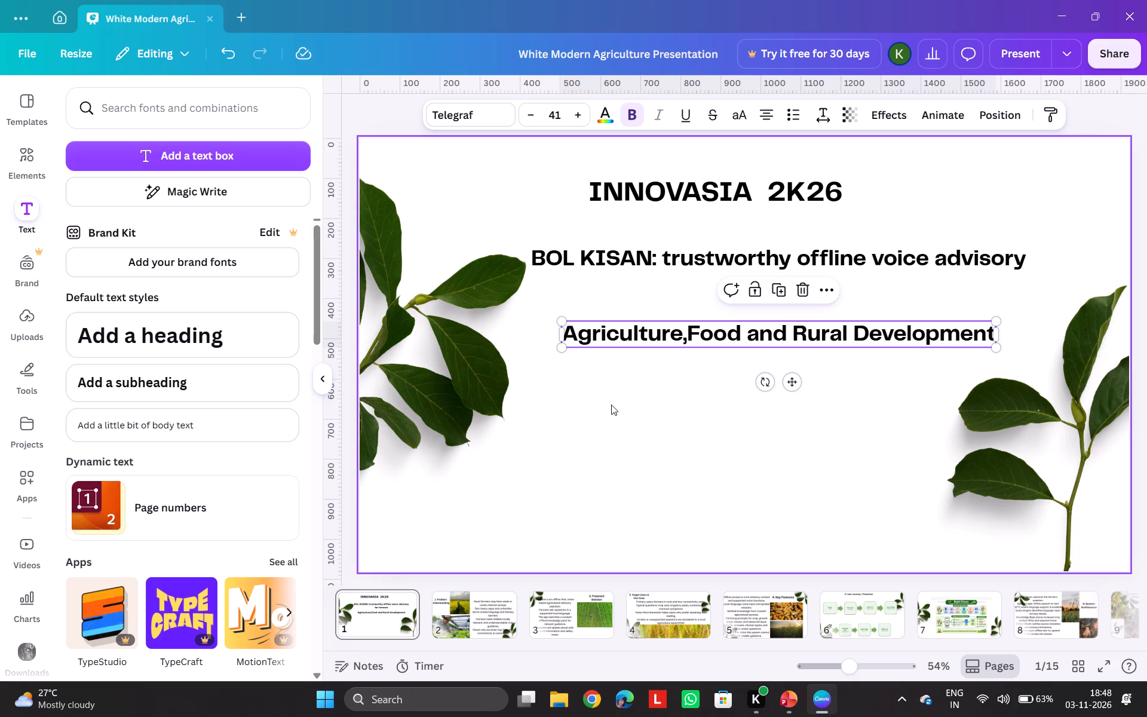
{"action": "left_click", "coordinate": [571, 431]}
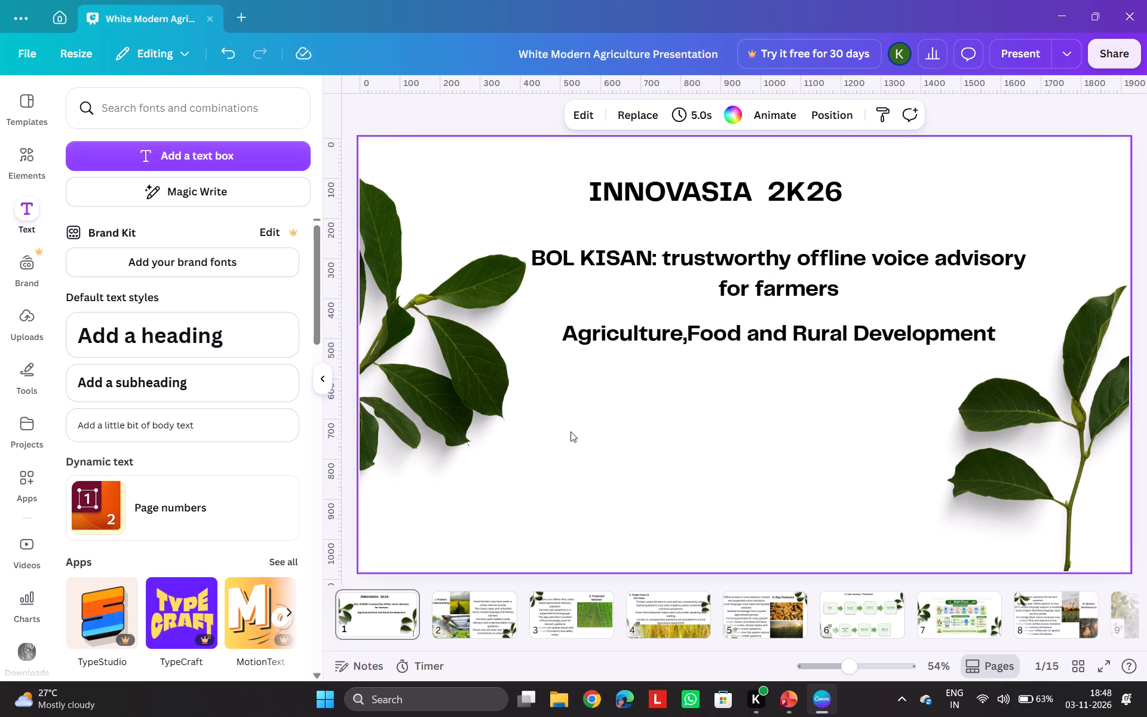
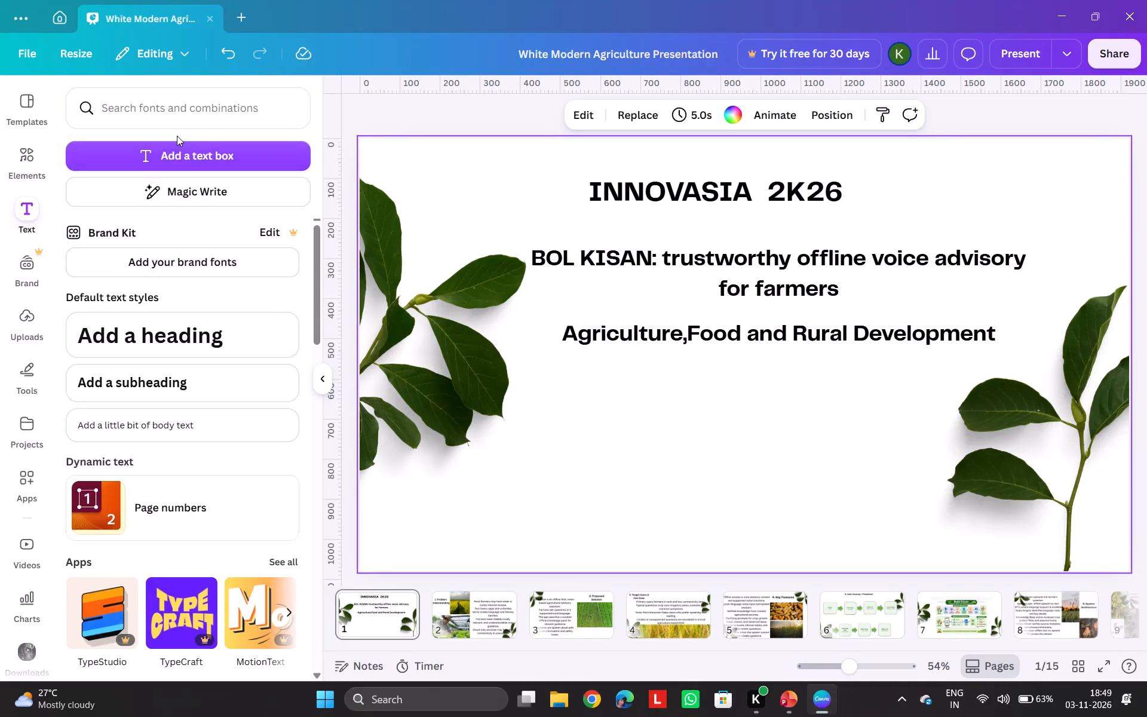
Add a new text box to the title slide and replace its placeholder with "Team Name: Vajra".
{"action": "left_click", "coordinate": [177, 148]}
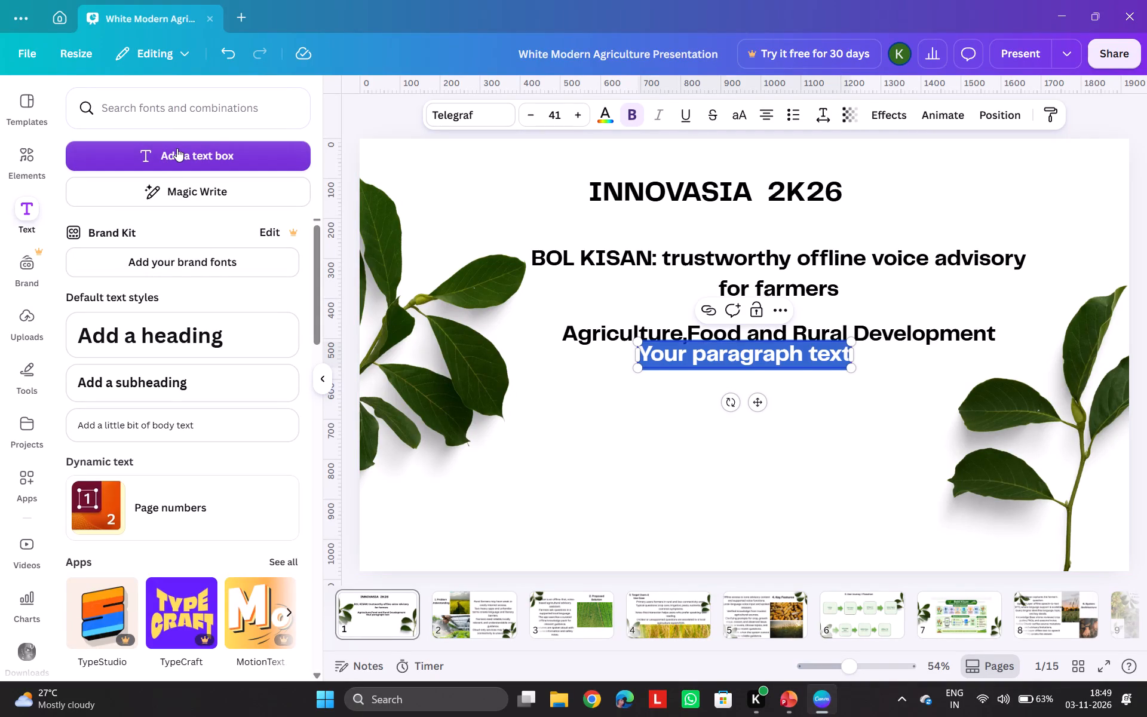
{"action": "key", "text": "BackSpace"}
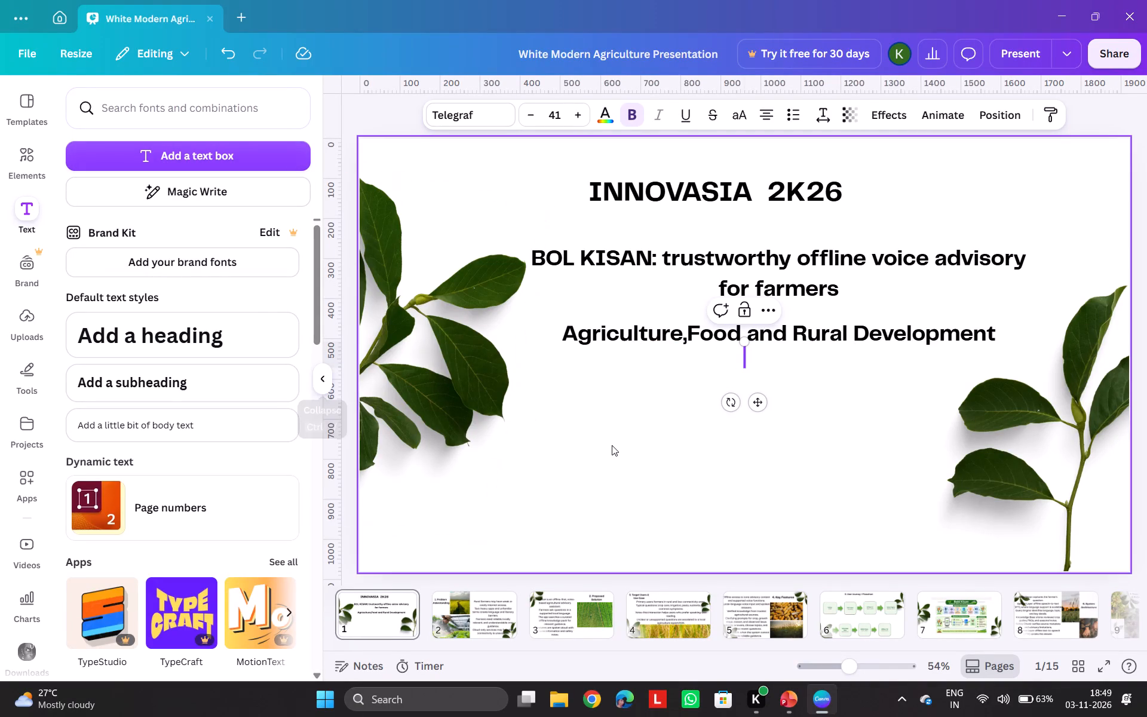
{"action": "type", "text": "te"}
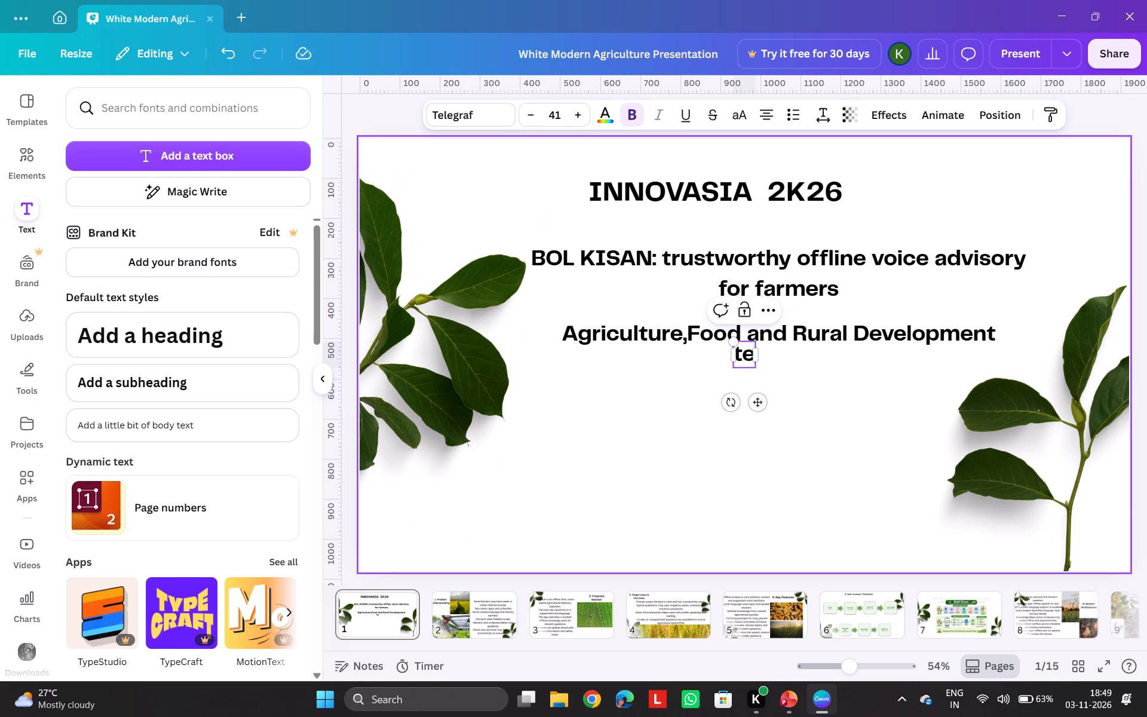
{"action": "key", "text": "BackSpace"}
{"action": "key", "text": "BackSpace"}
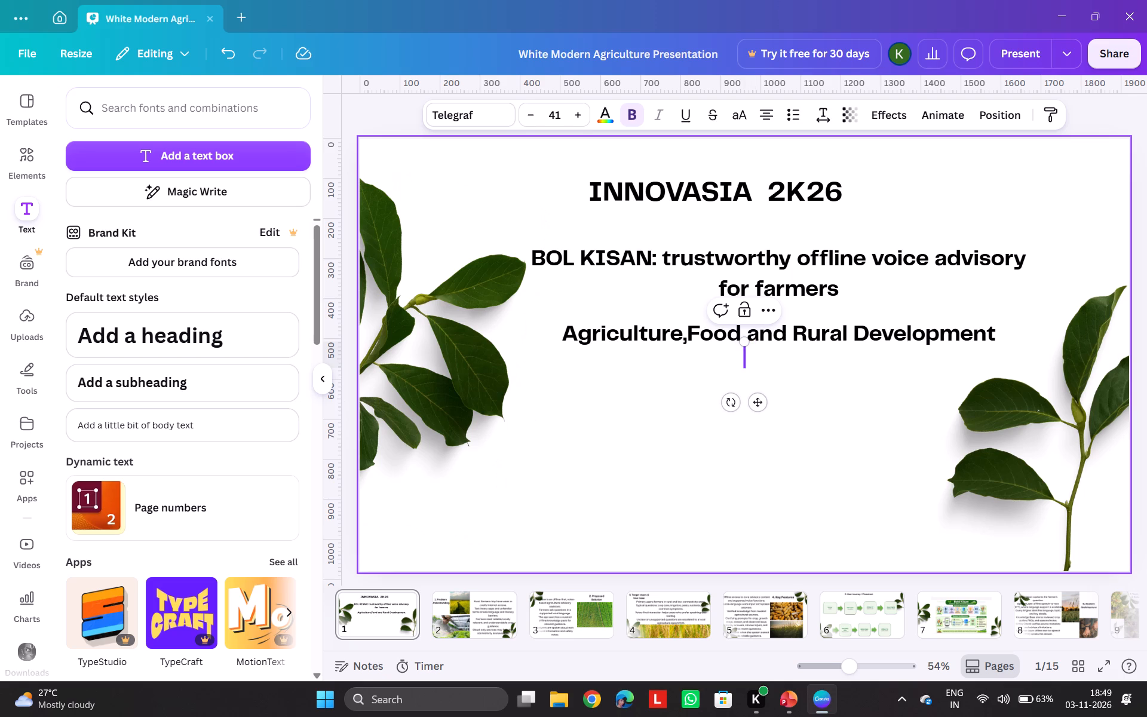
{"action": "type", "text": "Team n"}
{"action": "key", "text": "BackSpace"}
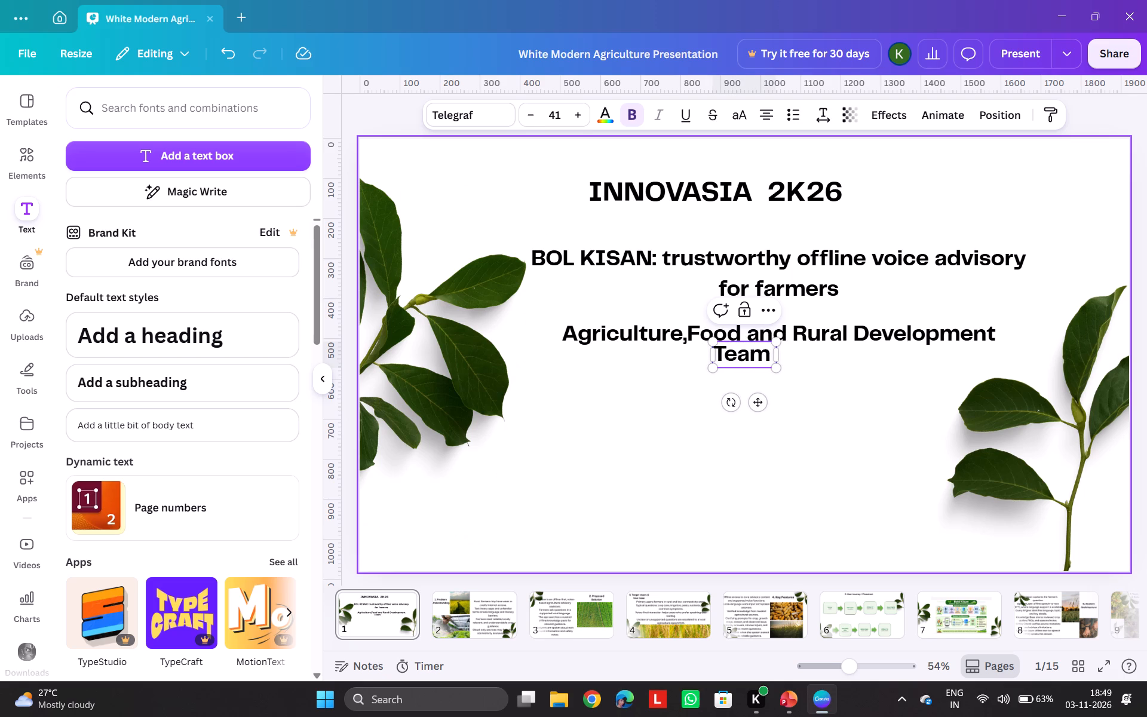
{"action": "key", "text": "space"}
{"action": "key", "text": "shift+n"}
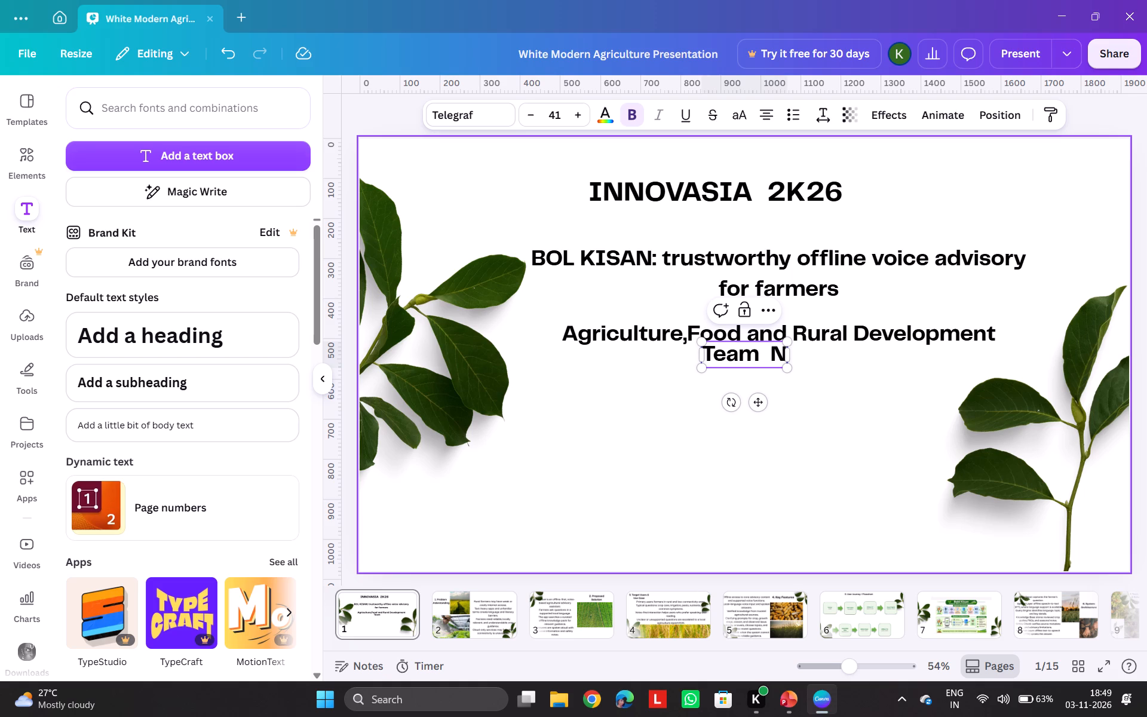
{"action": "type", "text": "ame"}
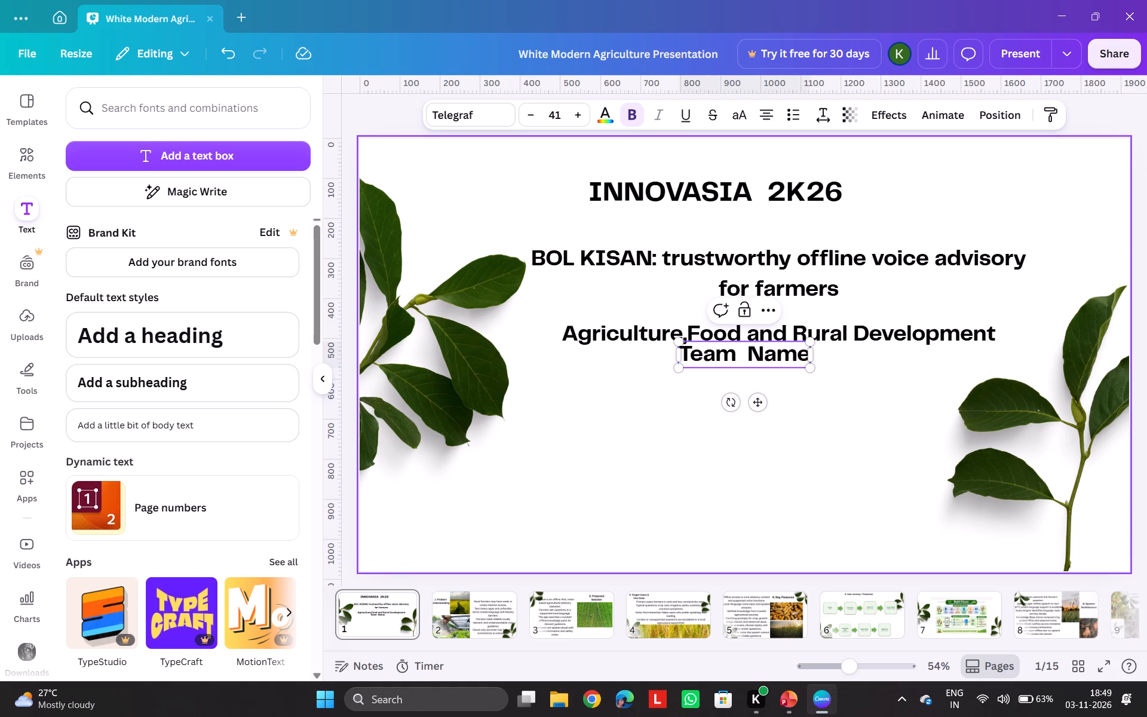
{"action": "key", "text": "shift+colon"}
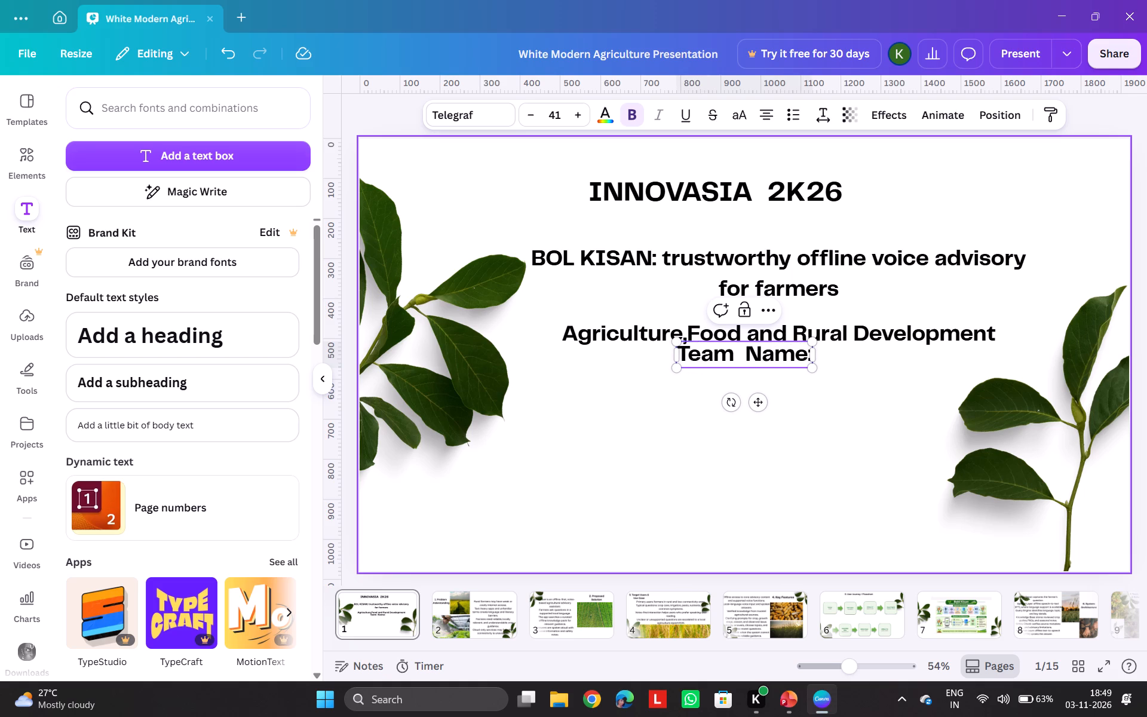
{"action": "key", "text": "space"}
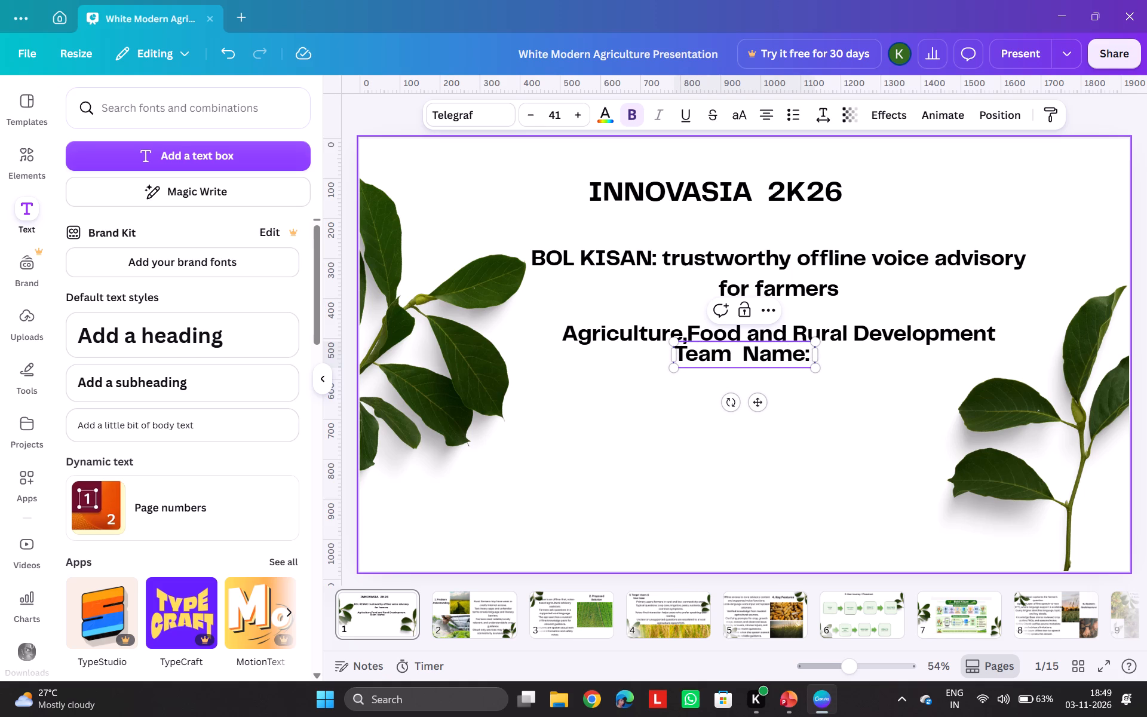
{"action": "key", "text": "shift+v"}
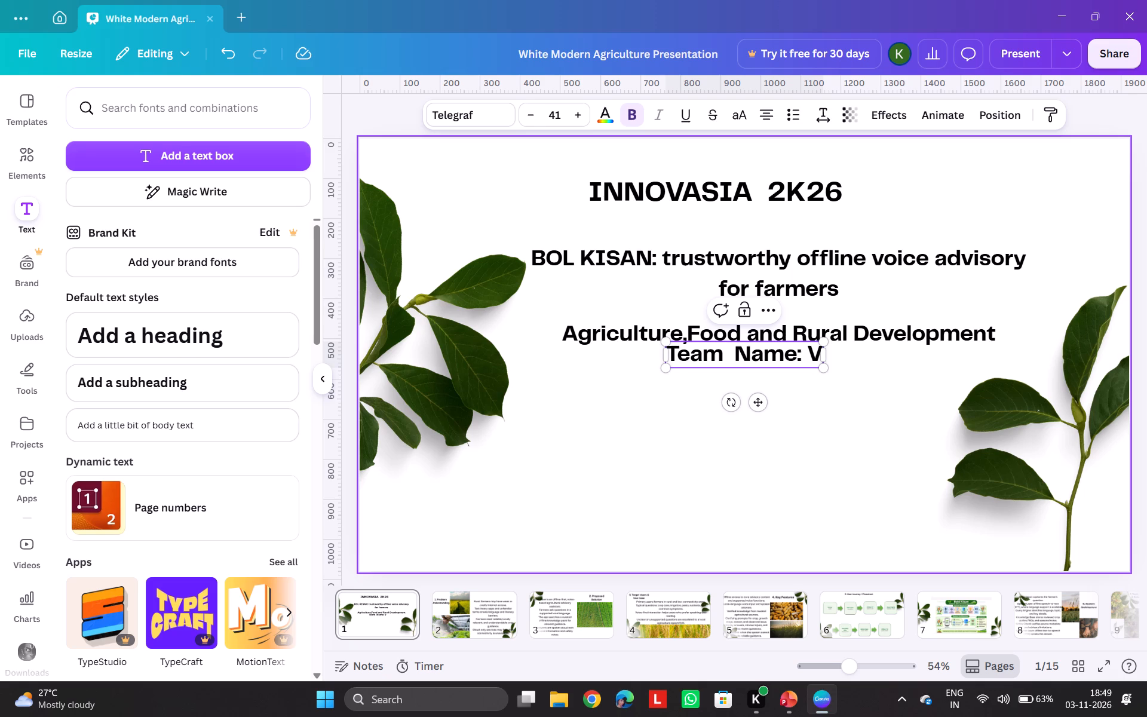
{"action": "key", "text": "a"}
{"action": "key", "text": "j"}
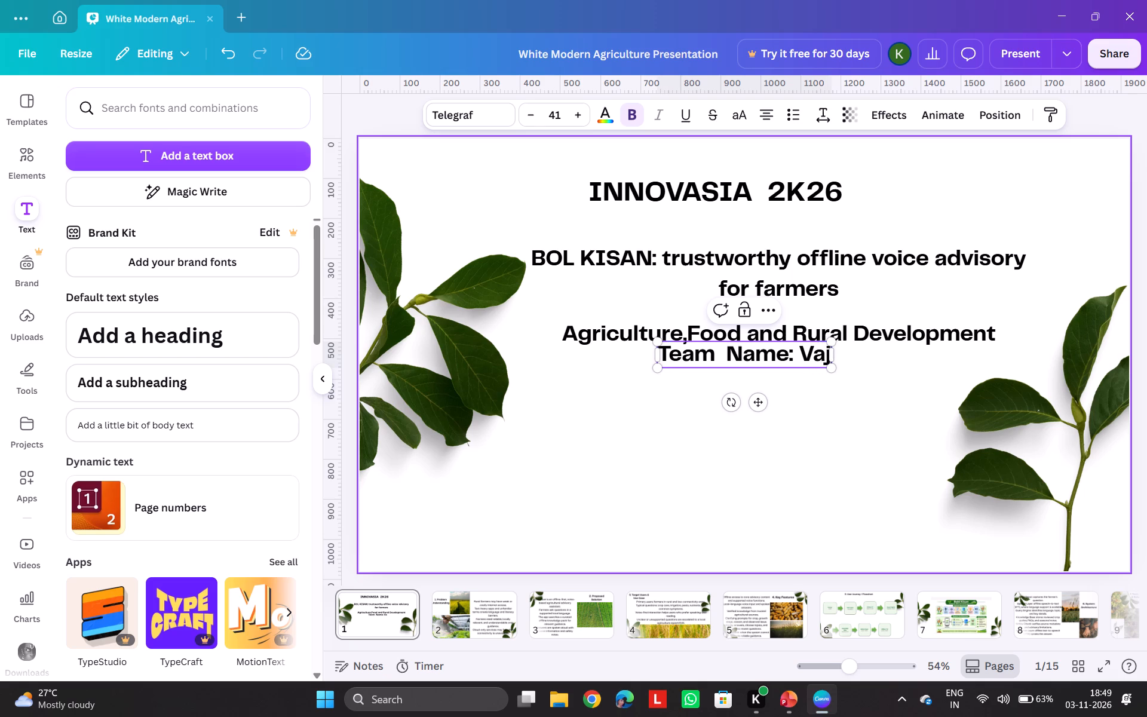
{"action": "type", "text": "ra"}
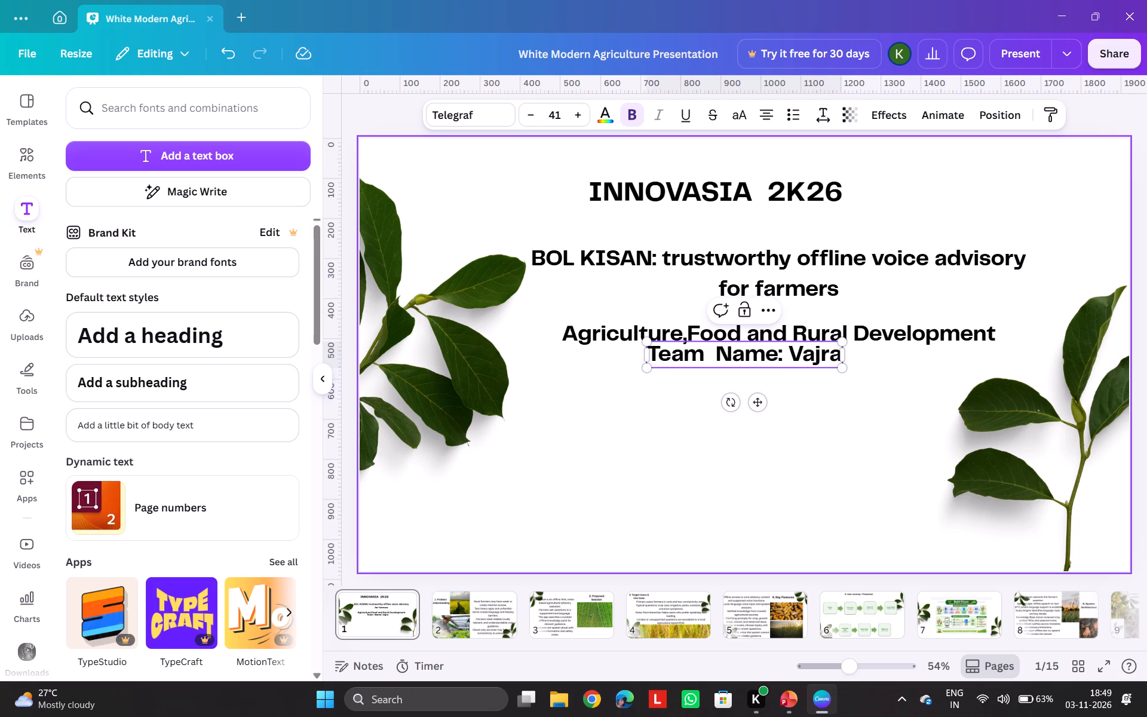
Move the "Team Name: Vajra" text down, clear of the Agriculture line, and enlarge its font by two increments.
{"action": "left_click_drag", "start_coordinate": [759, 400], "coordinate": [759, 434]}
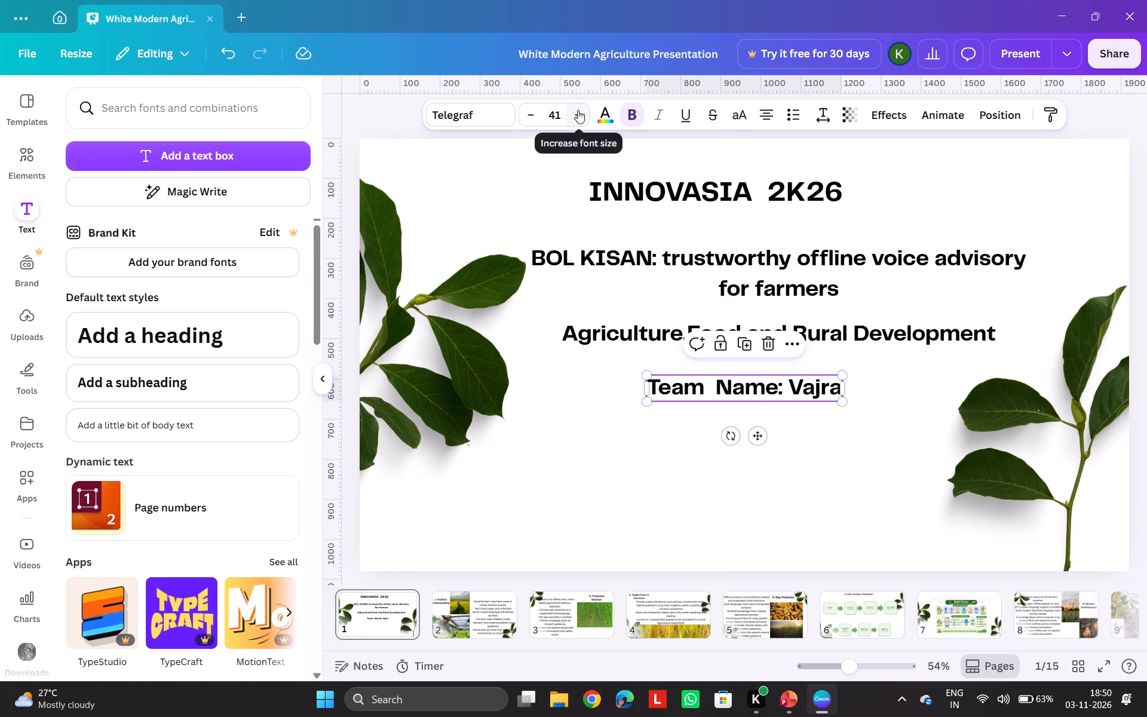
{"action": "left_click", "coordinate": [578, 110]}
{"action": "left_click", "coordinate": [578, 110]}
{"action": "left_click", "coordinate": [601, 401]}
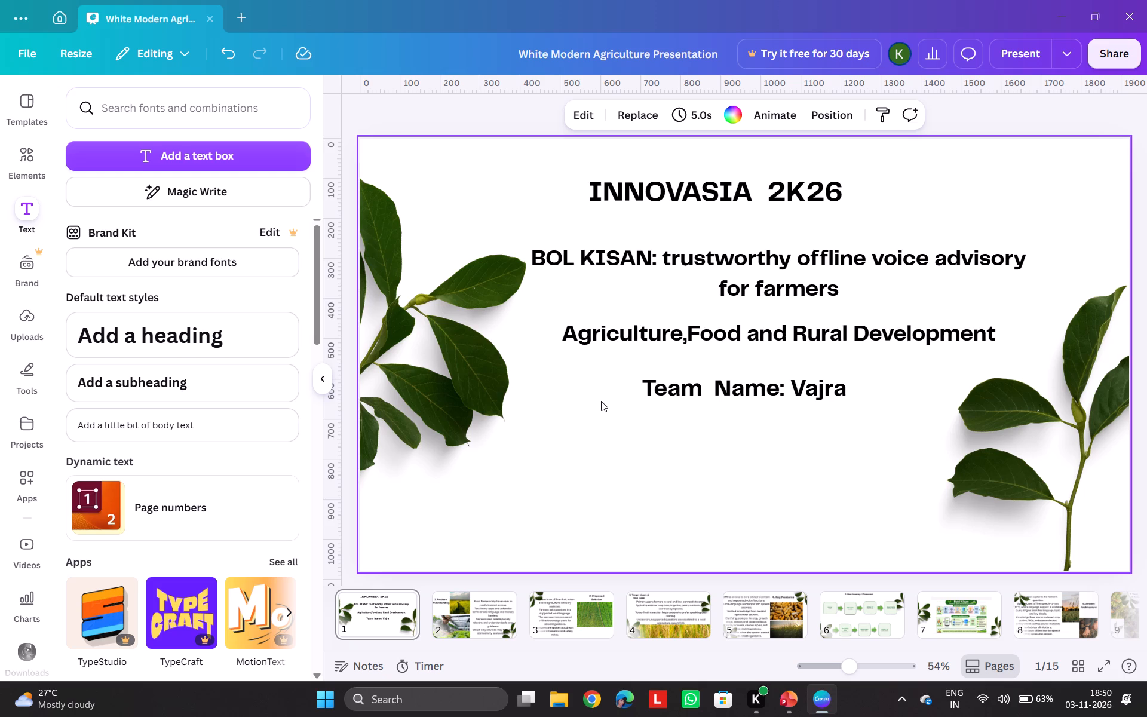
Add another text box to the title slide and replace its placeholder with "Team Details:" followed by a space.
{"action": "left_click", "coordinate": [265, 164]}
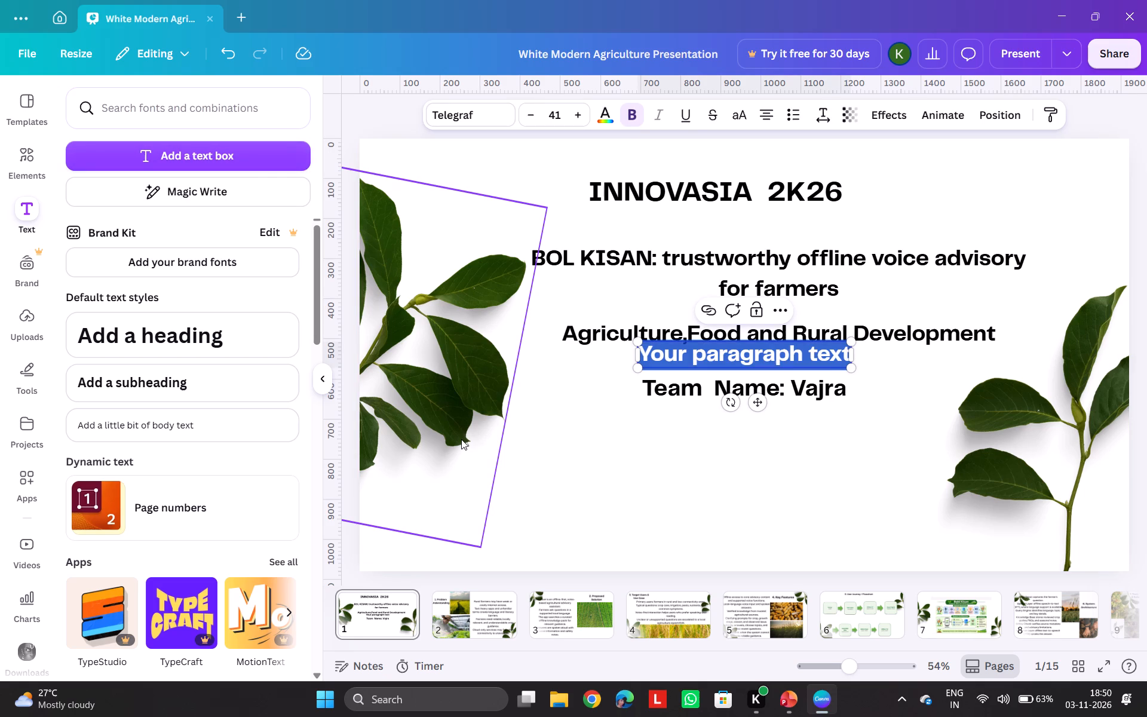
{"action": "key", "text": "BackSpace"}
{"action": "key", "text": "shift+t"}
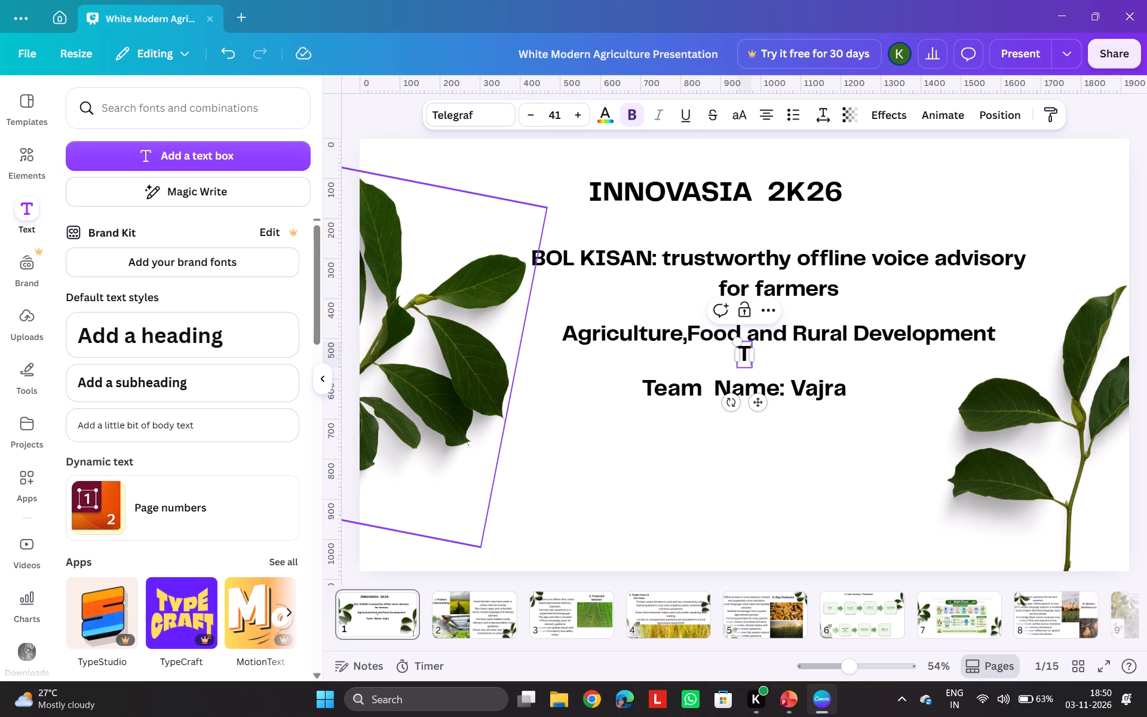
{"action": "type", "text": "ea"}
{"action": "type", "text": "m"}
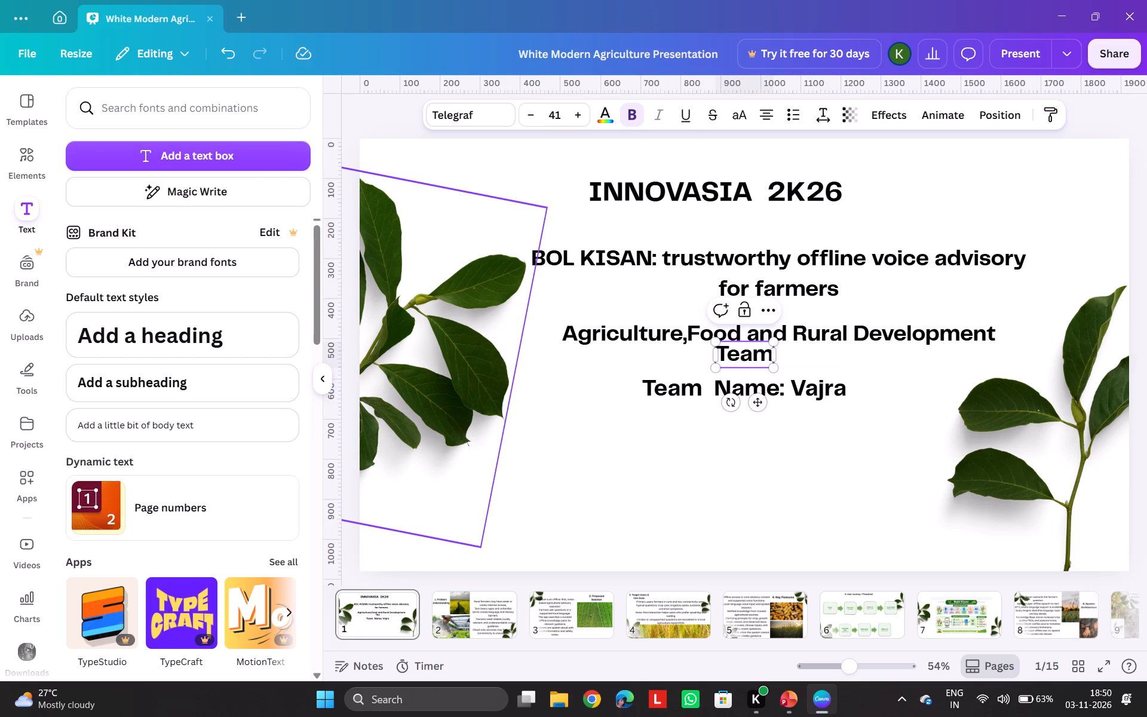
{"action": "key", "text": "space"}
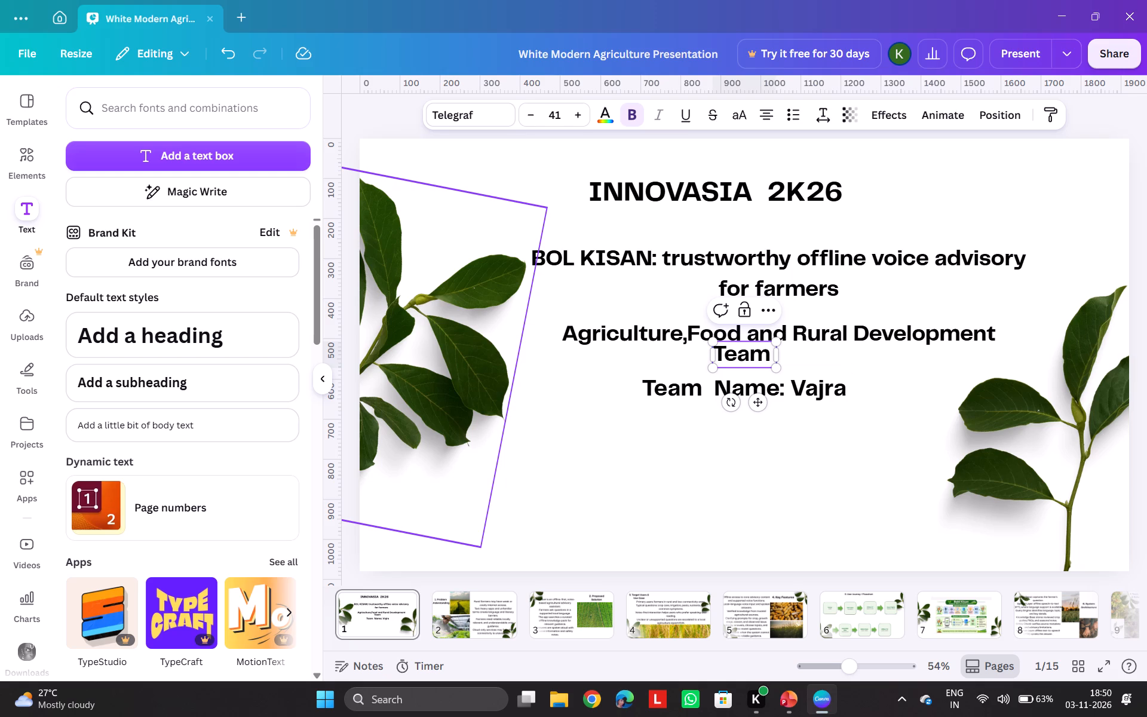
{"action": "type", "text": "Det"}
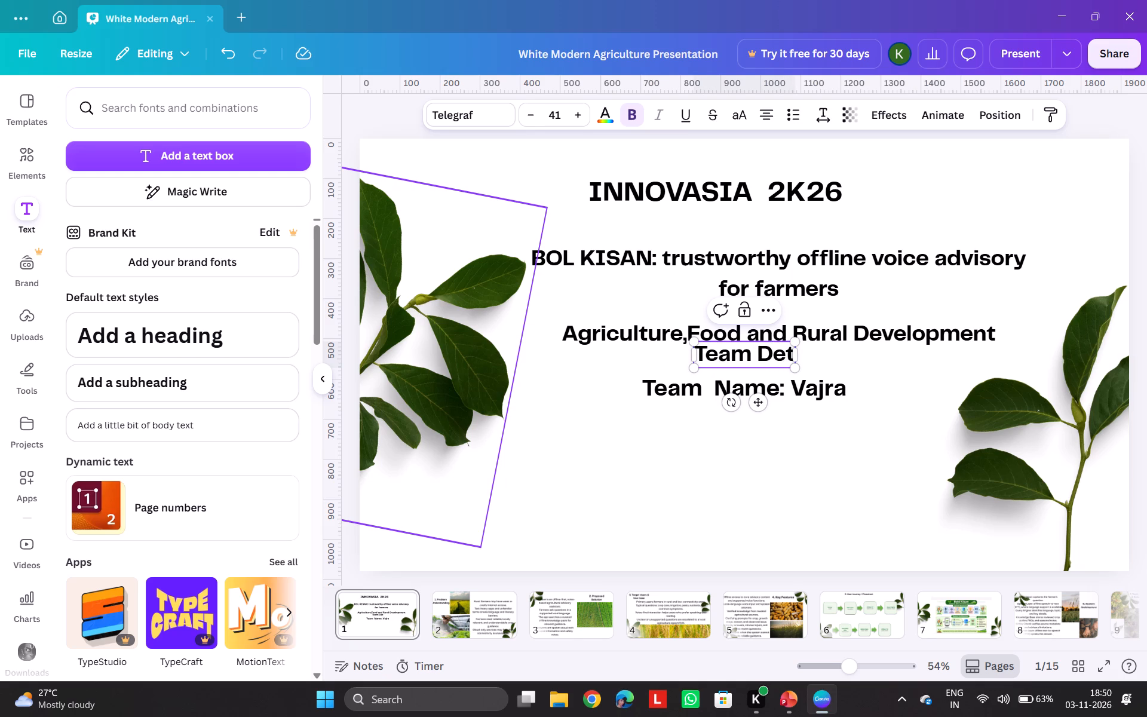
{"action": "key", "text": "a"}
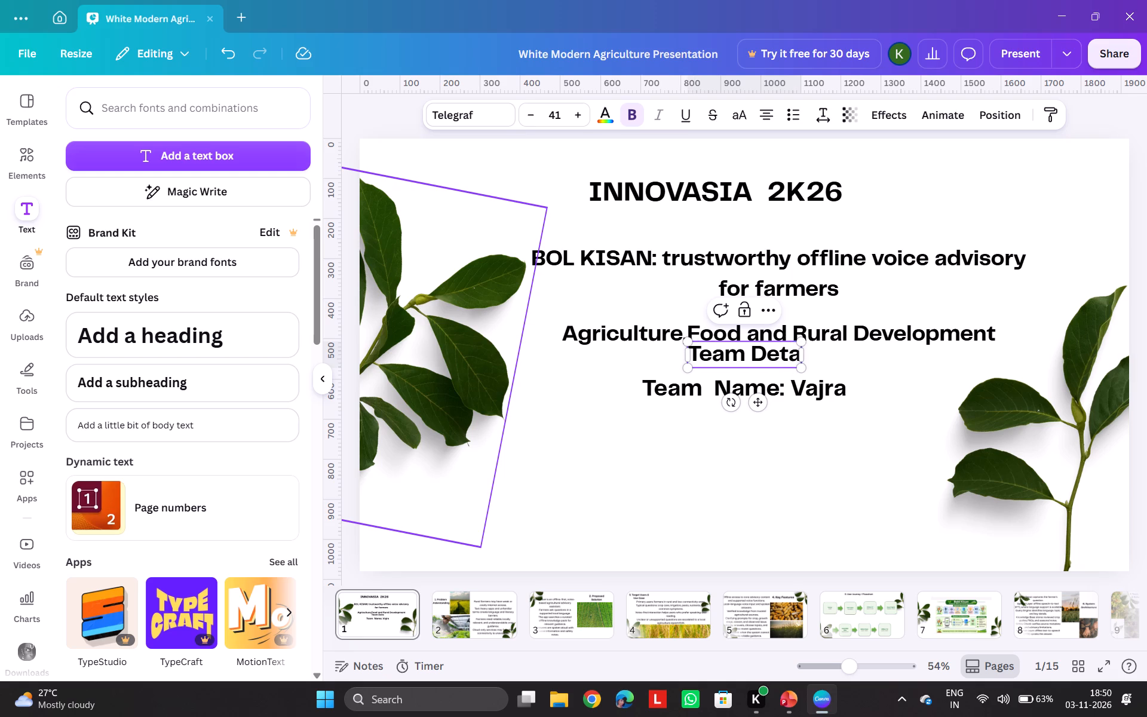
{"action": "type", "text": "ils"}
{"action": "key", "text": "shift+colon"}
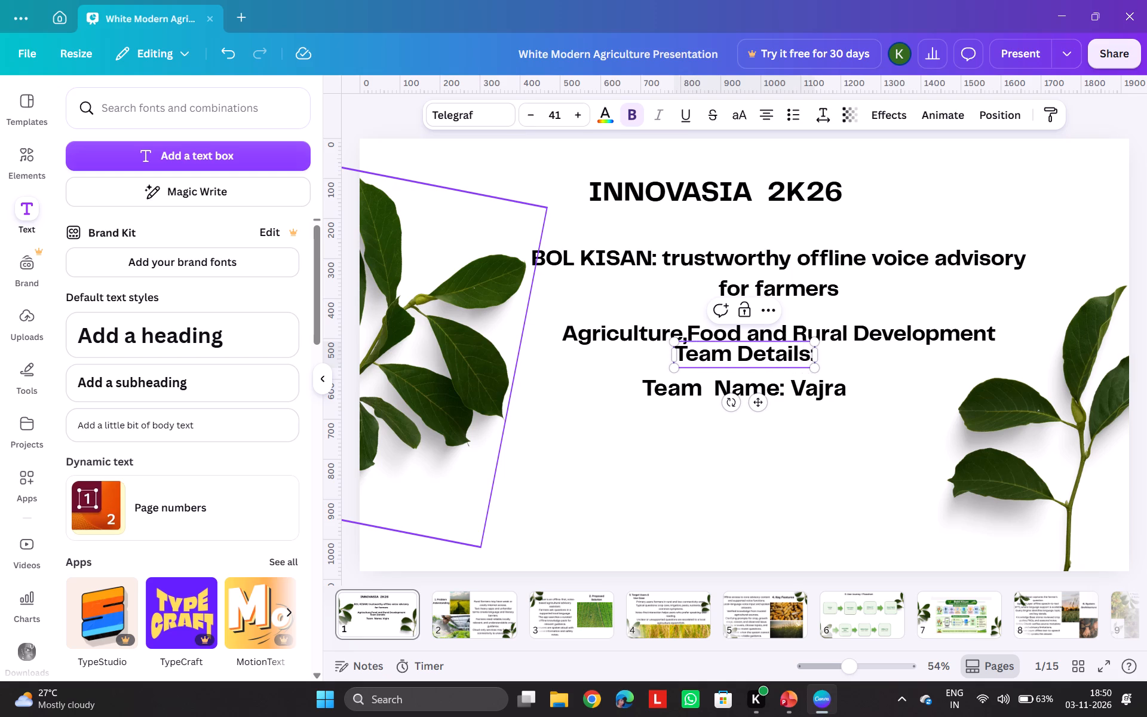
{"action": "key", "text": "space"}
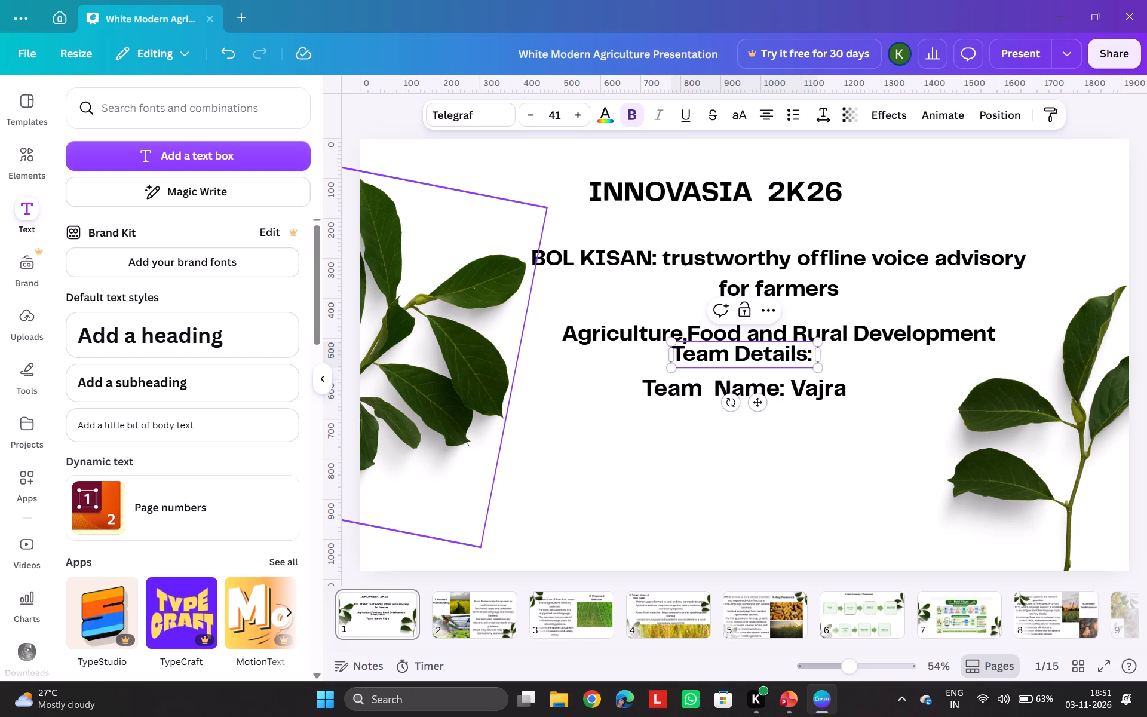
Move the "Team Details:" text to the lower-left area of the slide, at the bottom of the left leaf branch.
{"action": "left_click_drag", "start_coordinate": [756, 403], "coordinate": [636, 467]}
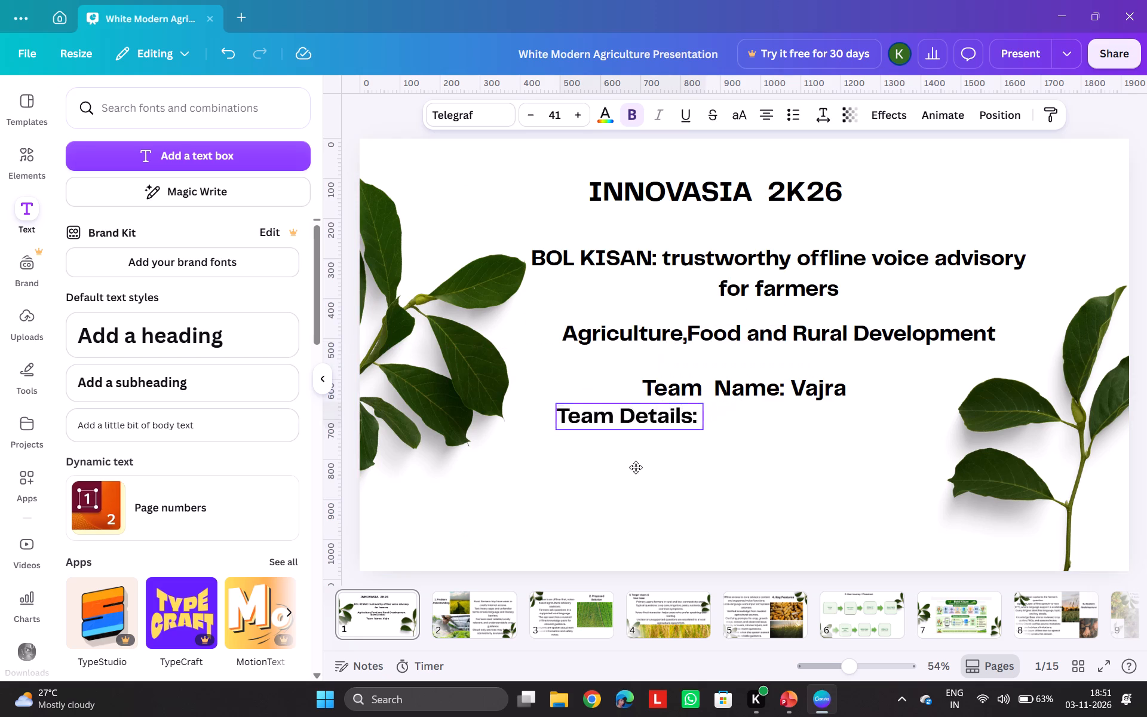
{"action": "left_click_drag", "start_coordinate": [636, 467], "coordinate": [510, 480]}
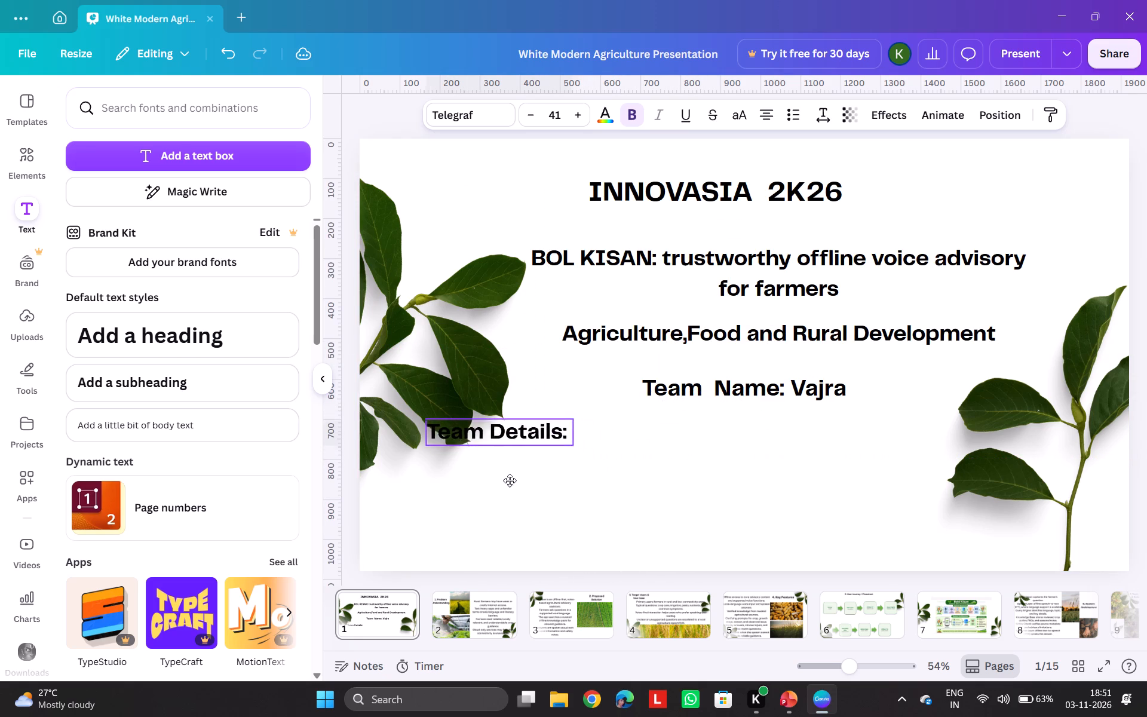
{"action": "left_click_drag", "start_coordinate": [510, 480], "coordinate": [493, 500]}
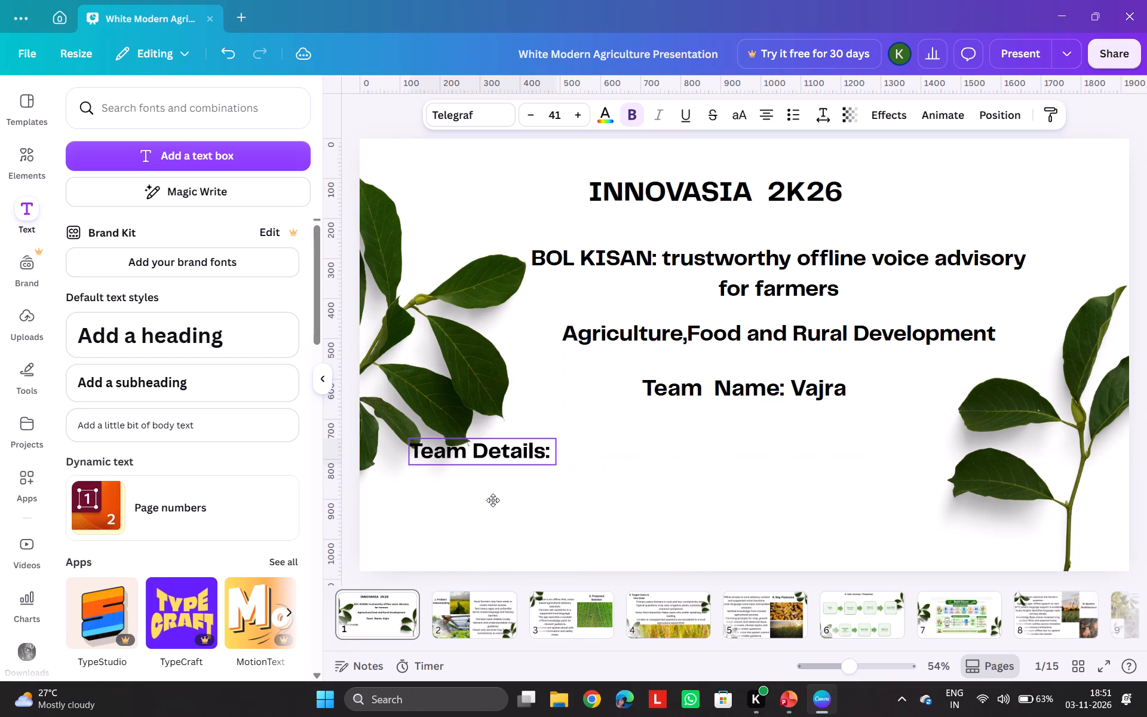
{"action": "left_click_drag", "start_coordinate": [493, 500], "coordinate": [492, 499]}
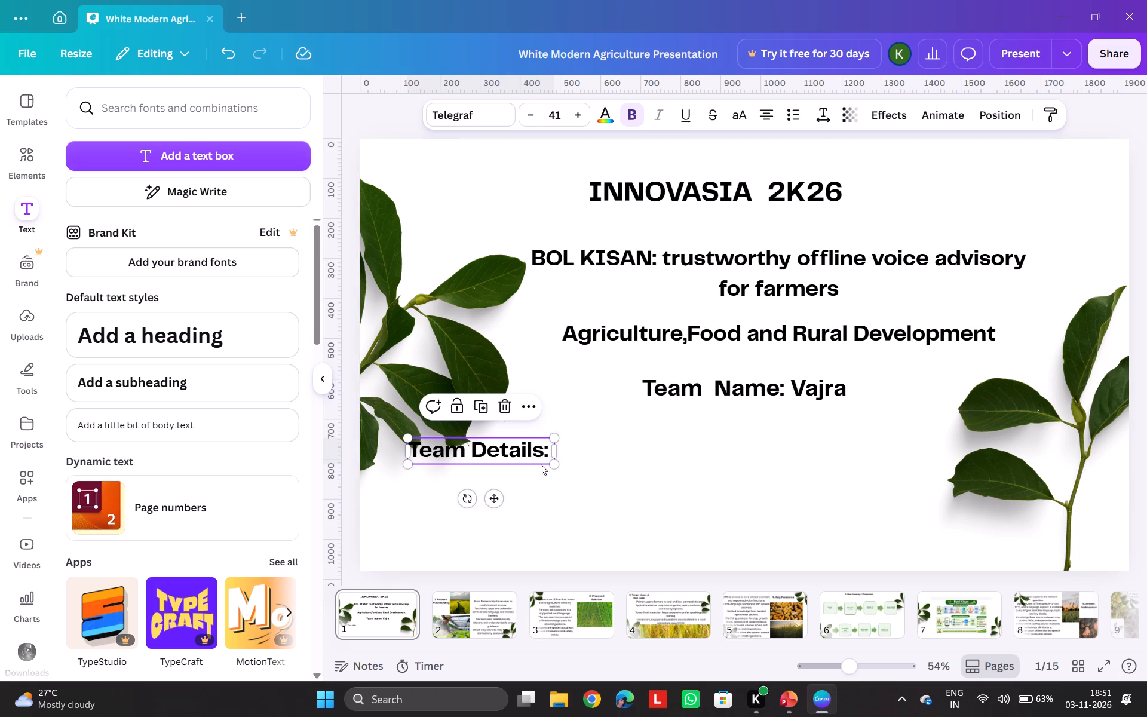
Reopen the "Team Details:" text for editing and add another space after the colon.
{"action": "left_click", "coordinate": [544, 446]}
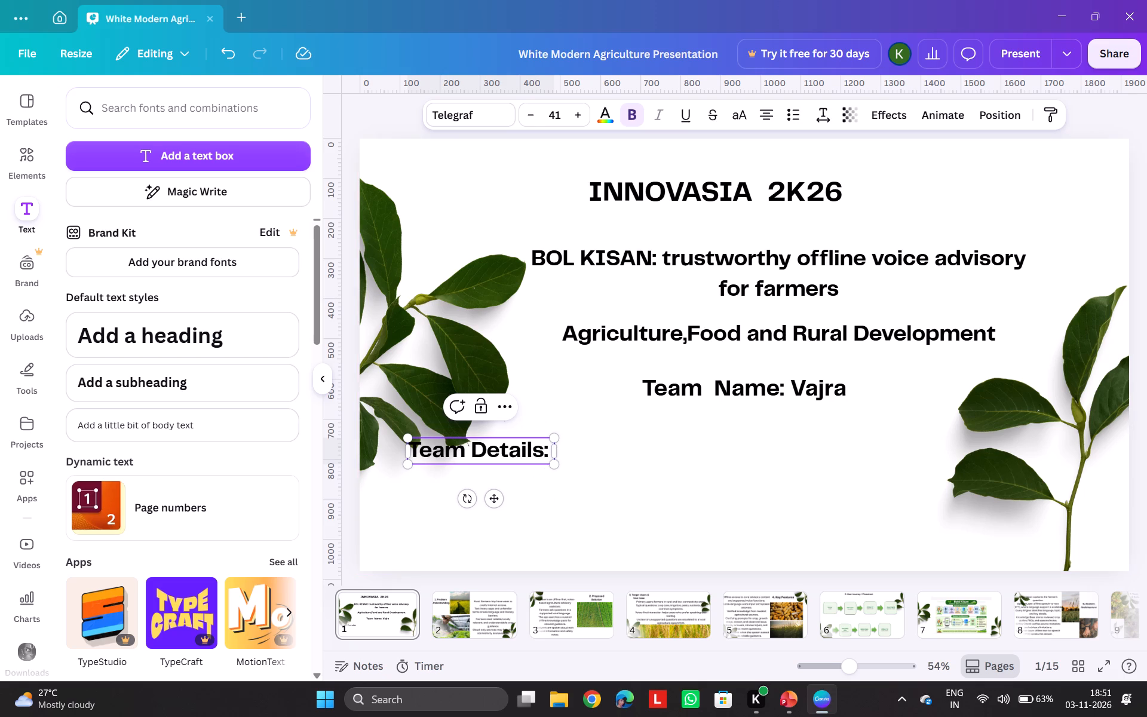
{"action": "key", "text": "Right"}
{"action": "key", "text": "space"}
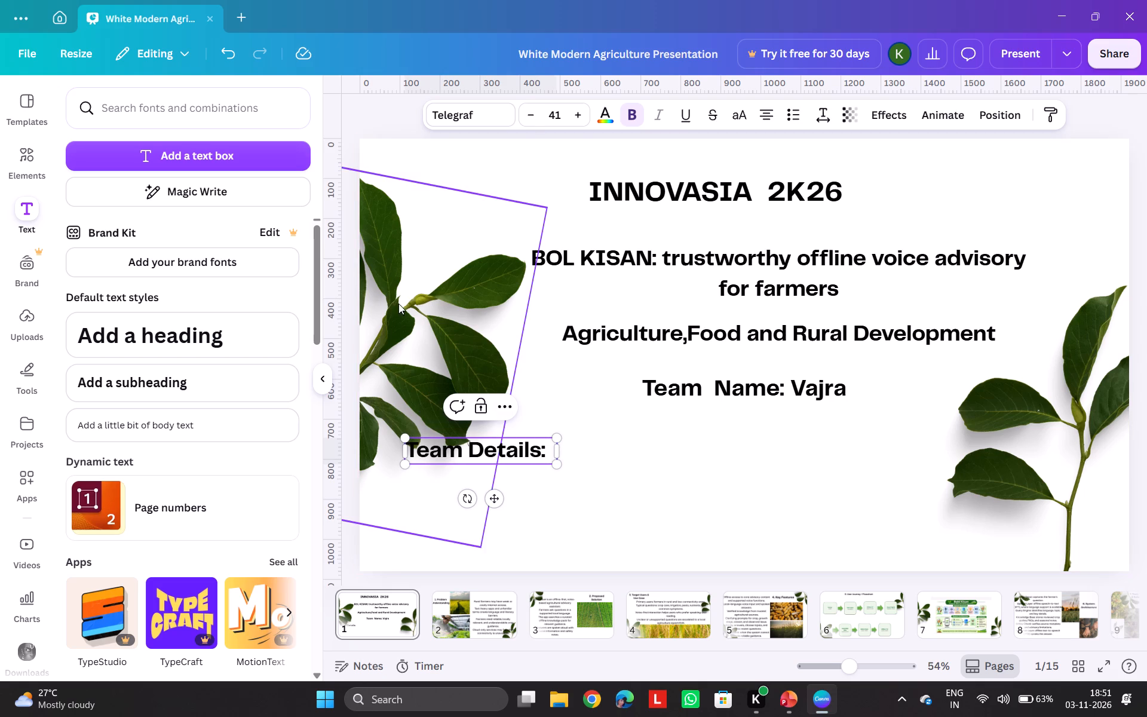
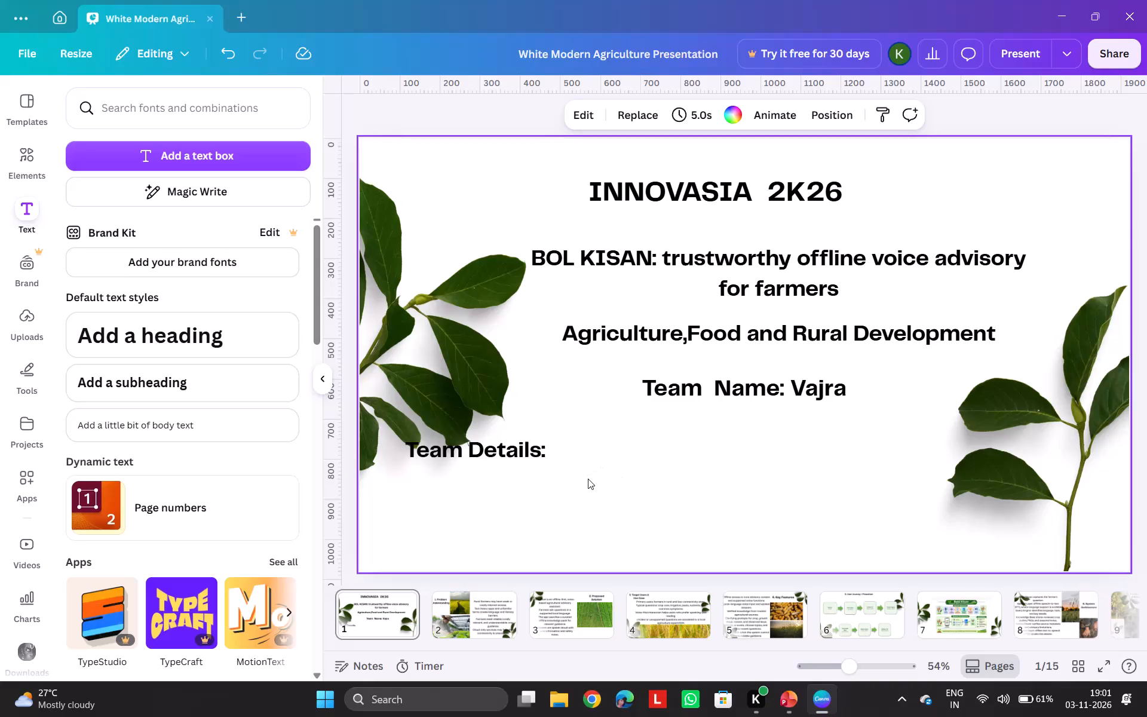
Insert a space after the comma in the title slide's "Agriculture,Food and Rural Development" line.
{"action": "left_click", "coordinate": [685, 331]}
{"action": "left_click", "coordinate": [688, 334]}
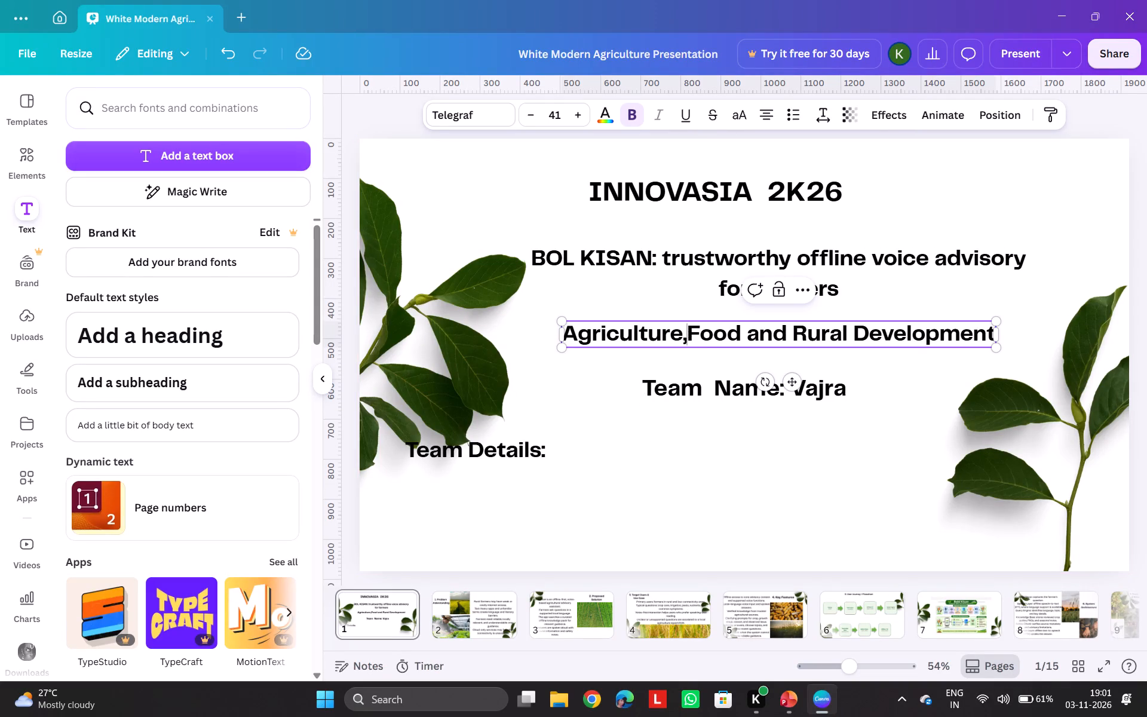
{"action": "key", "text": "space"}
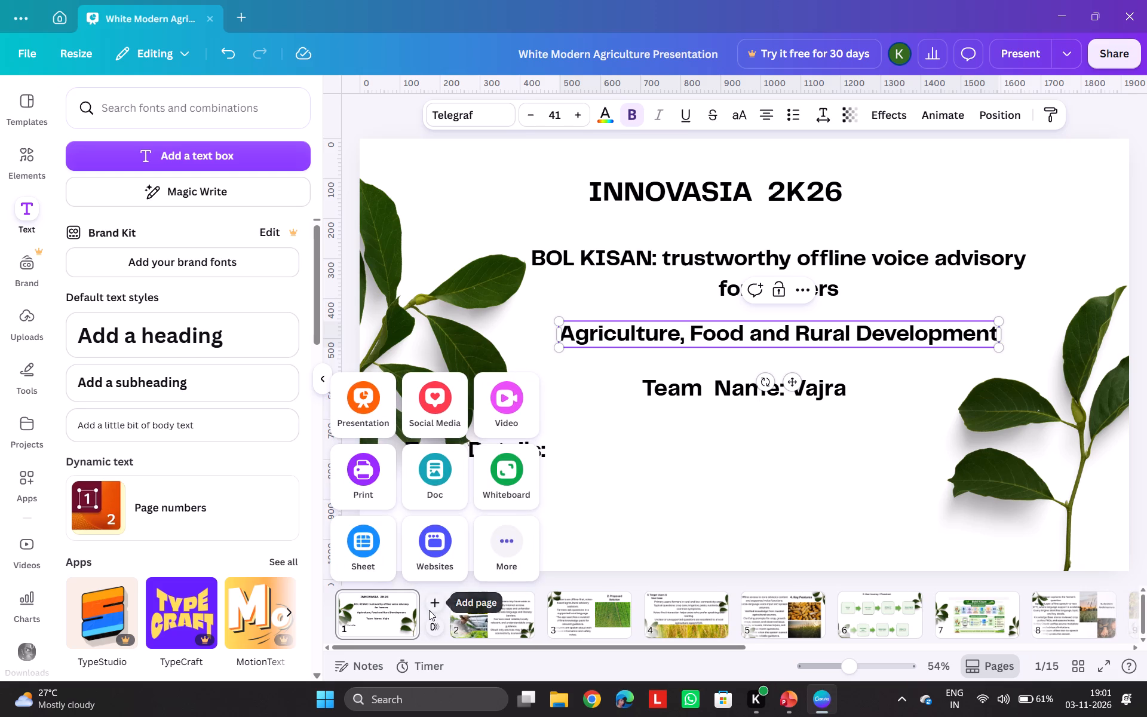
Review the slides in order from page 2, Problem Understanding, through page 14, References & Conclusion, checking their content and layout.
{"action": "left_click", "coordinate": [461, 608]}
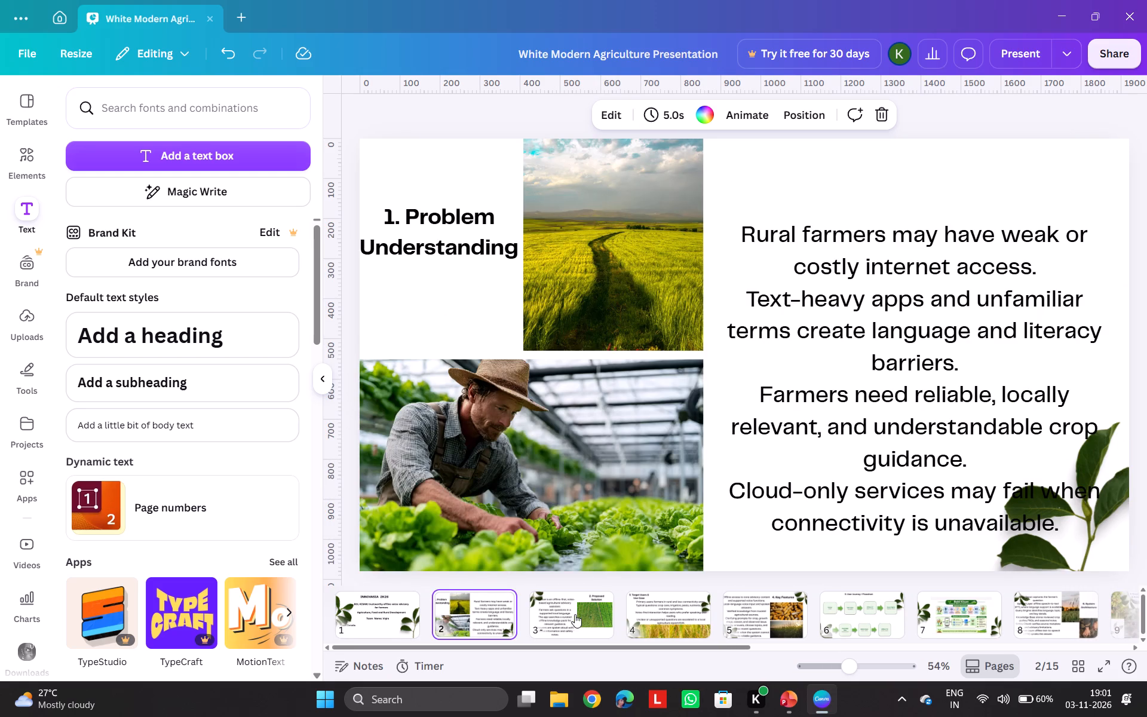
{"action": "left_click", "coordinate": [591, 615]}
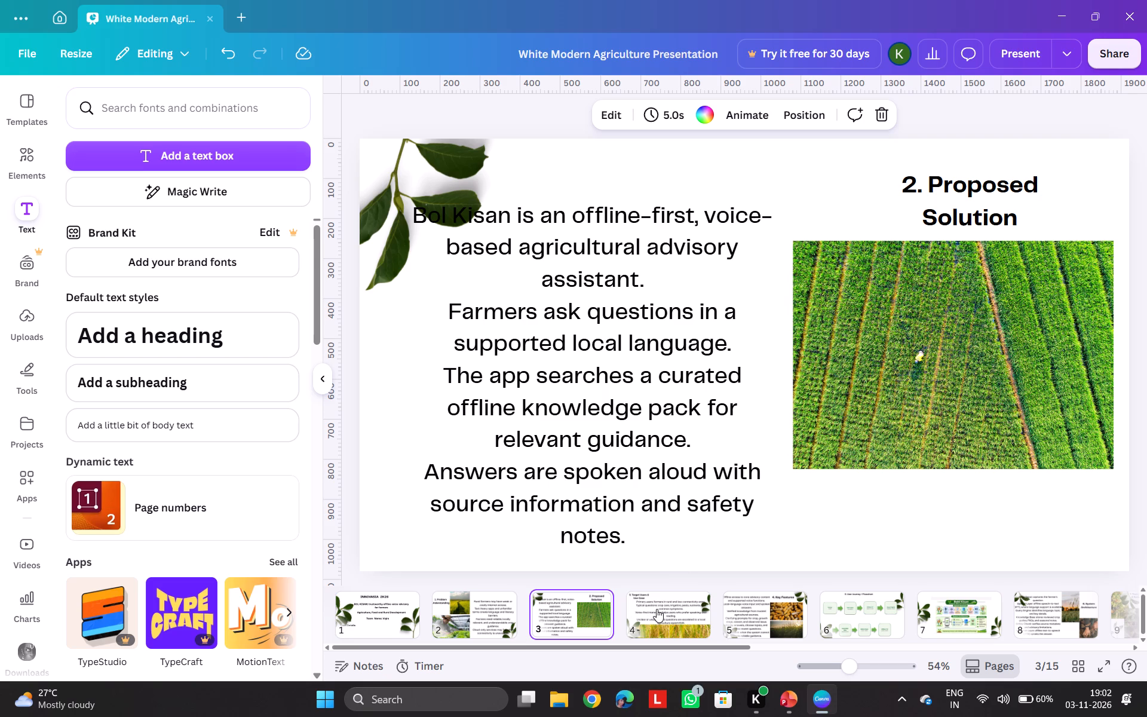
{"action": "left_click", "coordinate": [657, 609]}
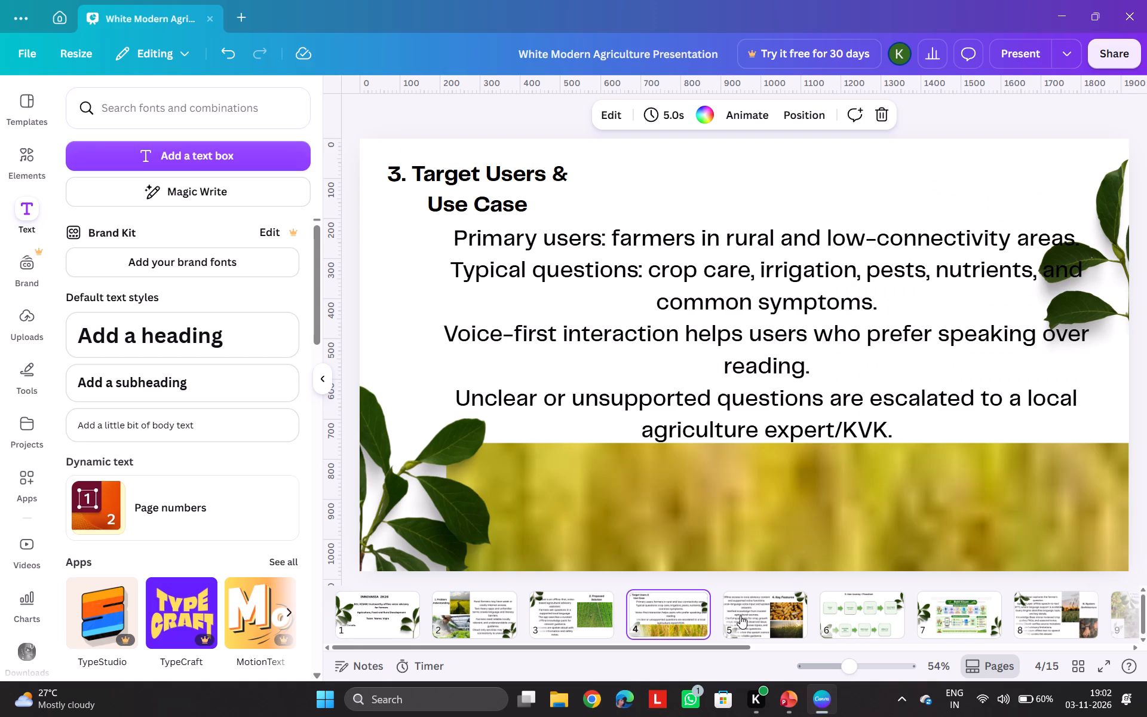
{"action": "left_click", "coordinate": [753, 615]}
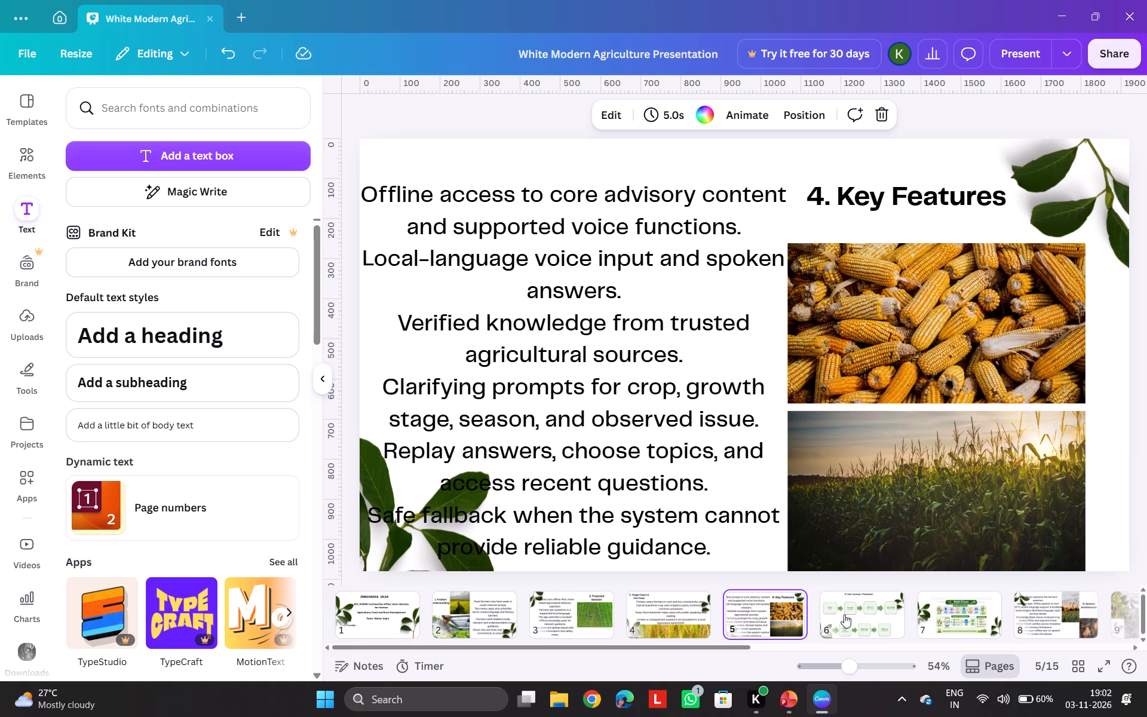
{"action": "left_click", "coordinate": [866, 614]}
{"action": "left_click", "coordinate": [950, 604]}
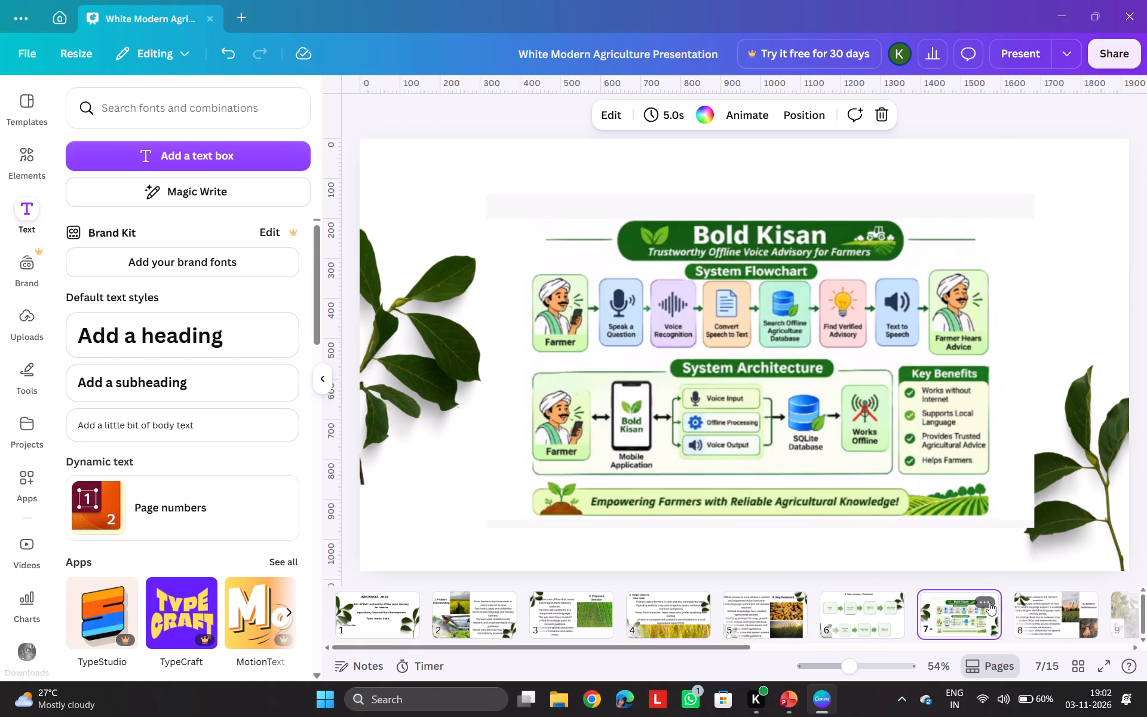
{"action": "left_click", "coordinate": [1057, 608]}
{"action": "scroll", "coordinate": [1016, 612], "scroll_direction": "left", "scroll_amount": 1}
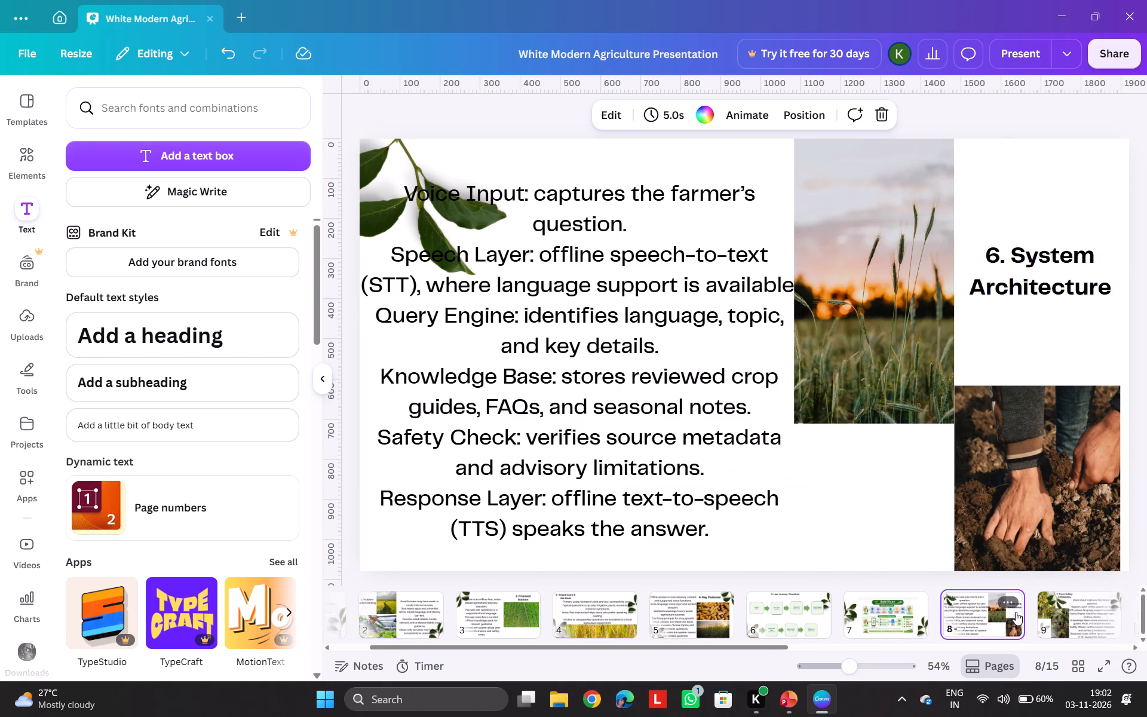
{"action": "scroll", "coordinate": [1016, 612], "scroll_direction": "left", "scroll_amount": 1}
{"action": "left_click", "coordinate": [1056, 605]}
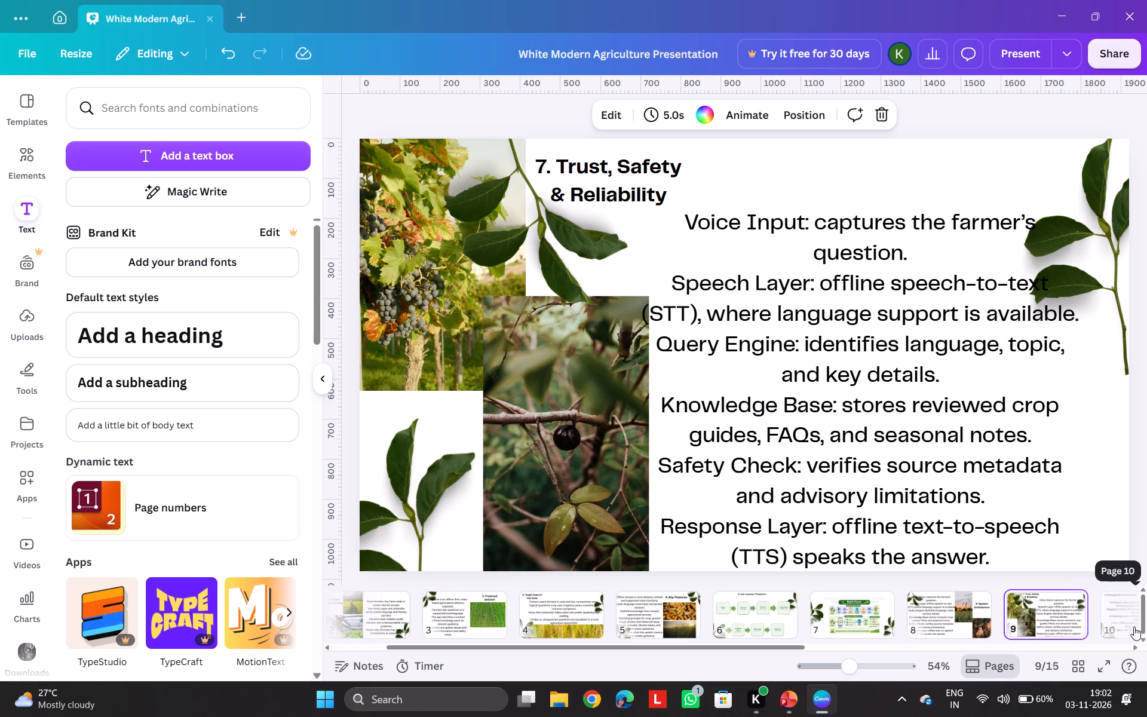
{"action": "left_click", "coordinate": [1103, 617]}
{"action": "scroll", "coordinate": [1020, 624], "scroll_direction": "left", "scroll_amount": 2}
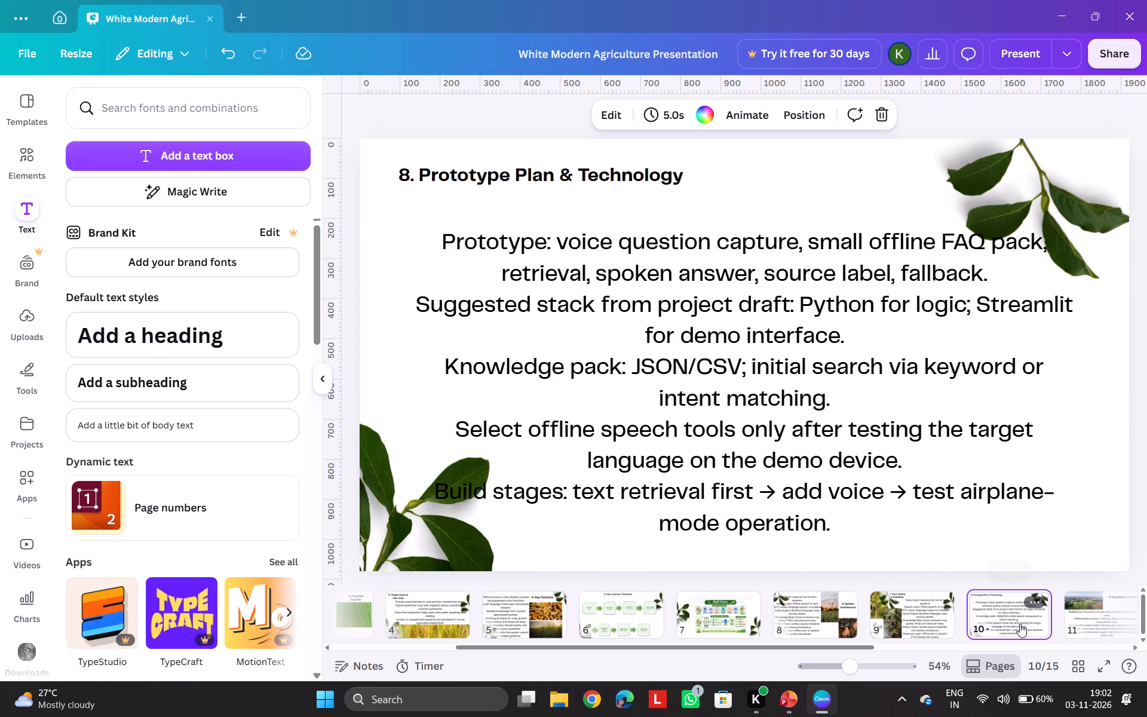
{"action": "left_click", "coordinate": [1076, 626]}
{"action": "scroll", "coordinate": [1044, 618], "scroll_direction": "left", "scroll_amount": 3}
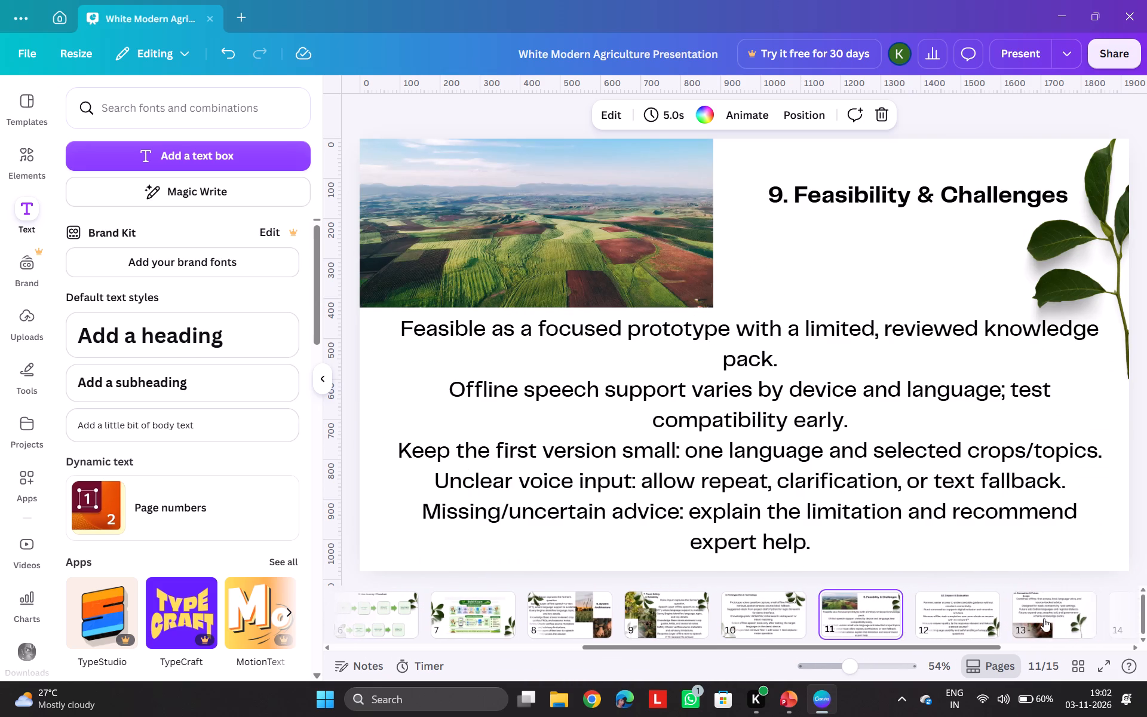
{"action": "left_click", "coordinate": [940, 612]}
{"action": "left_click", "coordinate": [1001, 617]}
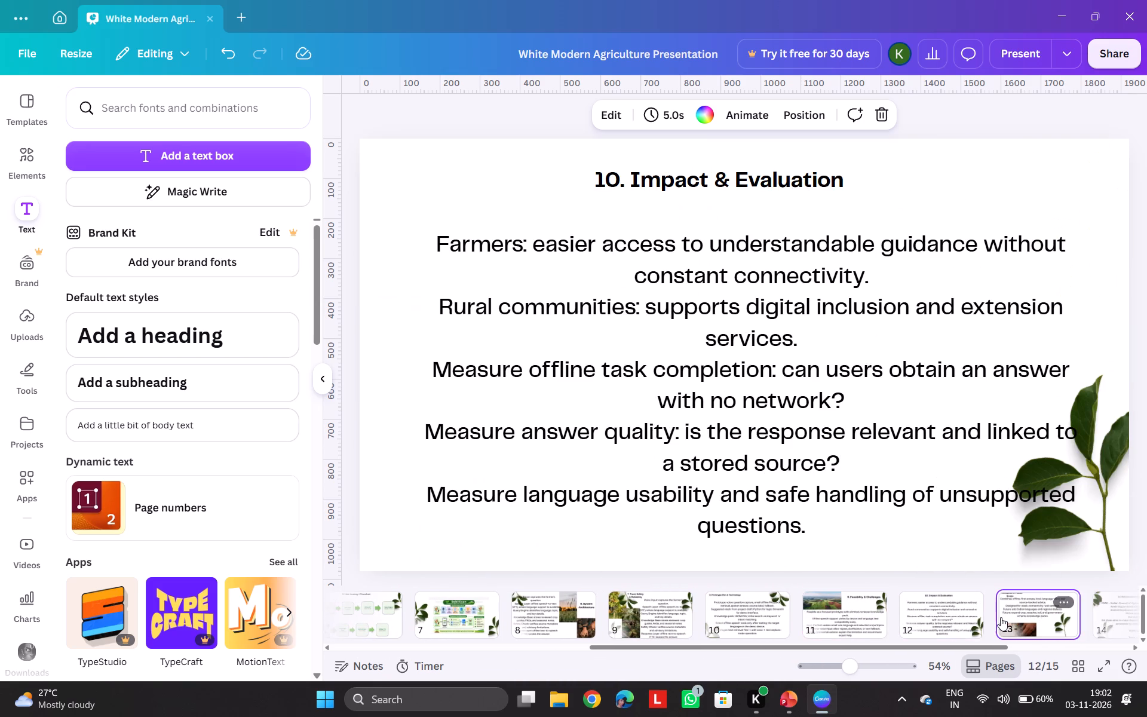
{"action": "scroll", "coordinate": [961, 624], "scroll_direction": "left", "scroll_amount": 2}
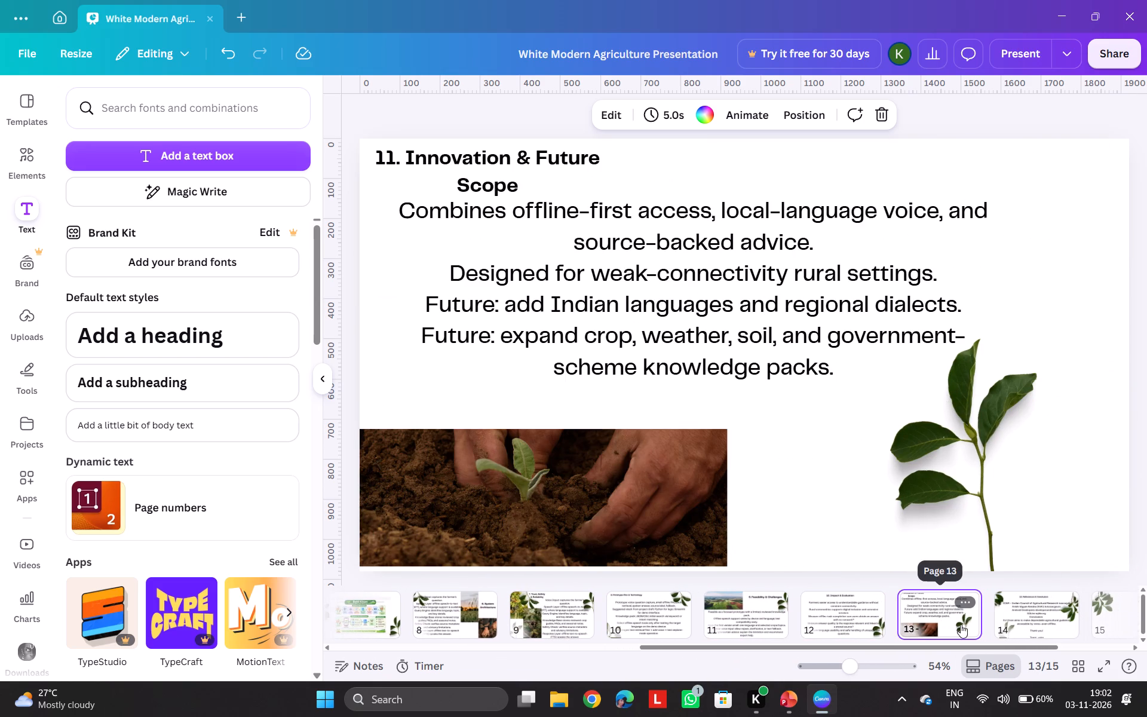
{"action": "left_click", "coordinate": [1052, 623]}
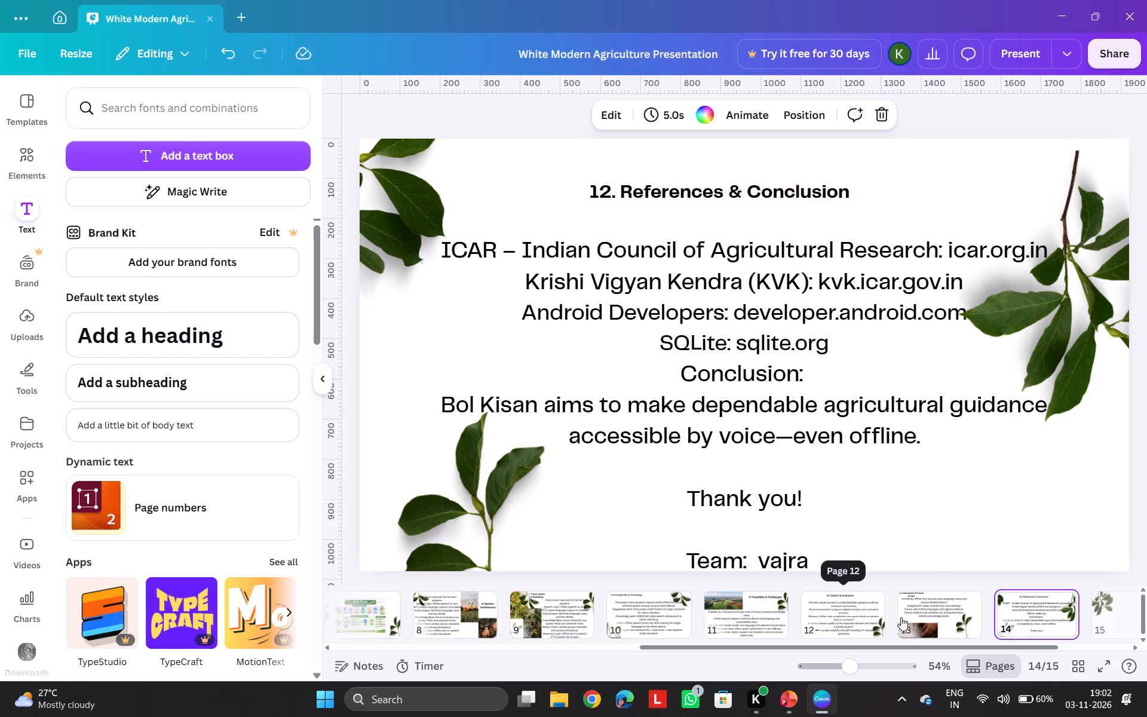
Look back through the slides in reverse order from page 13, Innovation & Future Scope, to the title slide.
{"action": "left_click", "coordinate": [952, 614]}
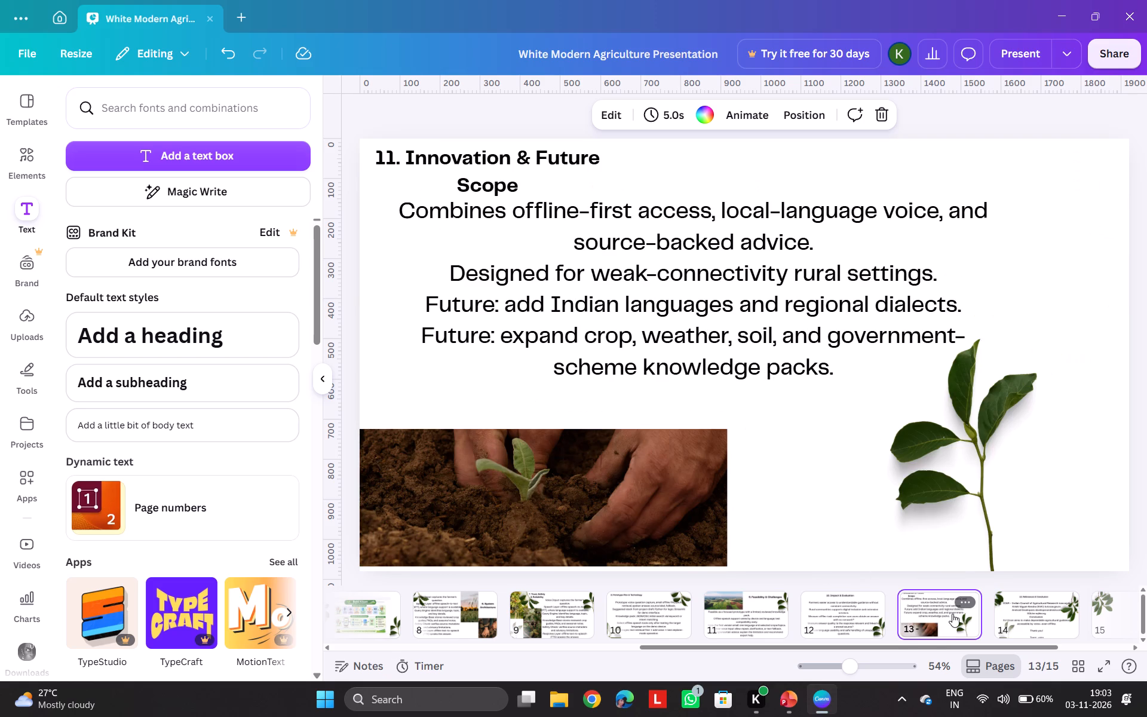
{"action": "left_click", "coordinate": [865, 611]}
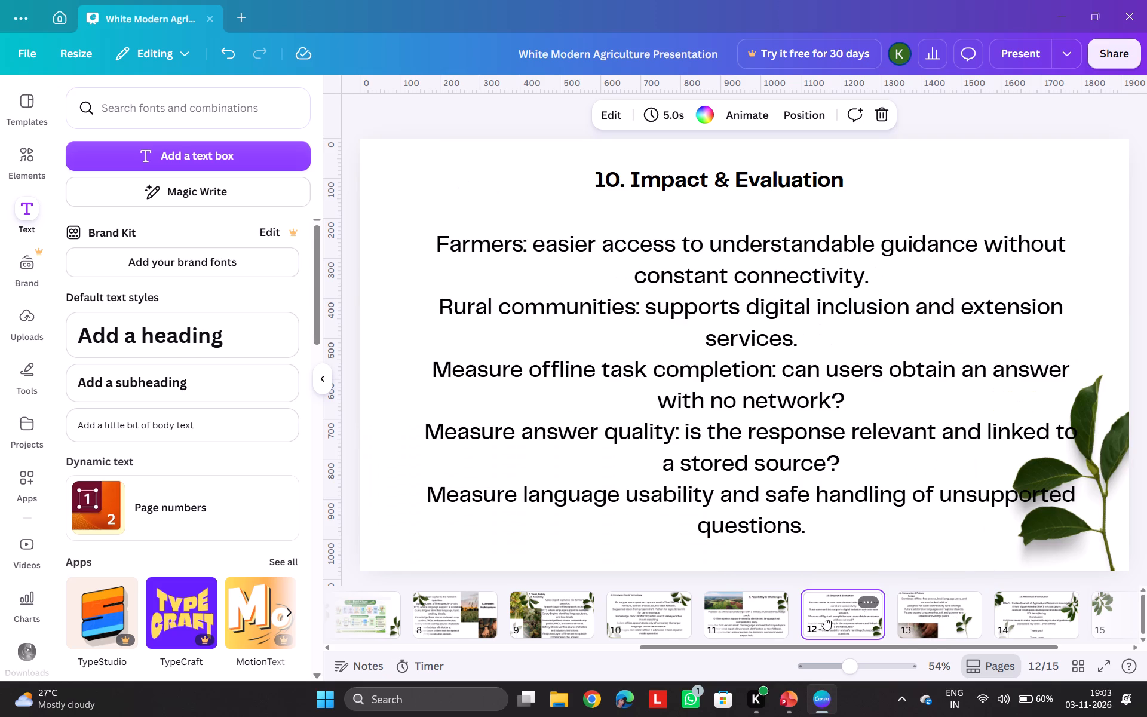
{"action": "left_click", "coordinate": [768, 617]}
{"action": "left_click", "coordinate": [656, 619]}
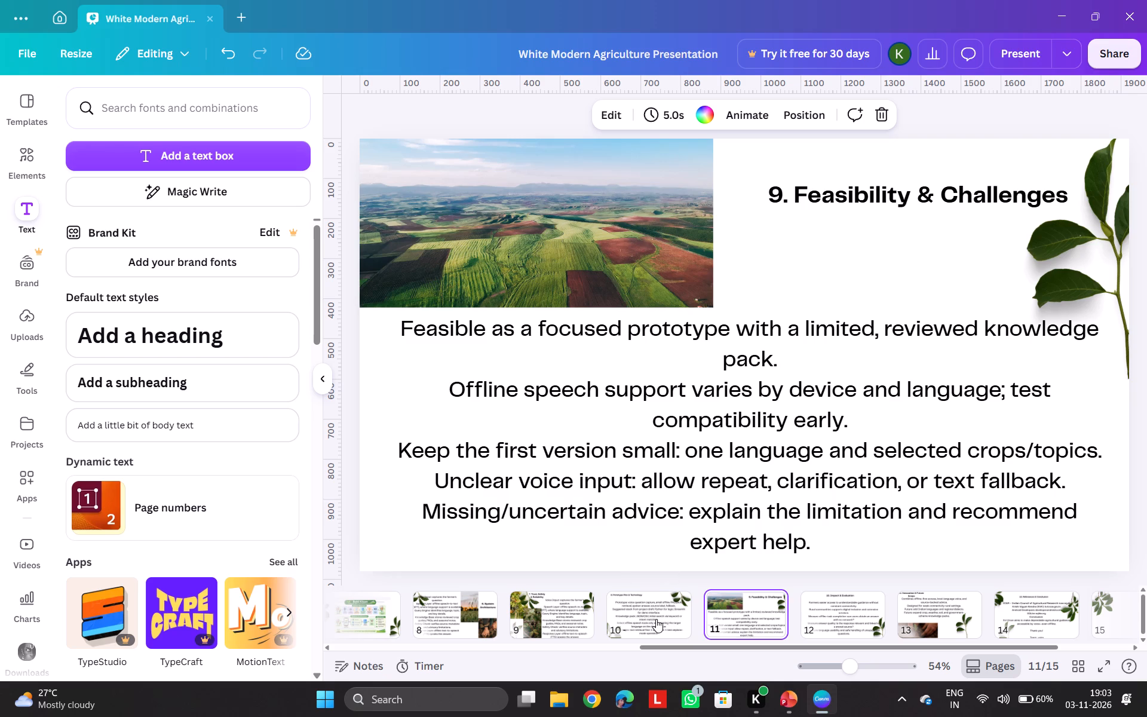
{"action": "left_click", "coordinate": [566, 609]}
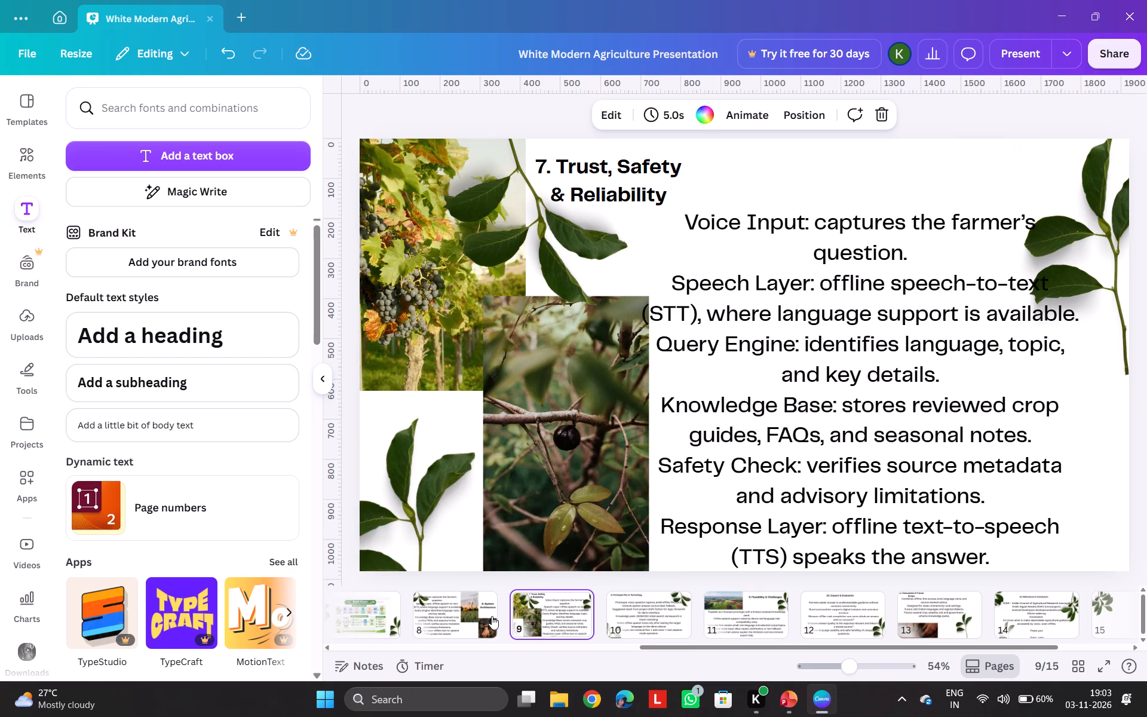
{"action": "left_click", "coordinate": [492, 616]}
{"action": "left_click", "coordinate": [384, 626]}
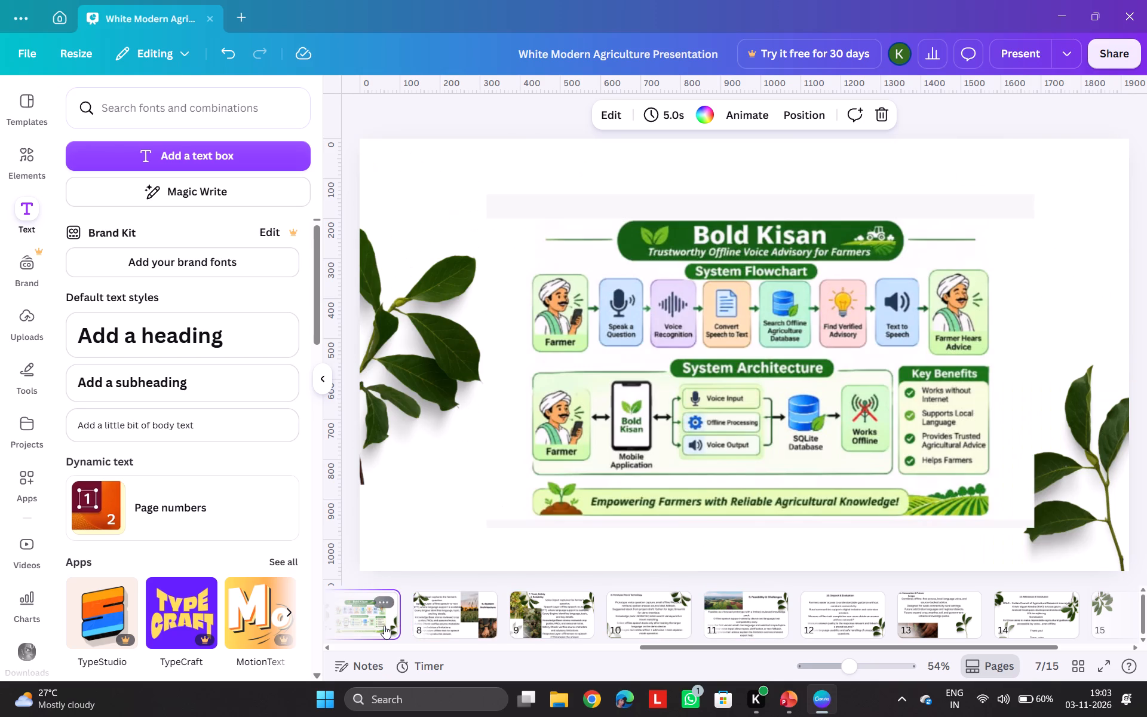
{"action": "scroll", "coordinate": [384, 626], "scroll_direction": "right", "scroll_amount": 5}
{"action": "left_click", "coordinate": [471, 598]}
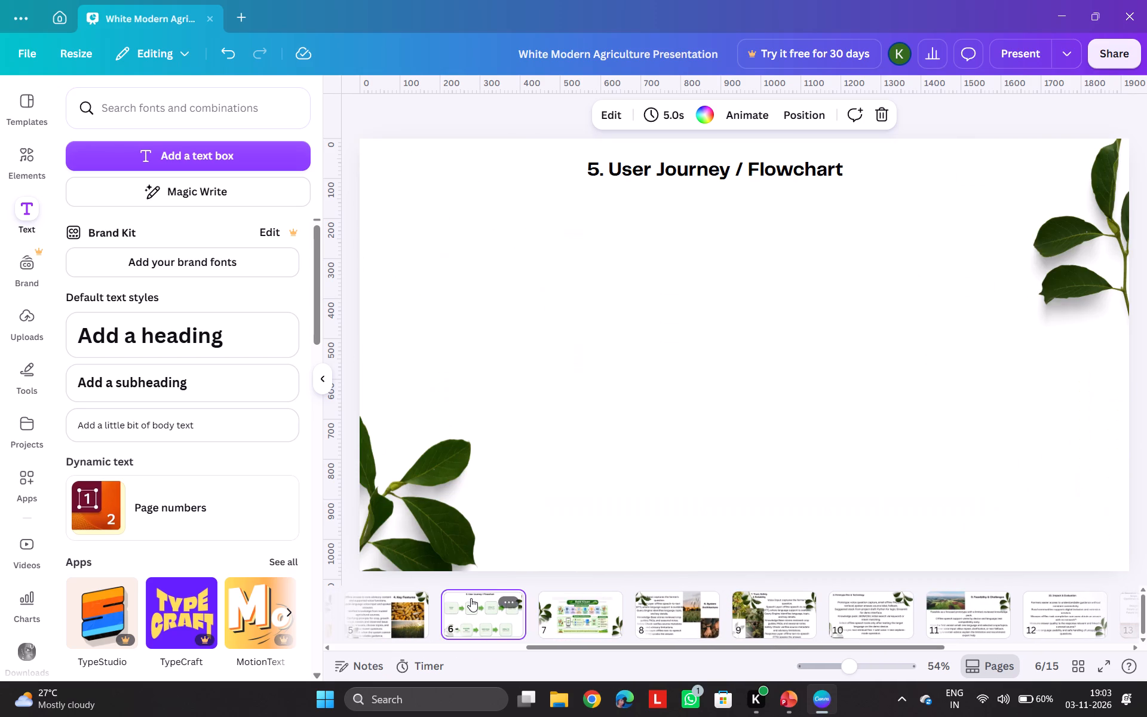
{"action": "left_click", "coordinate": [395, 617]}
{"action": "scroll", "coordinate": [395, 617], "scroll_direction": "right", "scroll_amount": 3}
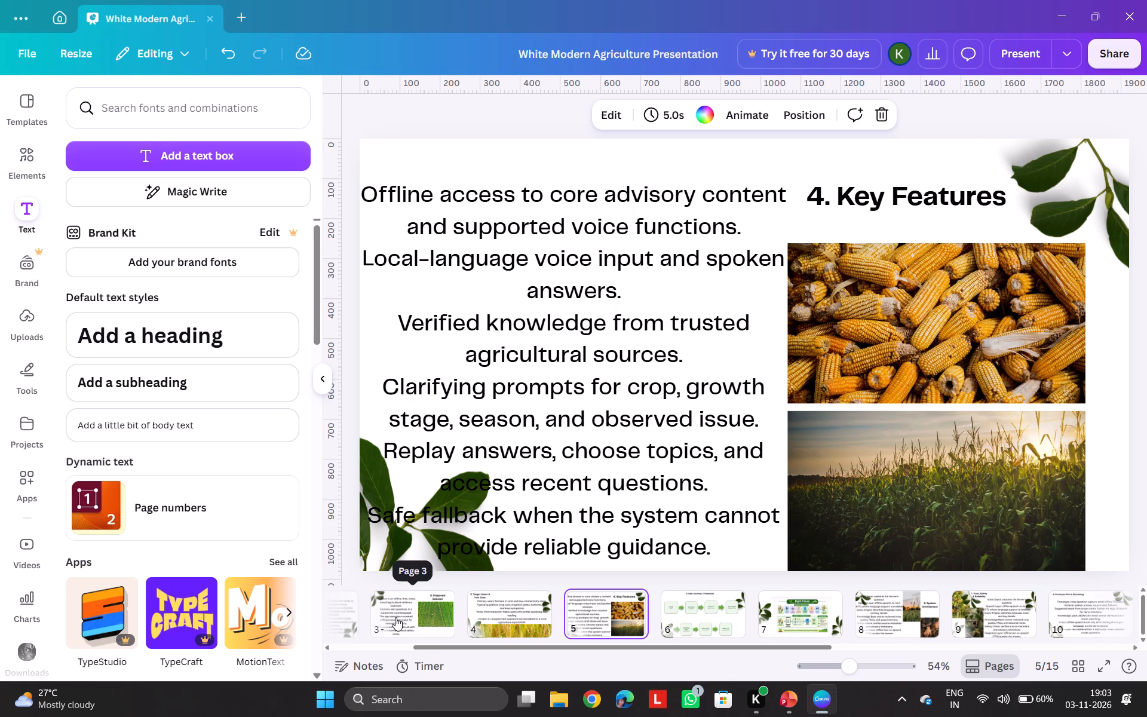
{"action": "left_click", "coordinate": [496, 615]}
{"action": "left_click", "coordinate": [414, 608]}
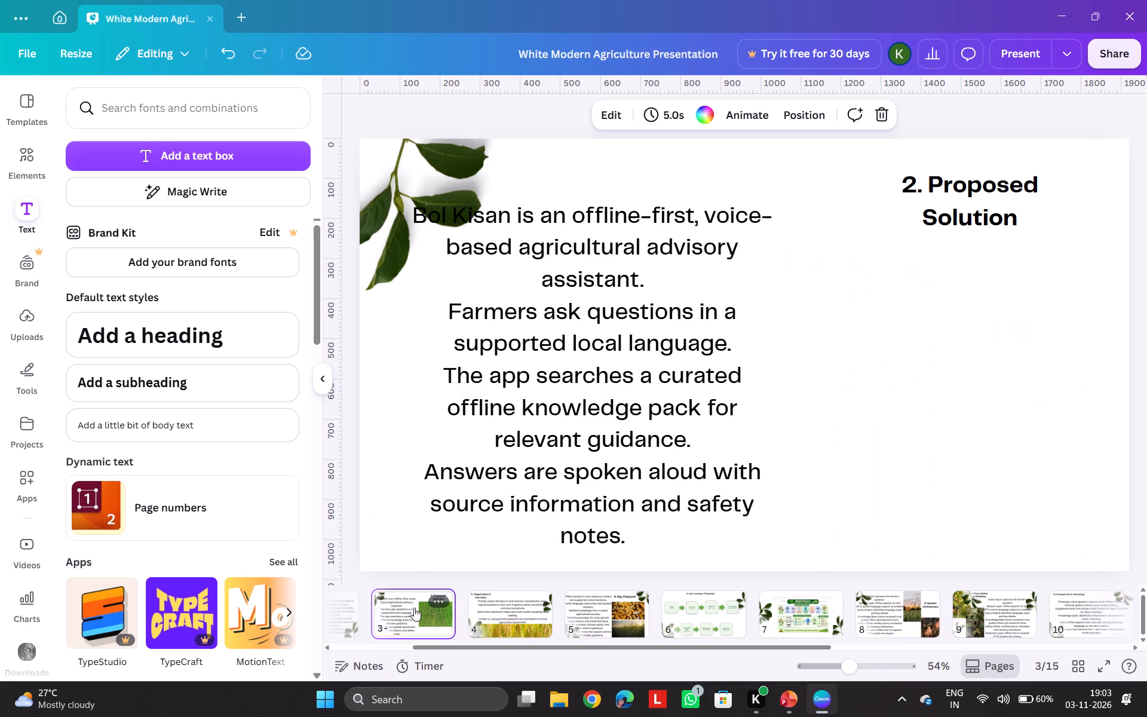
{"action": "scroll", "coordinate": [457, 609], "scroll_direction": "right", "scroll_amount": 2}
{"action": "left_click", "coordinate": [483, 614]}
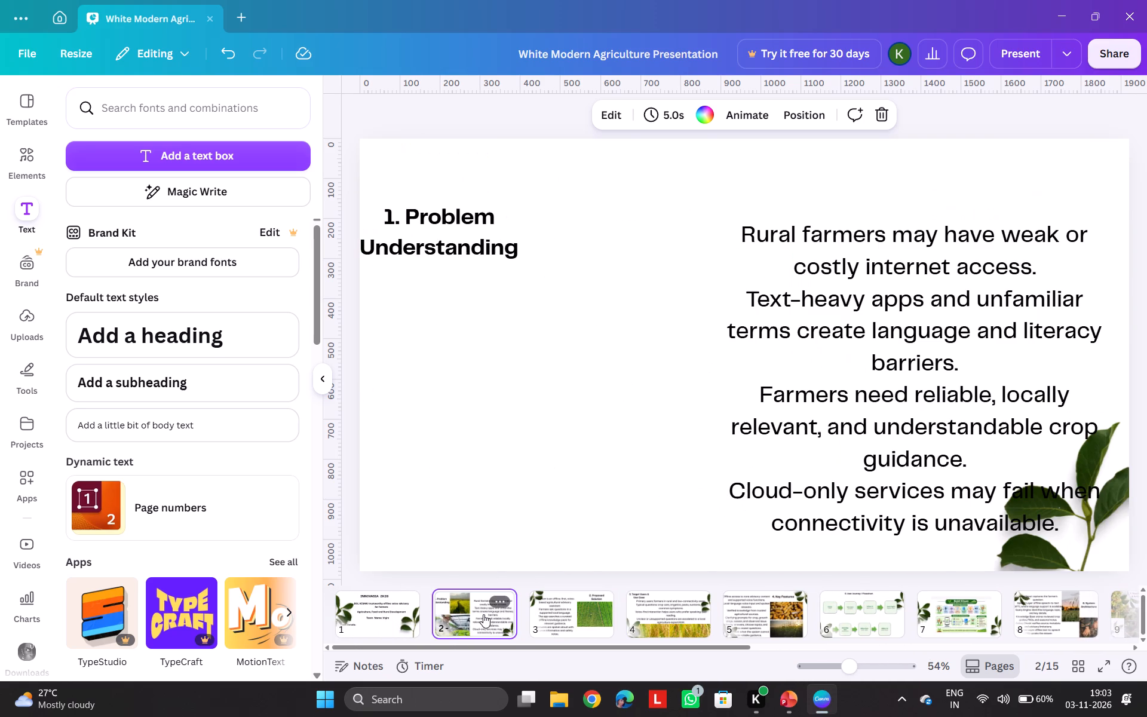
{"action": "scroll", "coordinate": [395, 614], "scroll_direction": "right", "scroll_amount": 1}
{"action": "left_click", "coordinate": [395, 614]}
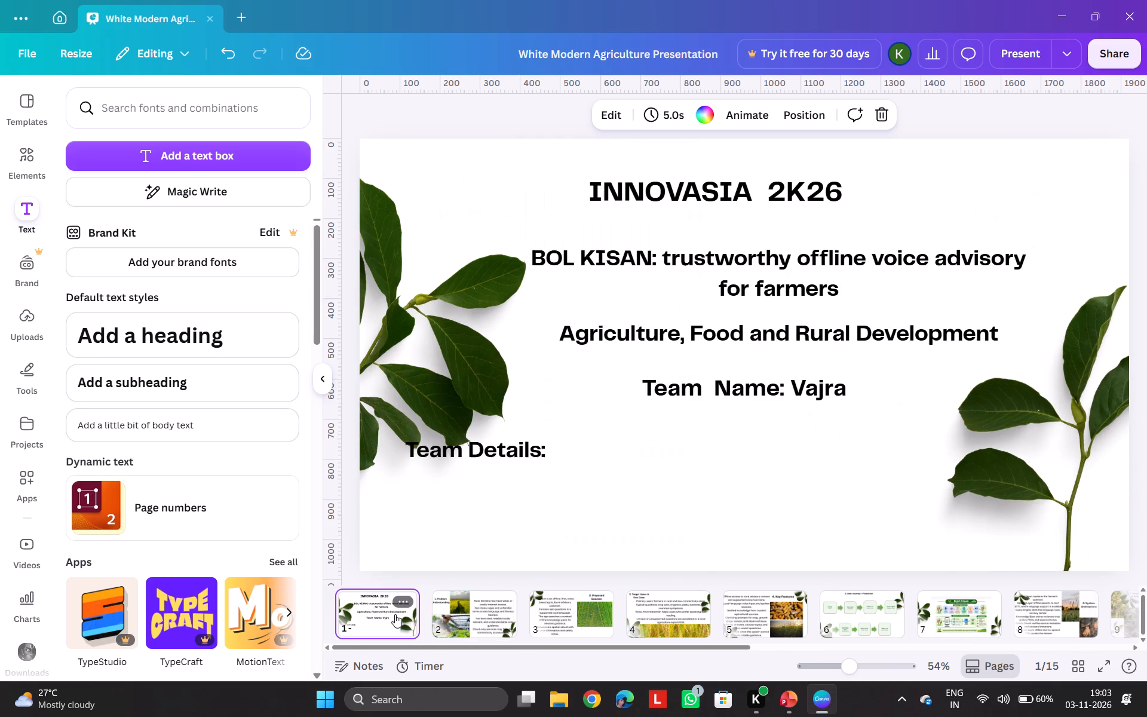
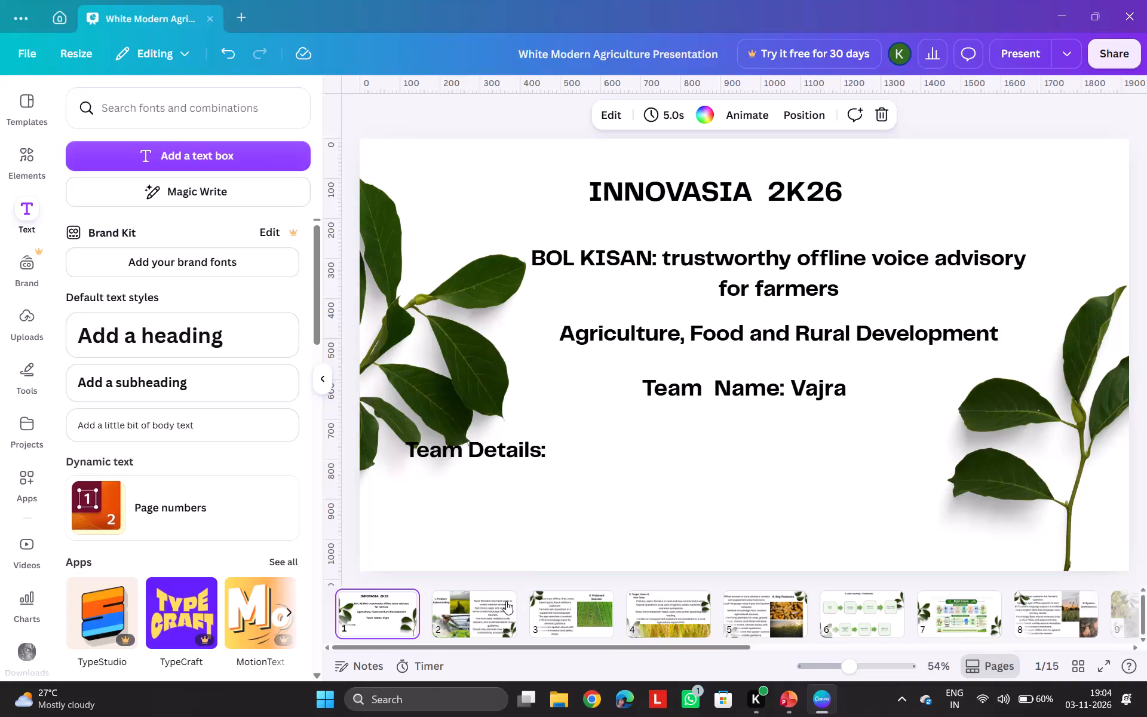
Review the slides again from page 2, Problem Understanding, through page 14, References & Conclusion, and return to the title slide.
{"action": "left_click", "coordinate": [485, 611]}
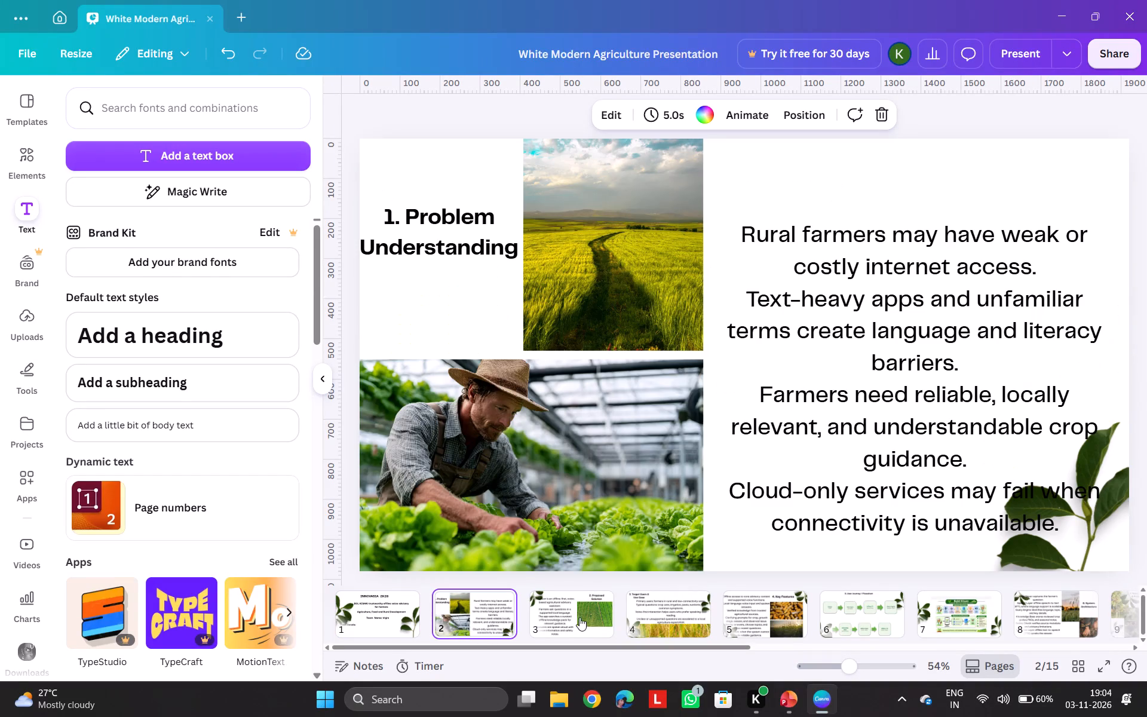
{"action": "left_click", "coordinate": [588, 618]}
{"action": "left_click", "coordinate": [660, 614]}
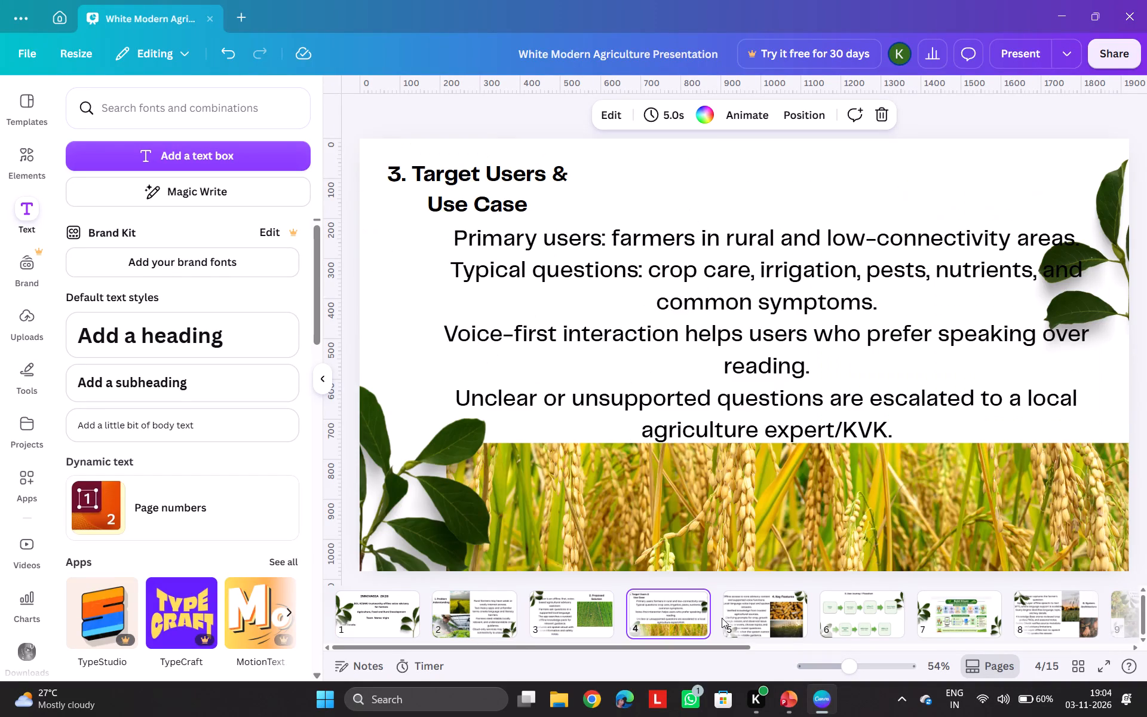
{"action": "left_click", "coordinate": [734, 619]}
{"action": "left_click", "coordinate": [850, 620]}
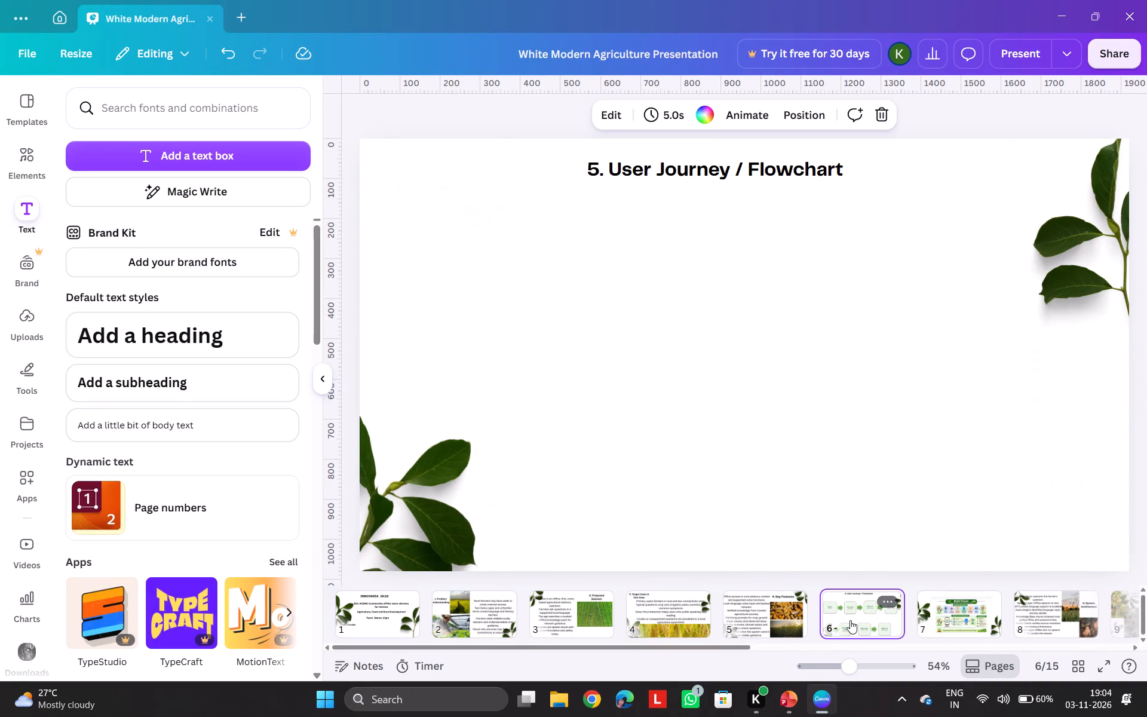
{"action": "left_click", "coordinate": [955, 621]}
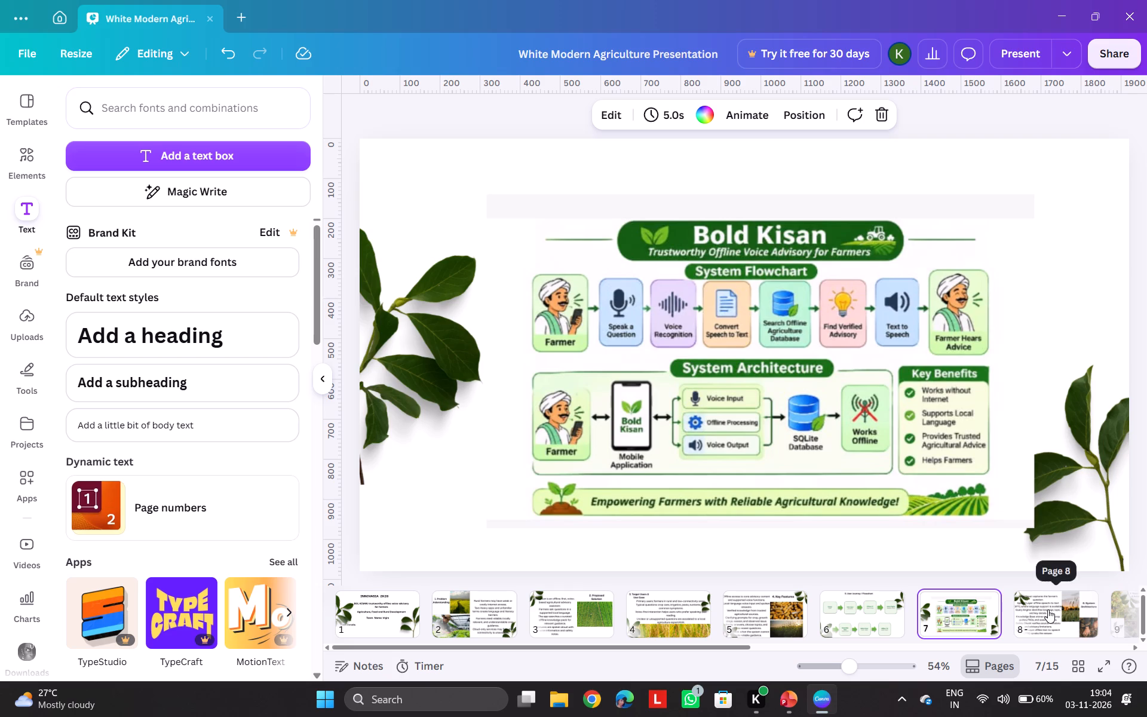
{"action": "left_click", "coordinate": [1048, 609]}
{"action": "scroll", "coordinate": [1048, 609], "scroll_direction": "left", "scroll_amount": 3}
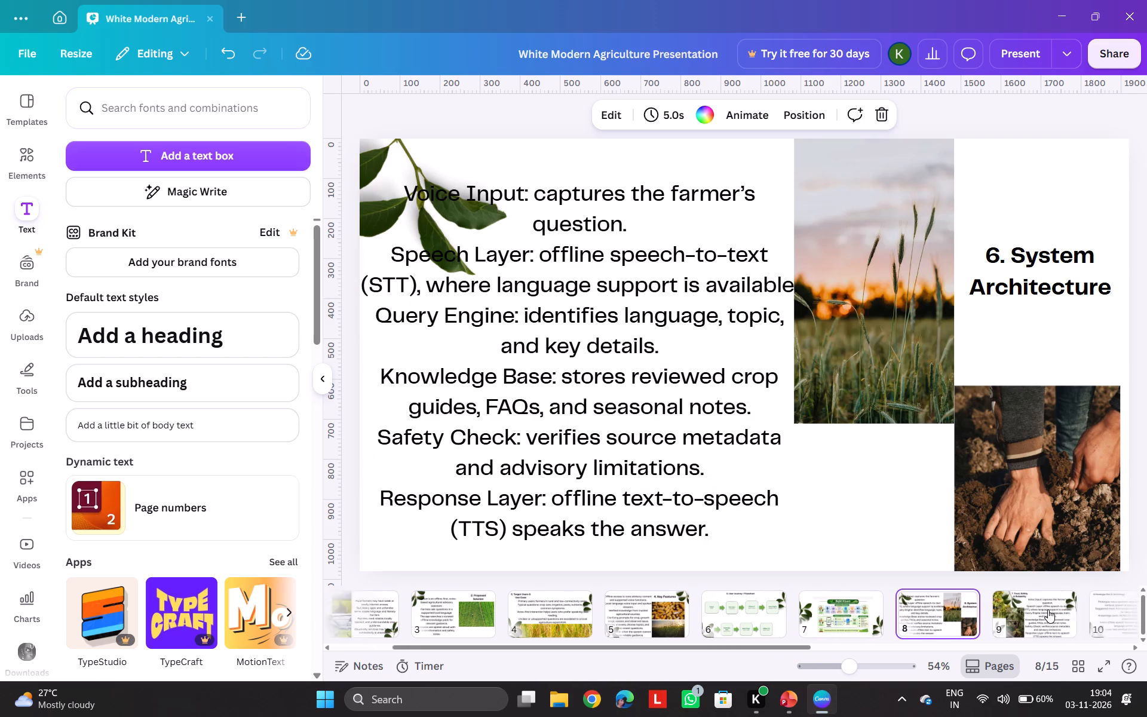
{"action": "scroll", "coordinate": [1048, 609], "scroll_direction": "left", "scroll_amount": 1}
{"action": "left_click", "coordinate": [980, 612]}
{"action": "left_click", "coordinate": [1068, 603]}
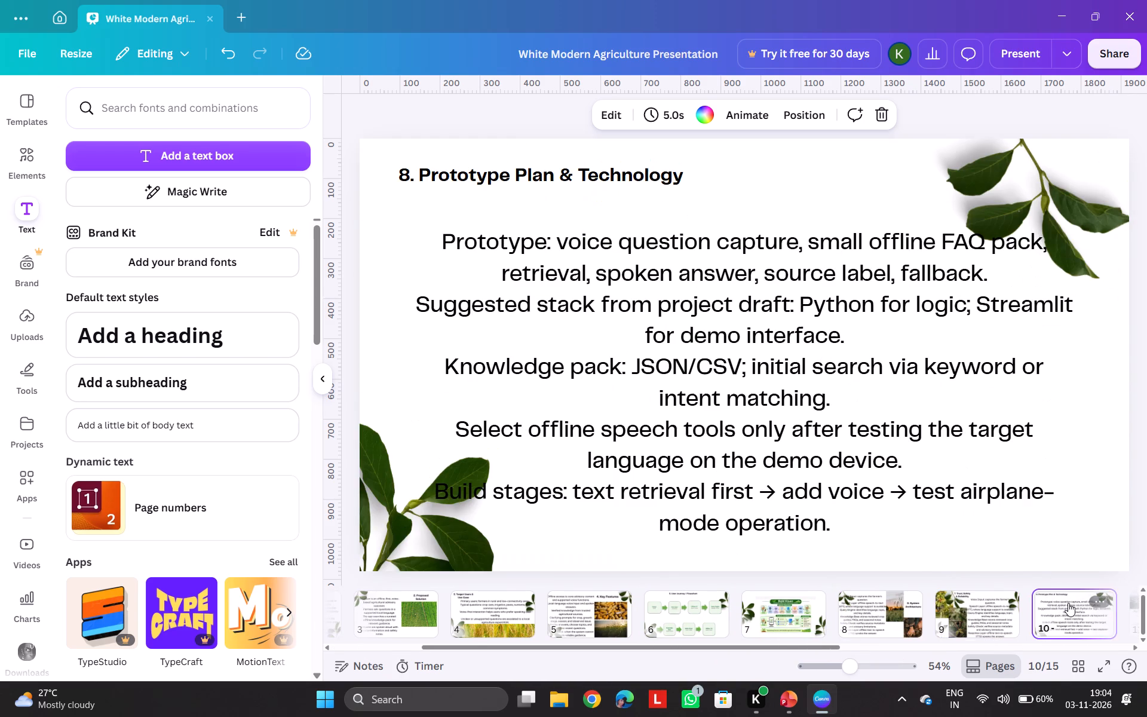
{"action": "scroll", "coordinate": [1068, 603], "scroll_direction": "left", "scroll_amount": 3}
{"action": "left_click", "coordinate": [1007, 611]}
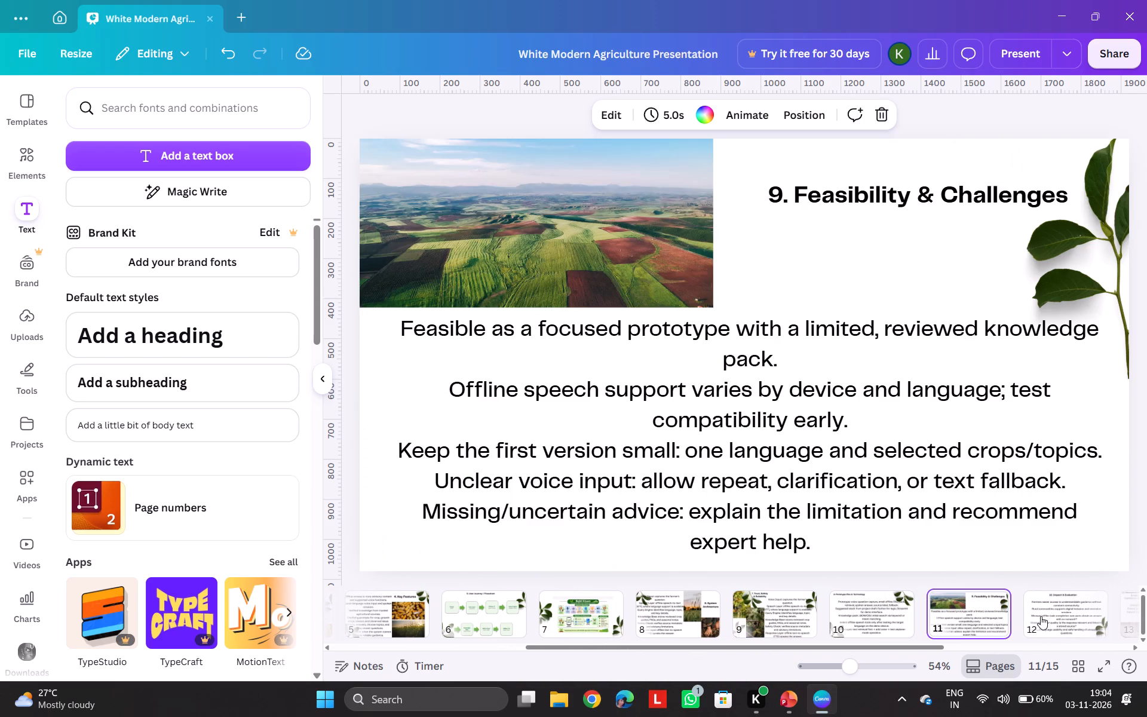
{"action": "left_click", "coordinate": [1074, 613]}
{"action": "scroll", "coordinate": [1074, 613], "scroll_direction": "left", "scroll_amount": 3}
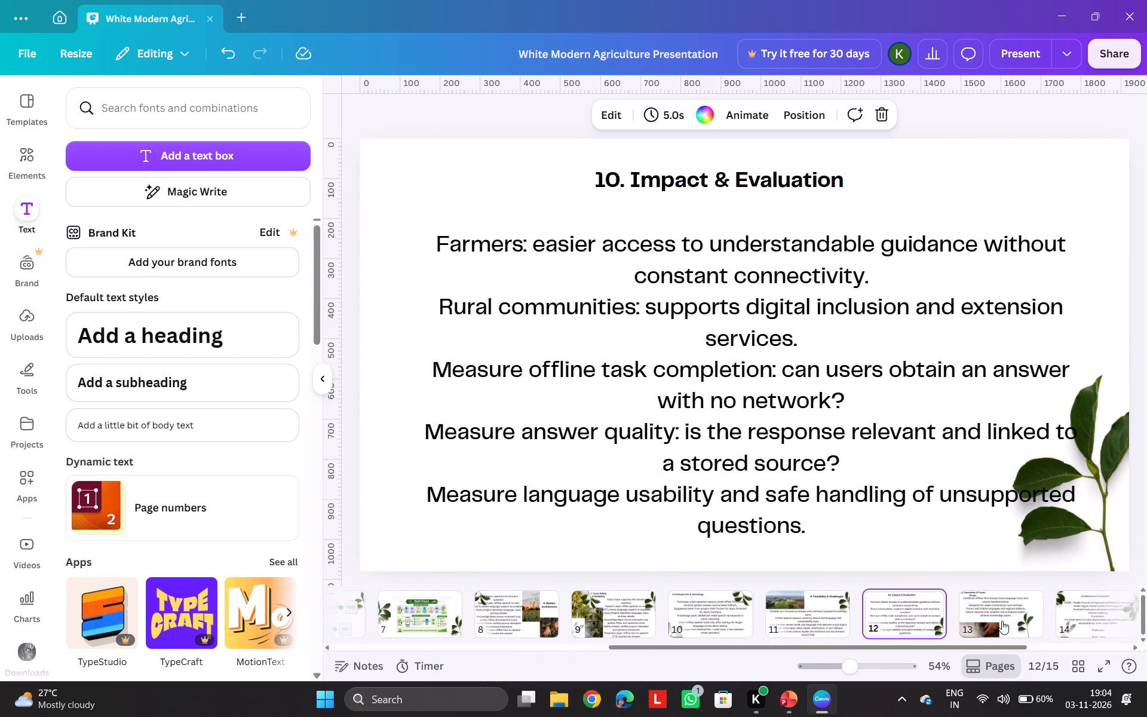
{"action": "left_click", "coordinate": [982, 621]}
{"action": "left_click", "coordinate": [1085, 614]}
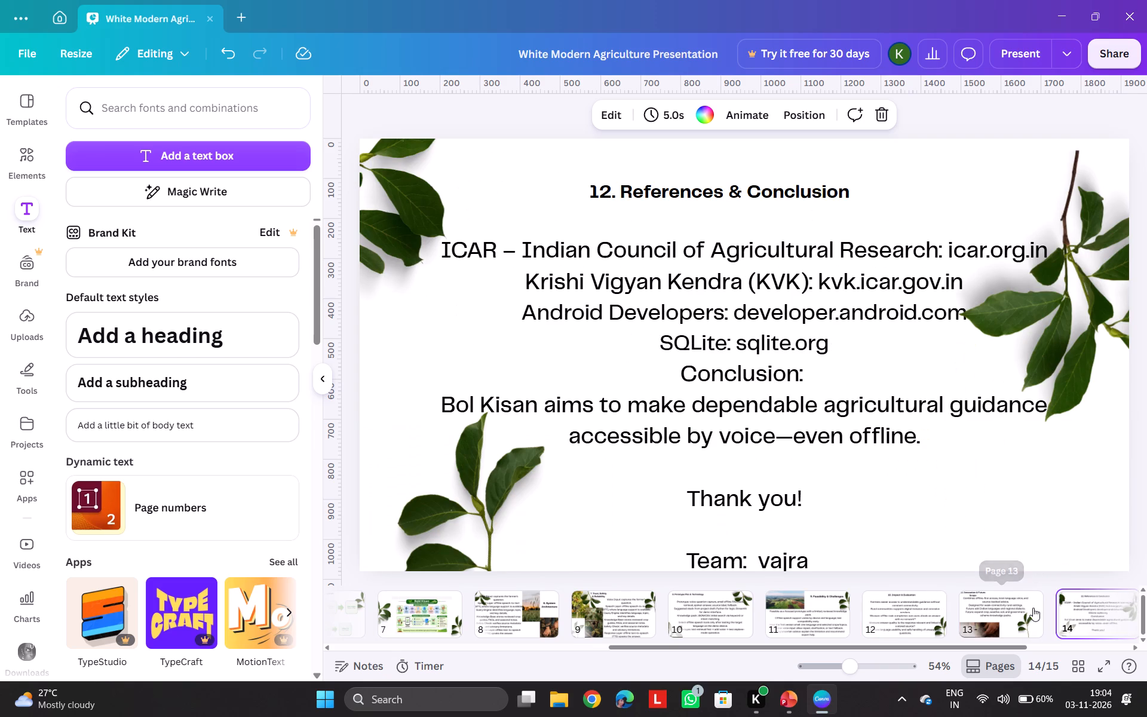
{"action": "scroll", "coordinate": [1033, 608], "scroll_direction": "left", "scroll_amount": 1}
{"action": "scroll", "coordinate": [1064, 615], "scroll_direction": "right", "scroll_amount": 4}
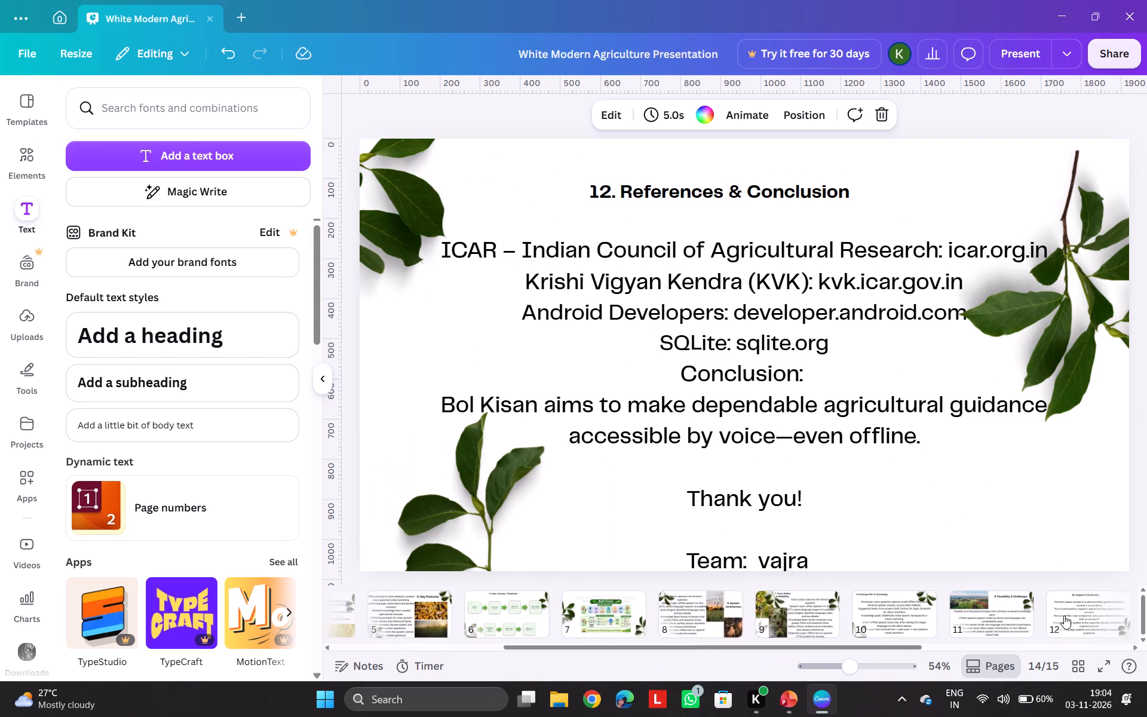
{"action": "scroll", "coordinate": [1064, 615], "scroll_direction": "right", "scroll_amount": 3}
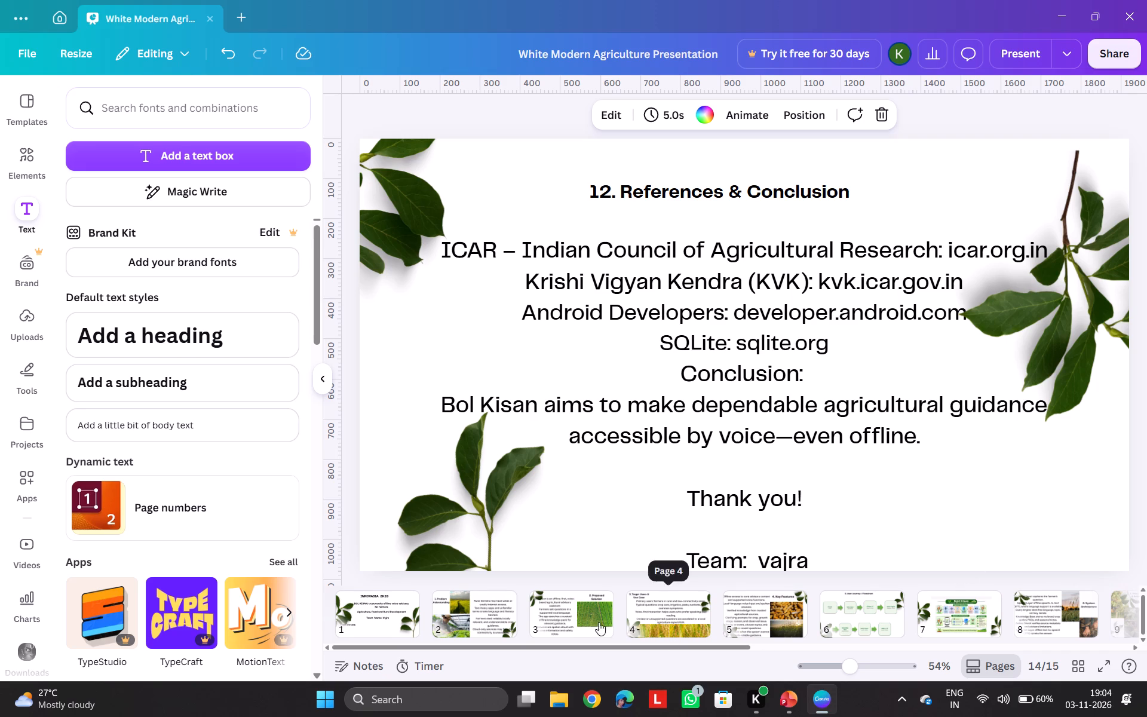
{"action": "scroll", "coordinate": [468, 605], "scroll_direction": "right", "scroll_amount": 6}
{"action": "left_click", "coordinate": [371, 602]}
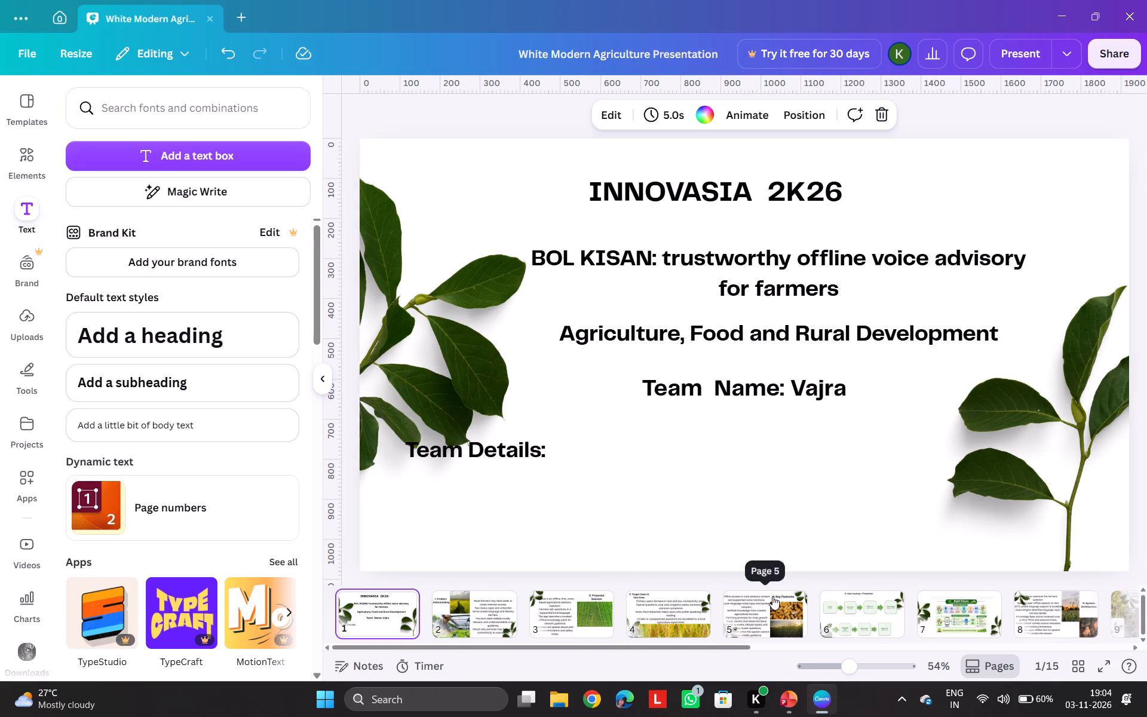
On page 14, References & Conclusion, move the body text block up so its last line fits within the page.
{"action": "scroll", "coordinate": [772, 596], "scroll_direction": "left", "scroll_amount": 7}
{"action": "left_click", "coordinate": [915, 606]}
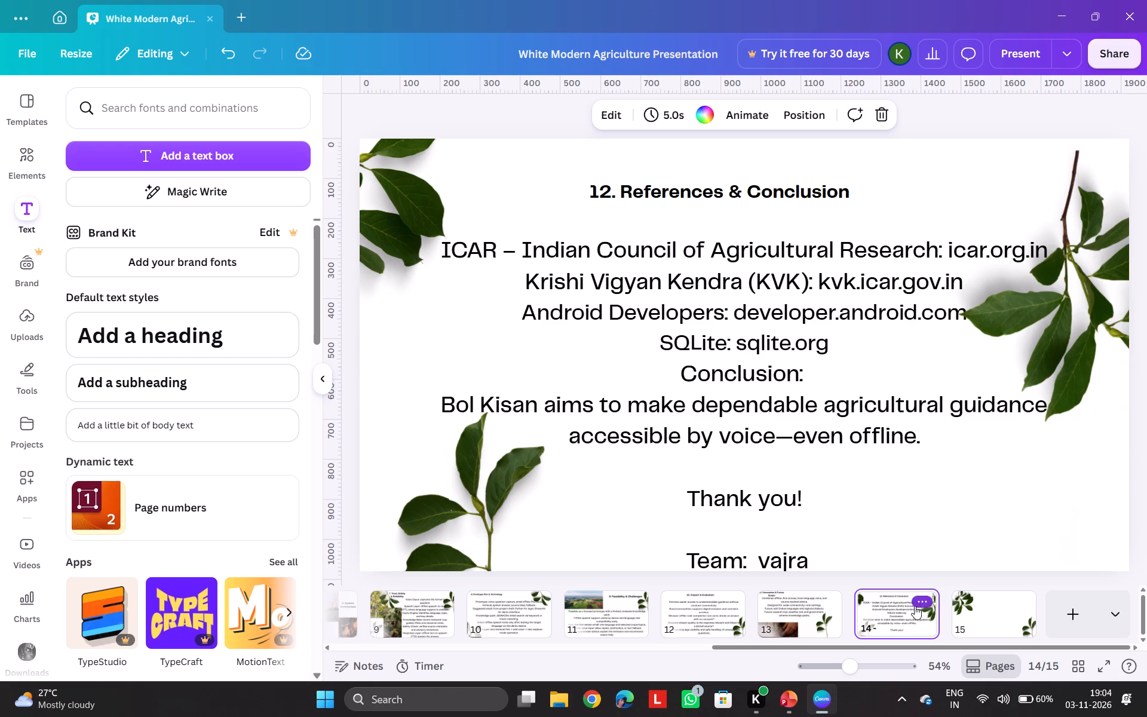
{"action": "left_click_drag", "start_coordinate": [813, 556], "coordinate": [764, 560]}
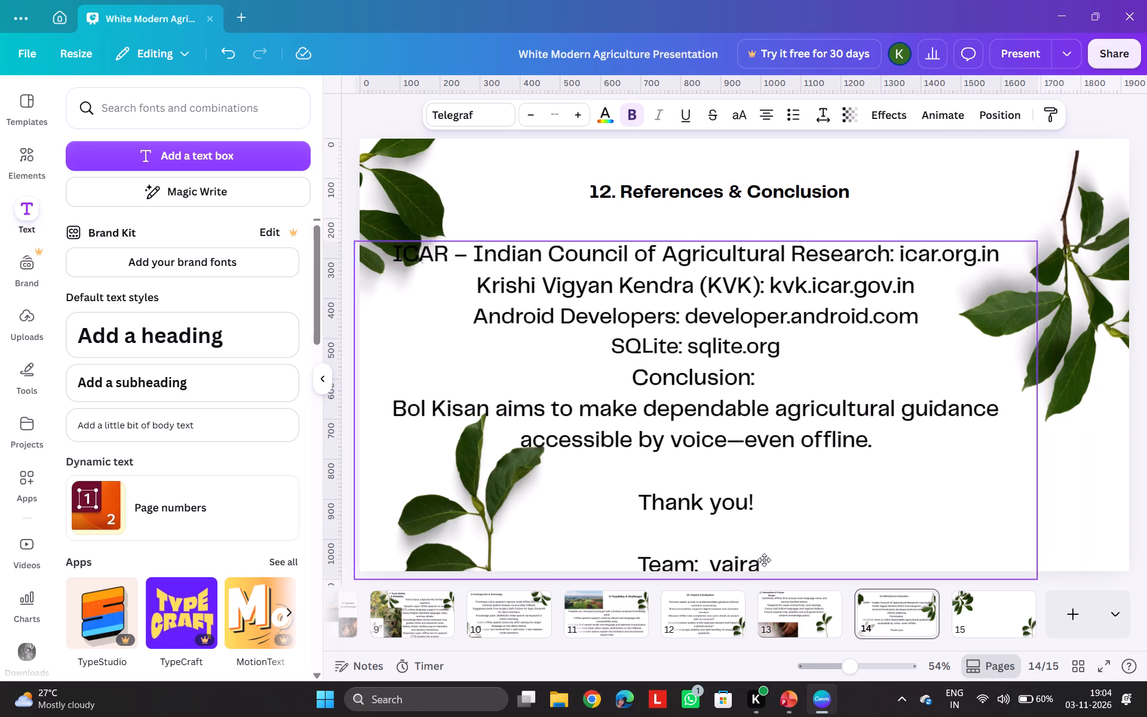
{"action": "left_click_drag", "start_coordinate": [764, 560], "coordinate": [804, 537]}
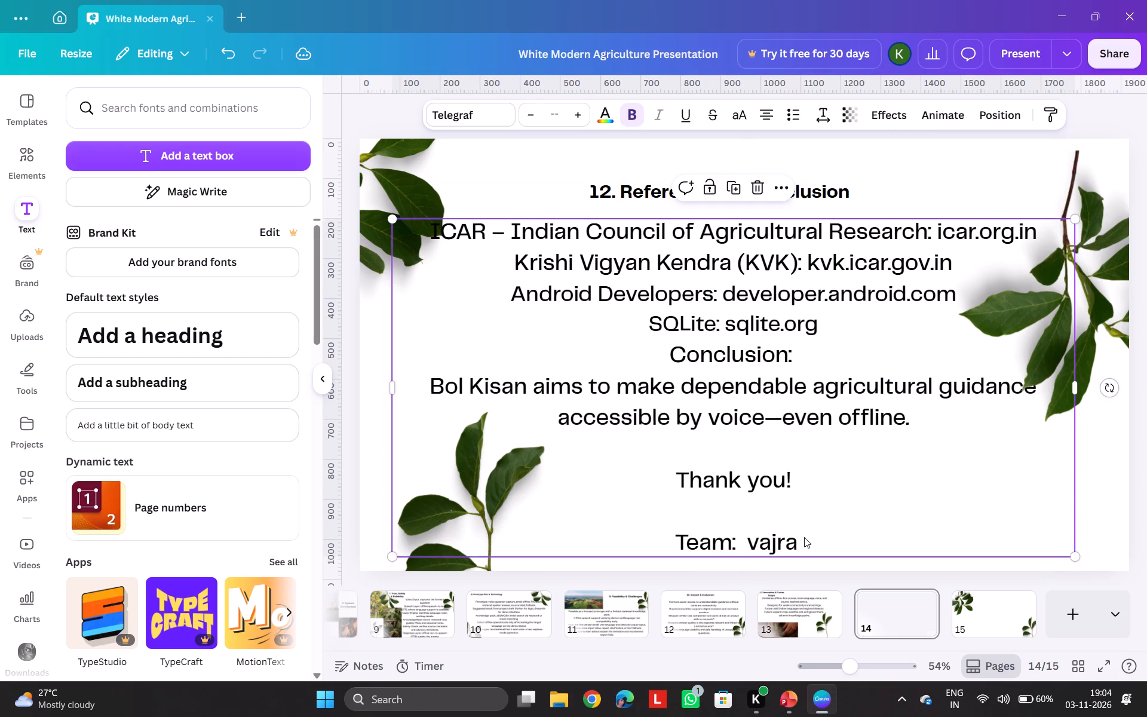
Delete the "Team: vajra" line below "Thank you!" on the References & Conclusion slide.
{"action": "left_click", "coordinate": [799, 541]}
{"action": "left_click_drag", "start_coordinate": [799, 541], "coordinate": [675, 563]}
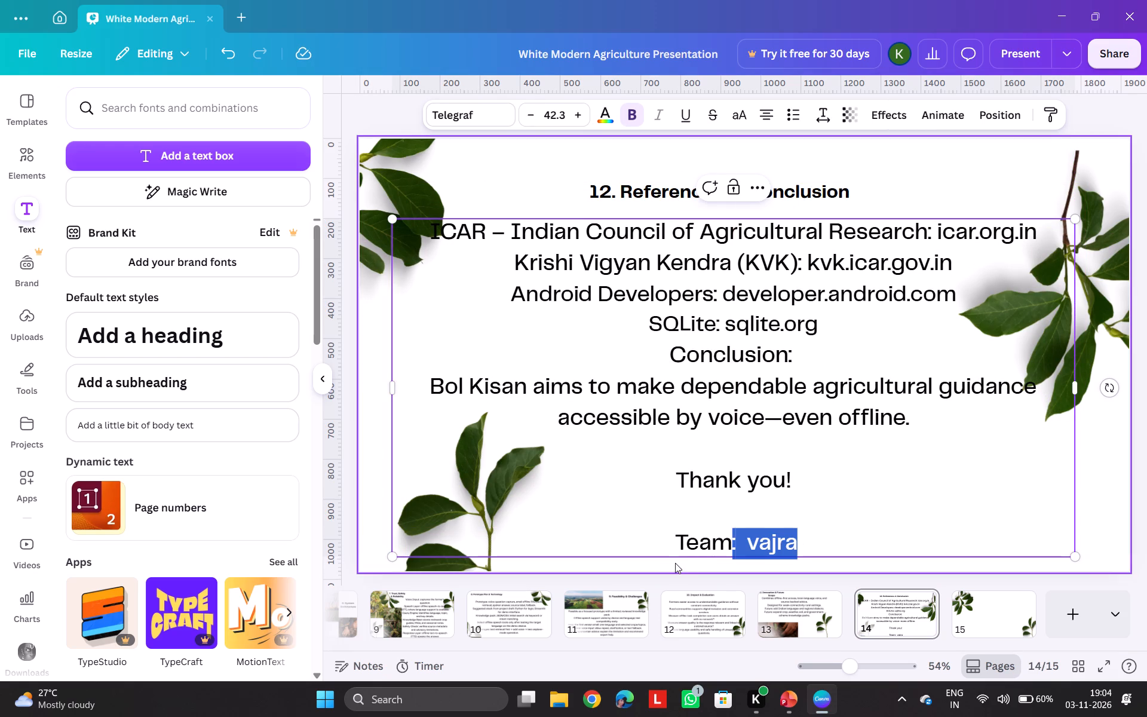
{"action": "left_click_drag", "start_coordinate": [675, 563], "coordinate": [651, 549]}
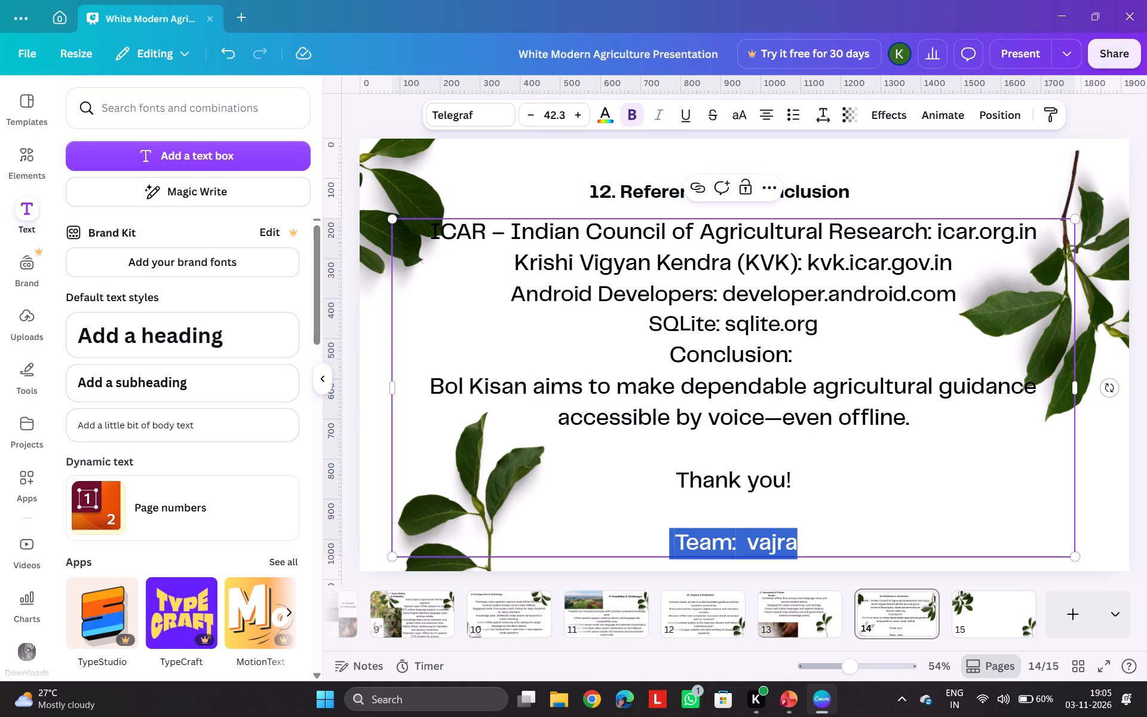
{"action": "key", "text": "Delete"}
{"action": "left_click", "coordinate": [630, 519]}
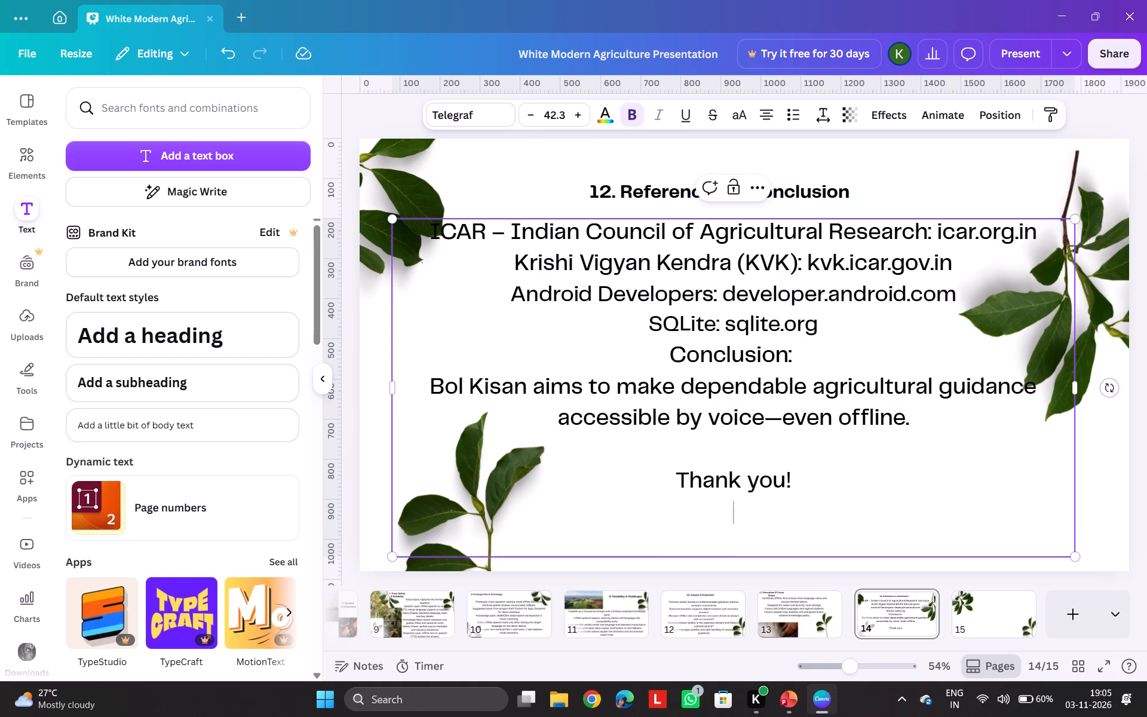
{"action": "left_click_drag", "start_coordinate": [677, 469], "coordinate": [680, 491]}
{"action": "left_click_drag", "start_coordinate": [680, 491], "coordinate": [683, 499]}
{"action": "left_click", "coordinate": [660, 506]}
Shift the References & Conclusion body text block slightly down and to the left beneath the heading.
{"action": "left_click", "coordinate": [535, 197]}
{"action": "left_click_drag", "start_coordinate": [559, 291], "coordinate": [572, 326]}
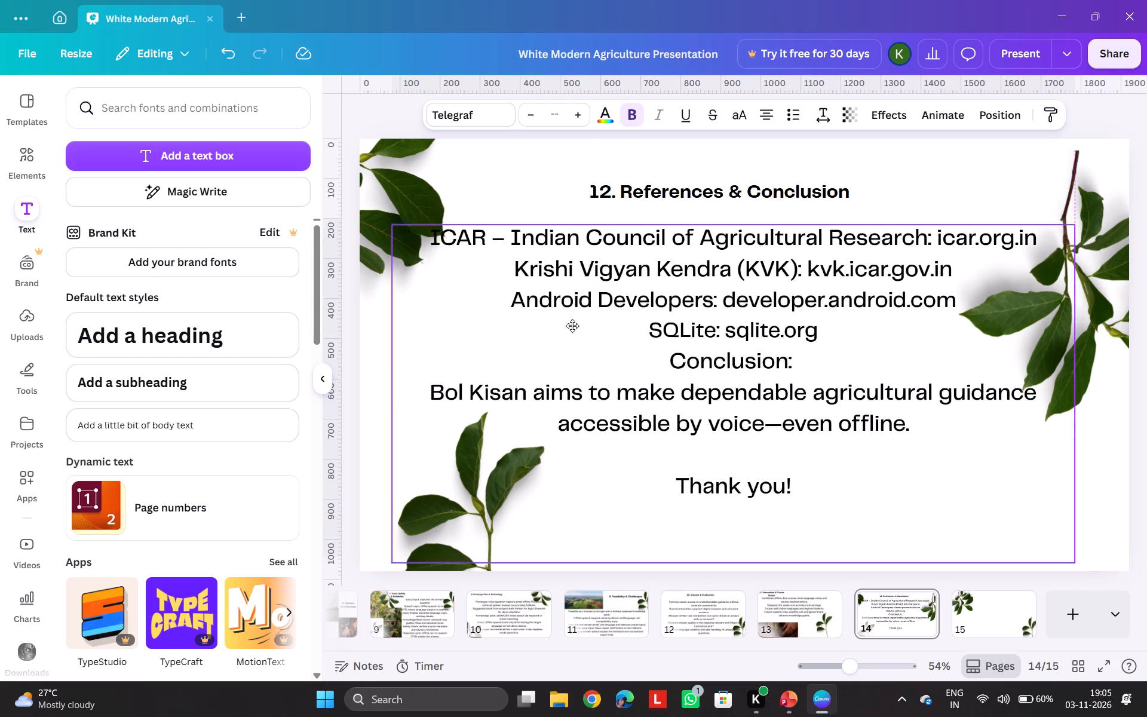
{"action": "left_click_drag", "start_coordinate": [572, 326], "coordinate": [551, 303]}
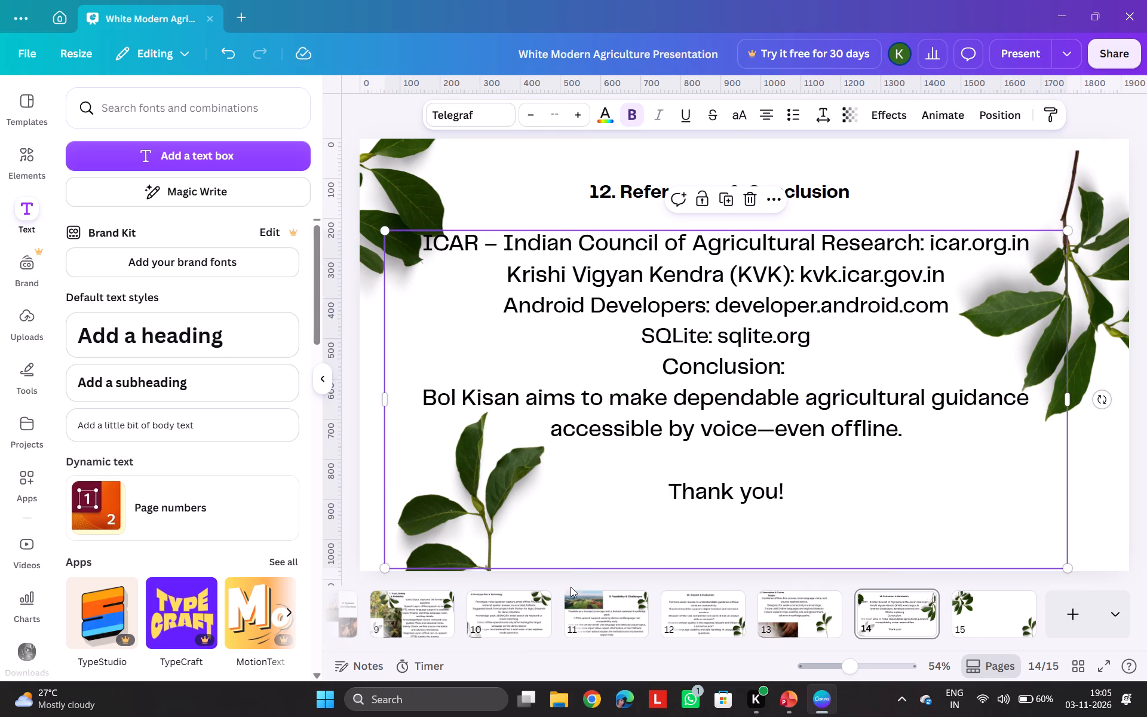
Go back past page 10, Prototype Plan & Technology, to the title slide.
{"action": "left_click", "coordinate": [505, 625]}
{"action": "scroll", "coordinate": [505, 625], "scroll_direction": "right", "scroll_amount": 9}
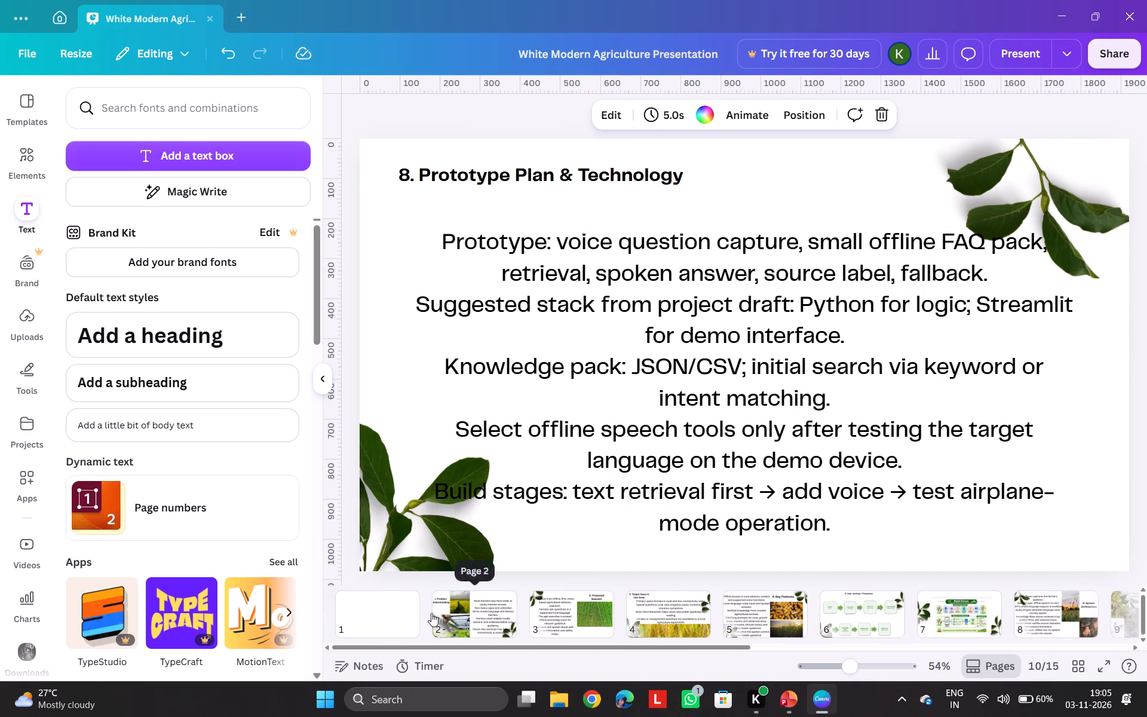
{"action": "left_click", "coordinate": [376, 618]}
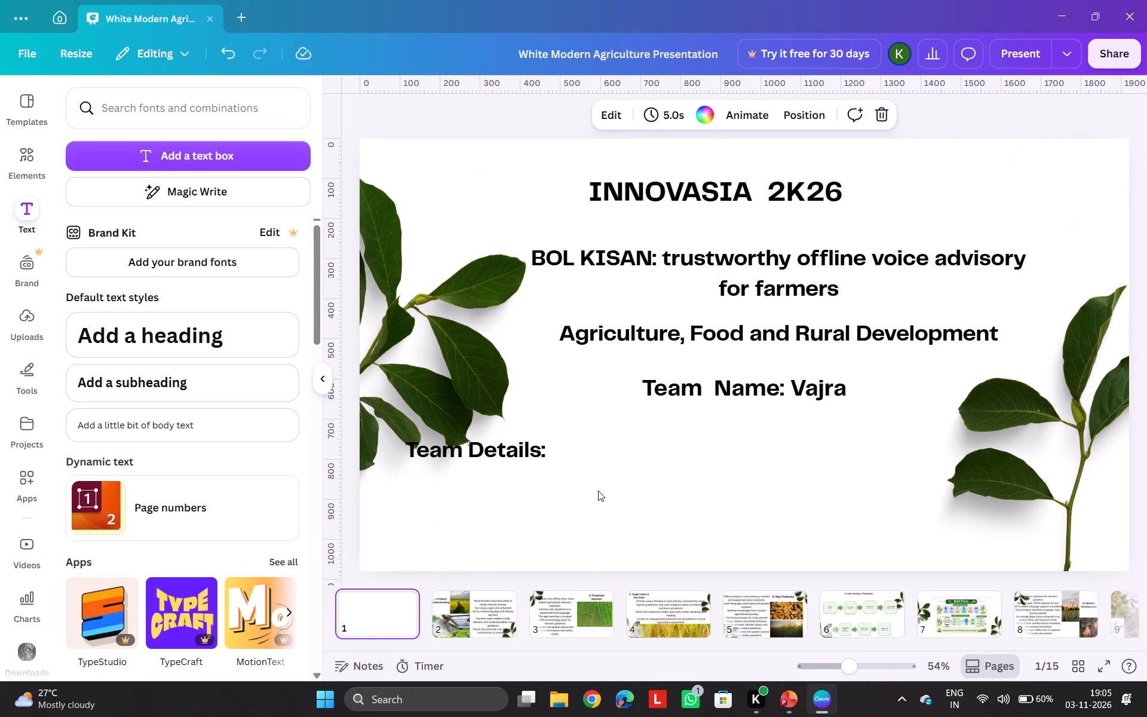
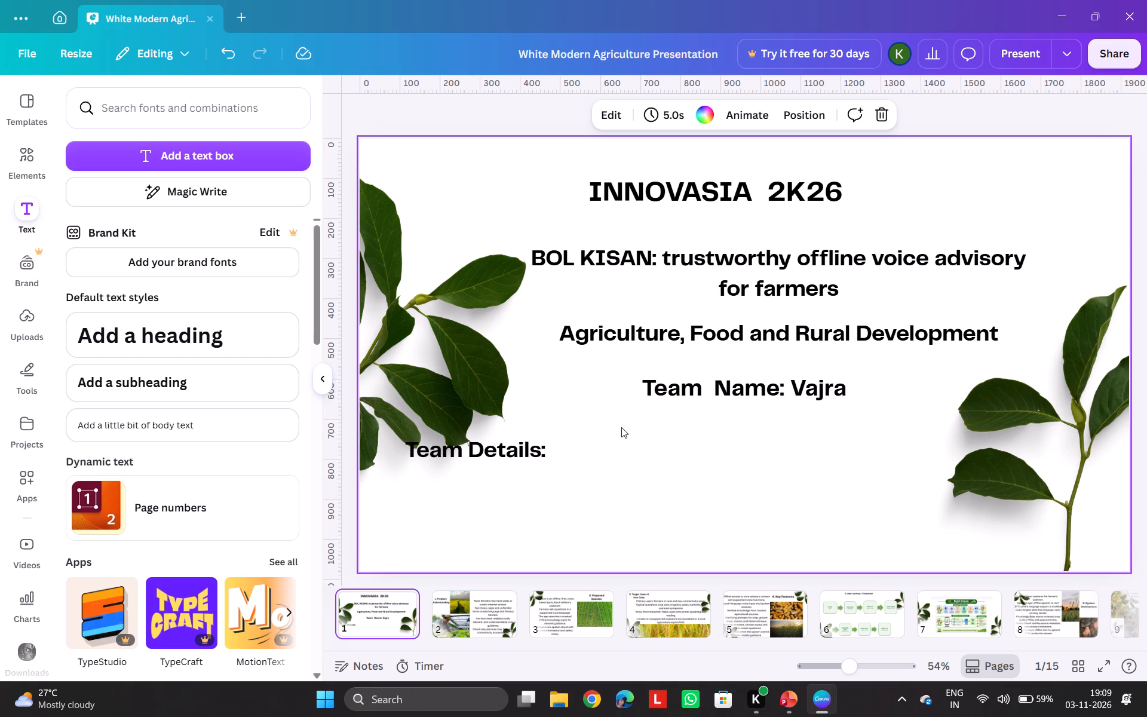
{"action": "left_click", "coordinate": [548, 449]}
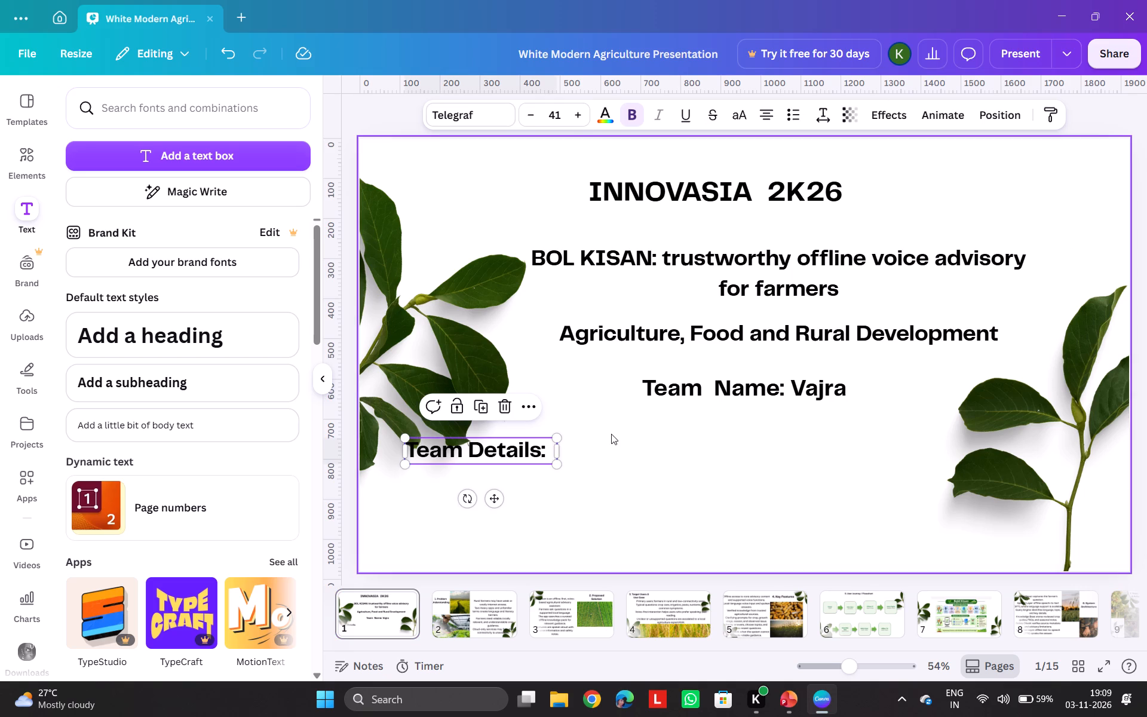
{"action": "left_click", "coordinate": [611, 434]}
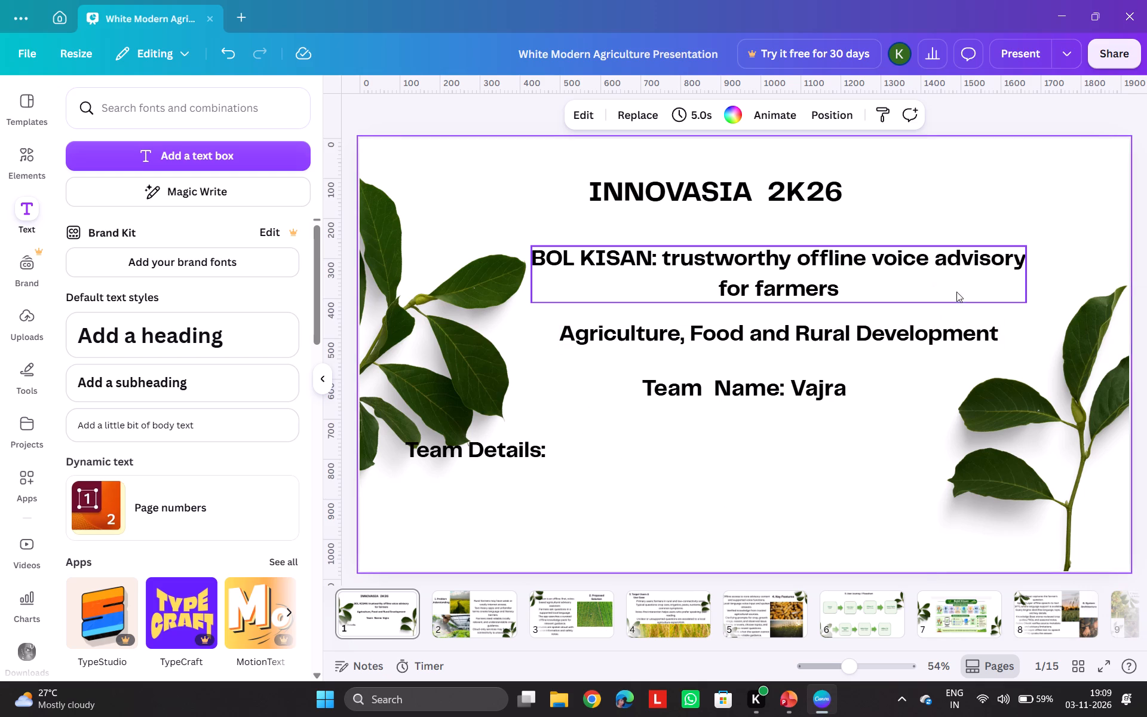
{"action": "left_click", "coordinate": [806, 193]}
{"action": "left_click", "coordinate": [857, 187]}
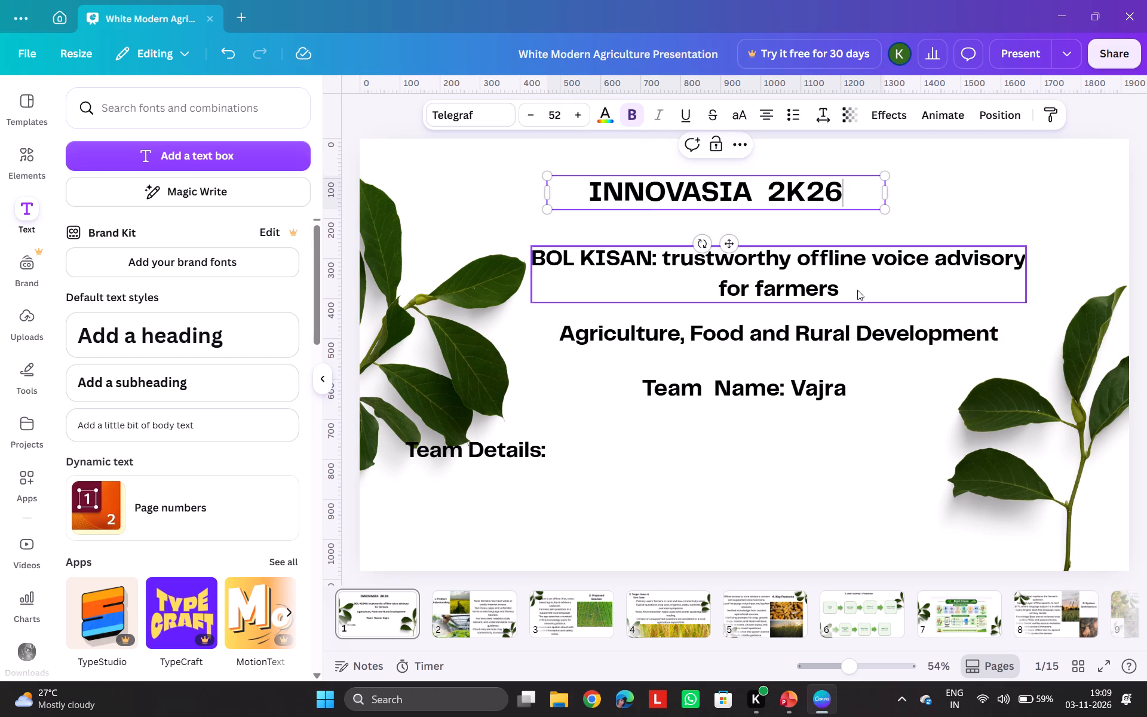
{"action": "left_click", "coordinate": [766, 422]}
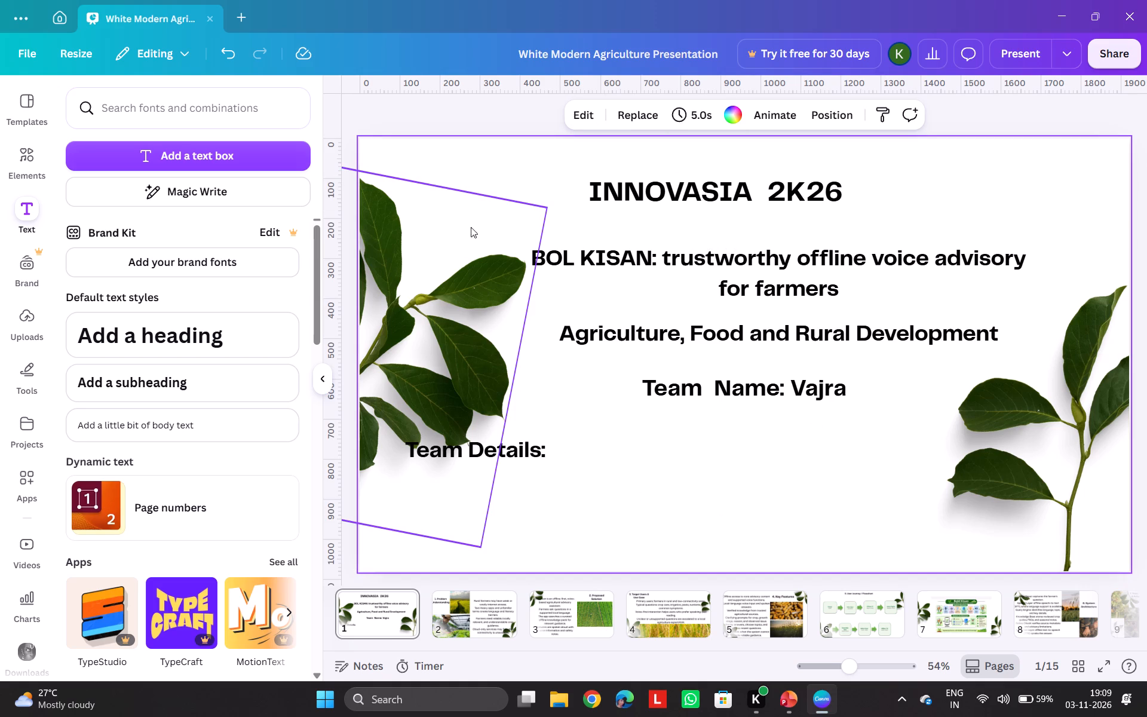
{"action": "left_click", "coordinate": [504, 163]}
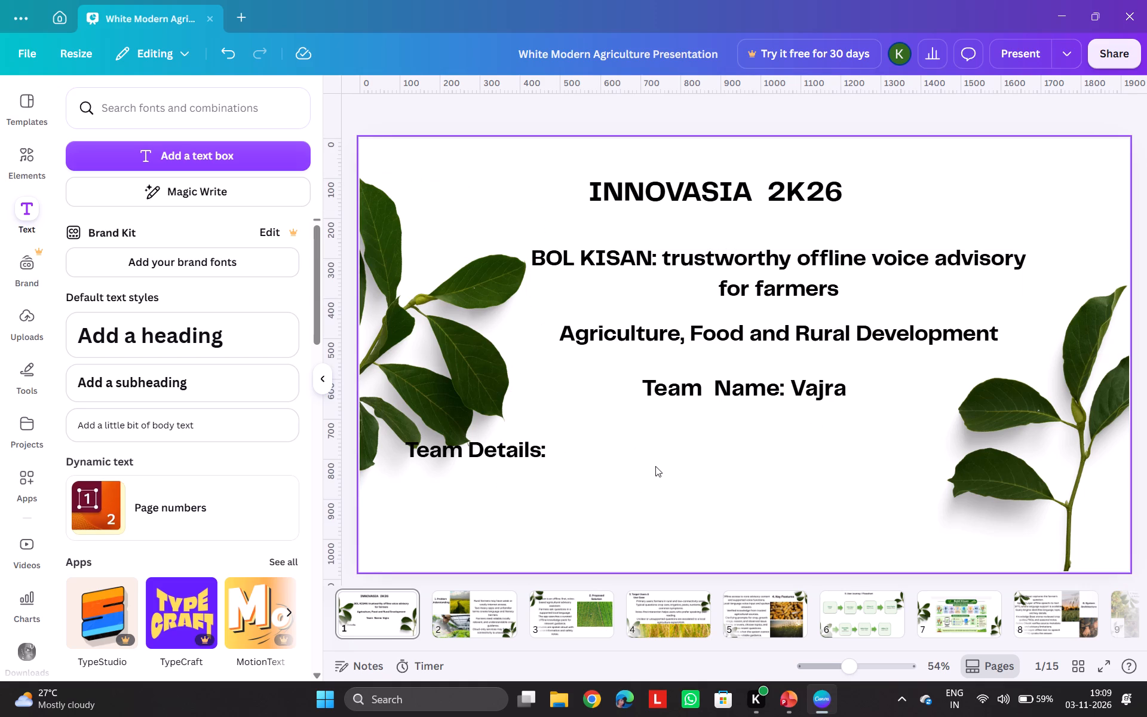
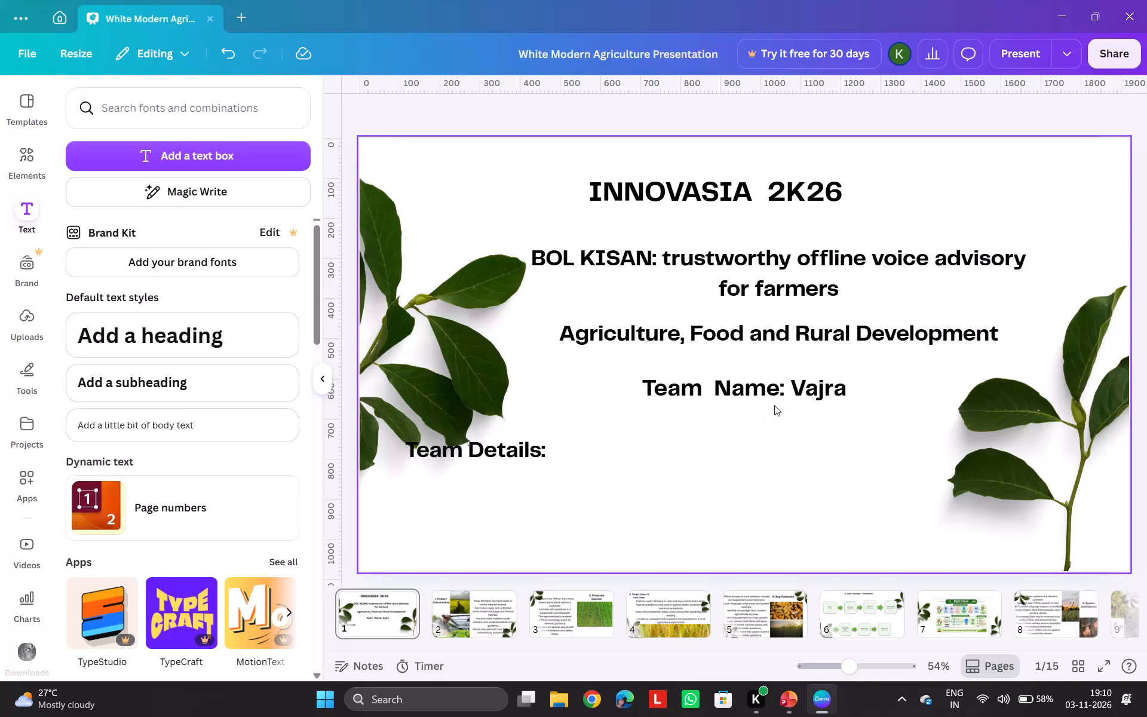
Review the User Journey / Flowchart slide and return to the Key Features slide to check its content.
{"action": "left_click", "coordinate": [637, 467]}
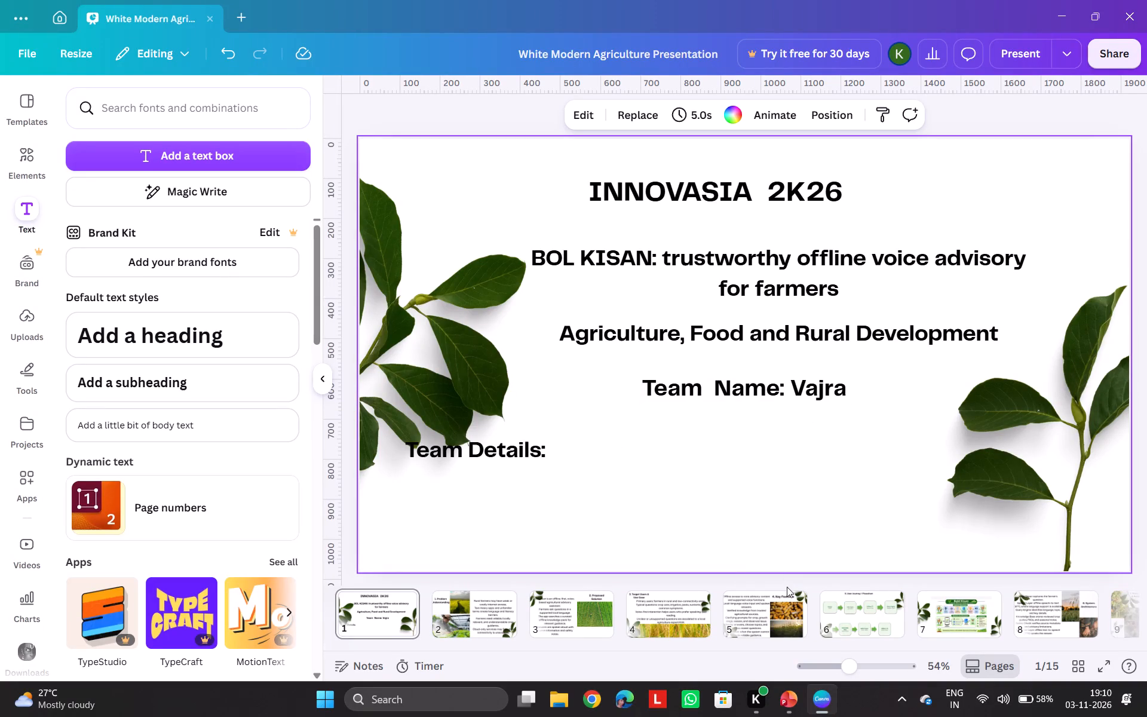
{"action": "left_click", "coordinate": [781, 616]}
{"action": "left_click", "coordinate": [871, 607]}
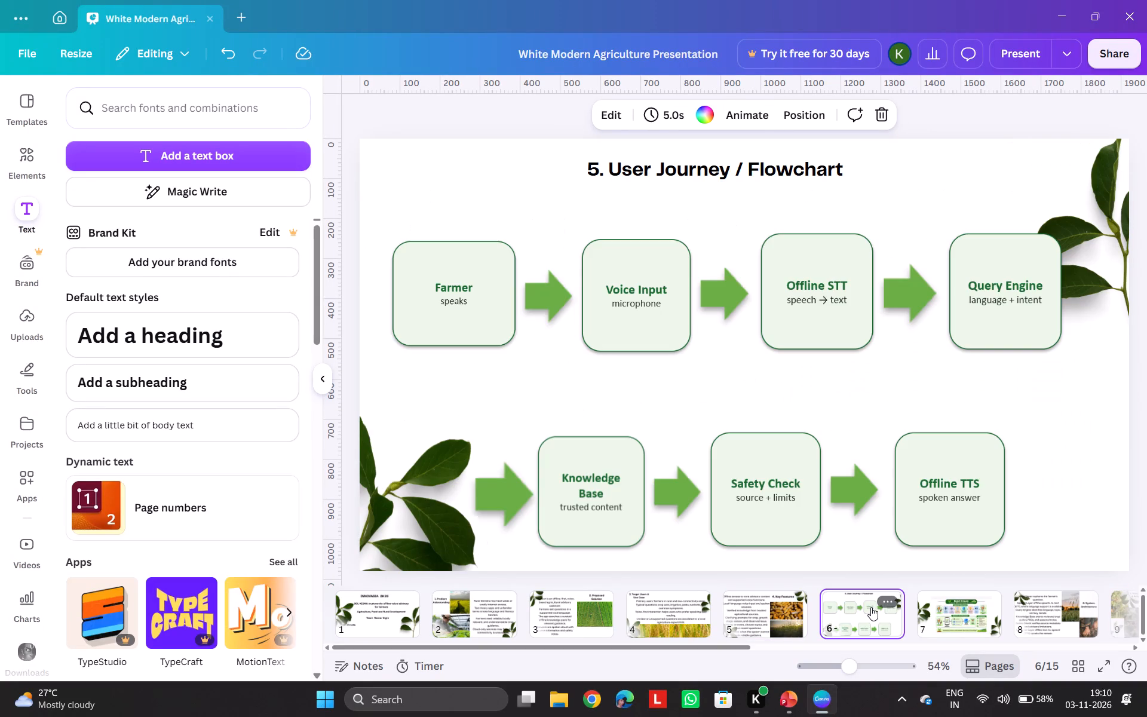
{"action": "left_click", "coordinate": [760, 599]}
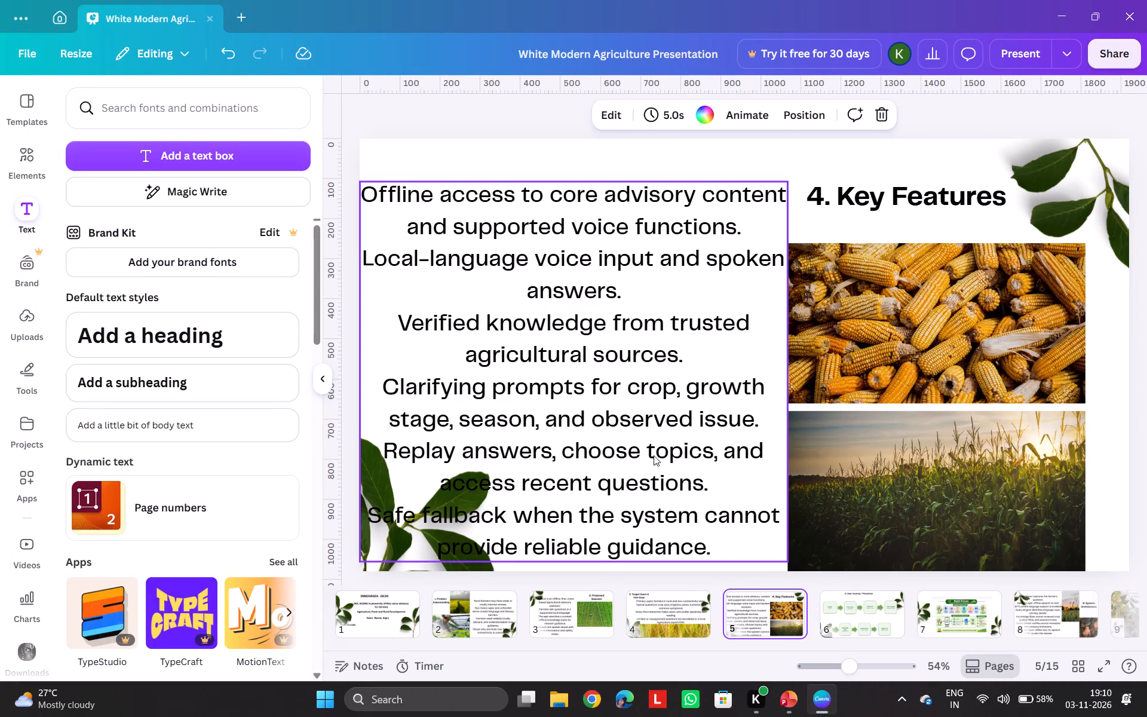
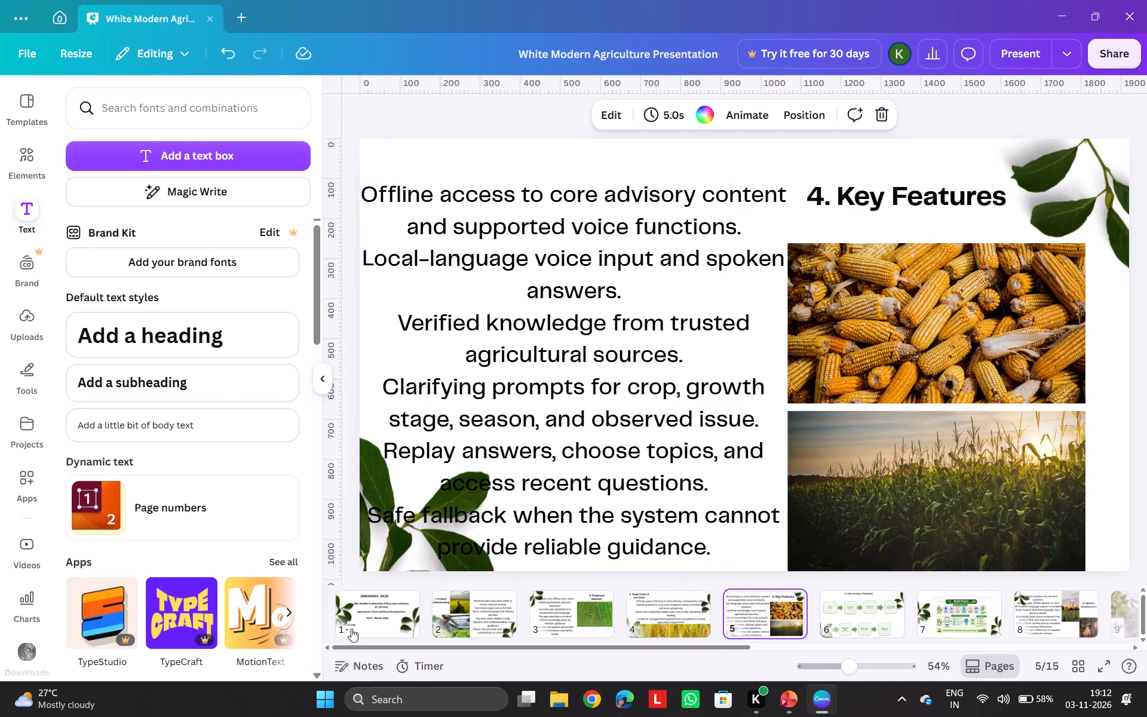
Add a new text box to the title slide and enter the first team member's initial and name.
{"action": "left_click", "coordinate": [380, 616]}
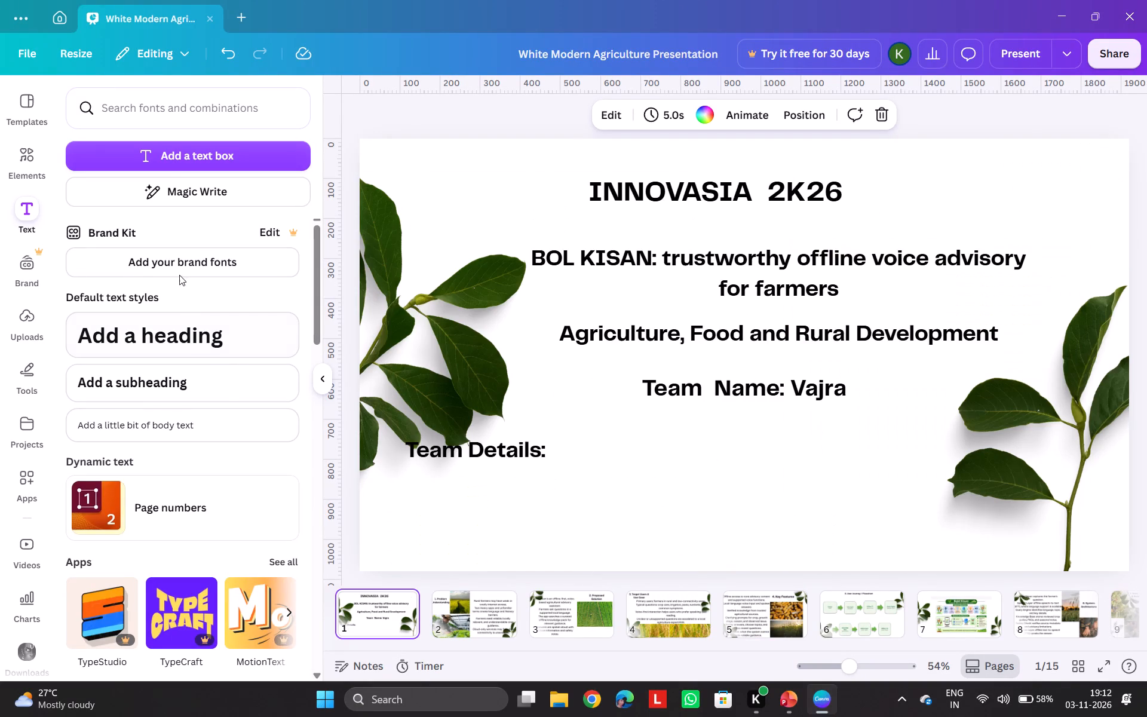
{"action": "left_click", "coordinate": [181, 161]}
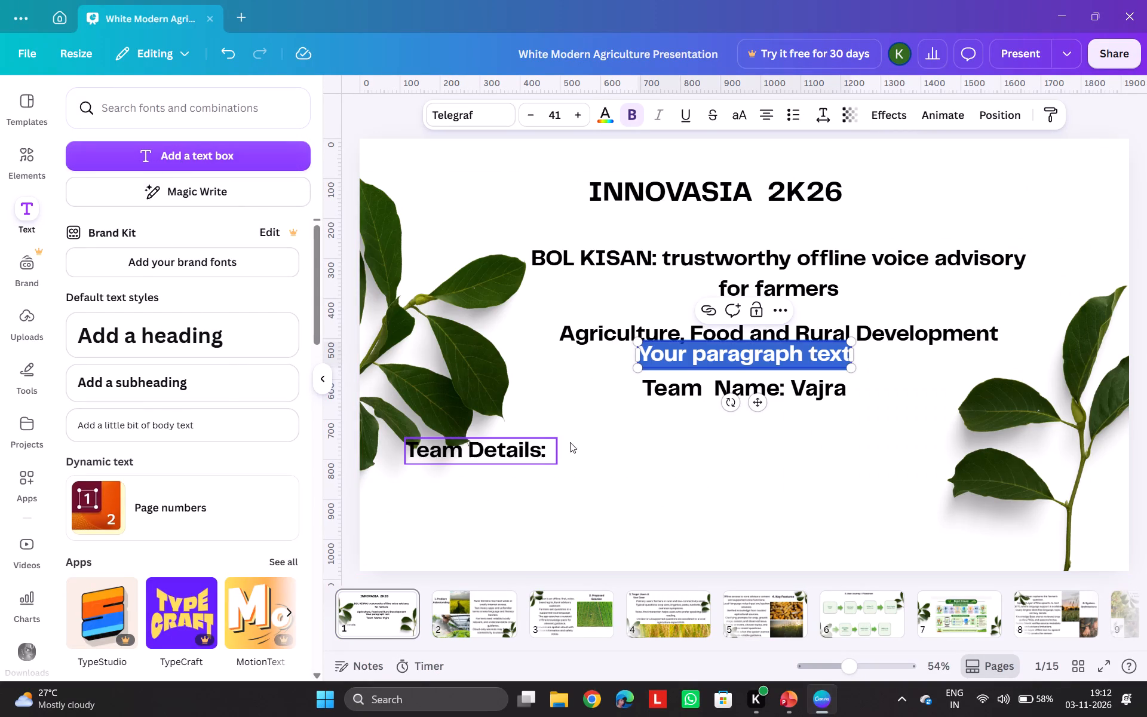
{"action": "key", "text": "BackSpace"}
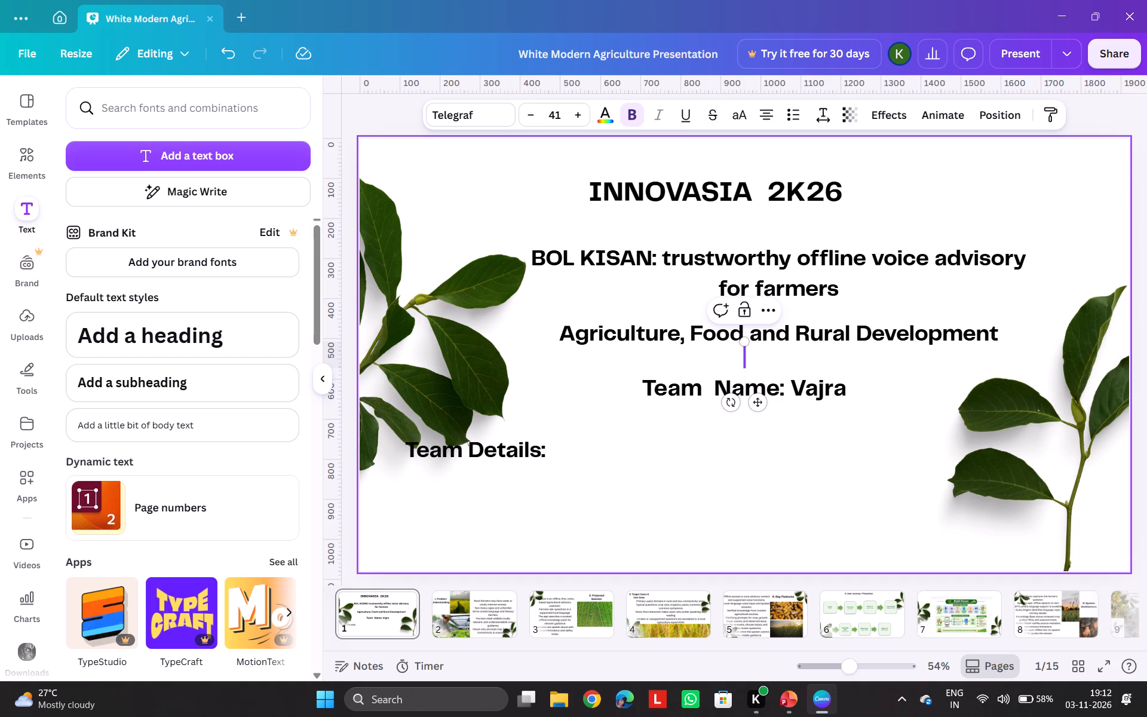
{"action": "key", "text": "g"}
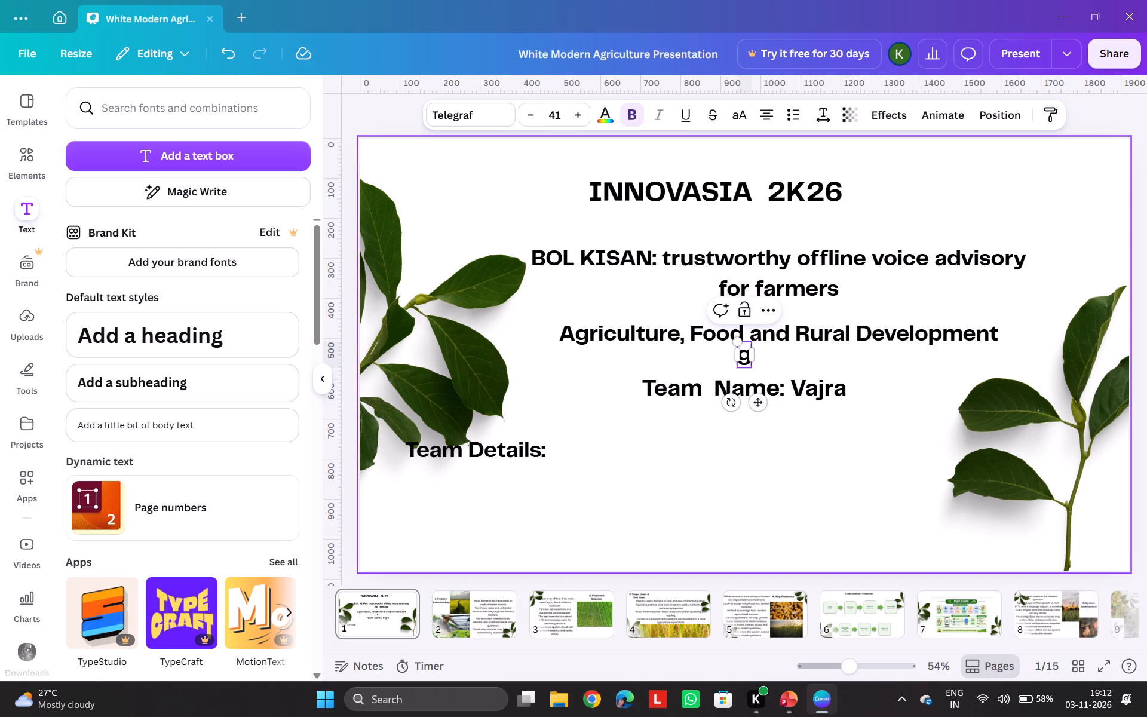
{"action": "key", "text": "BackSpace"}
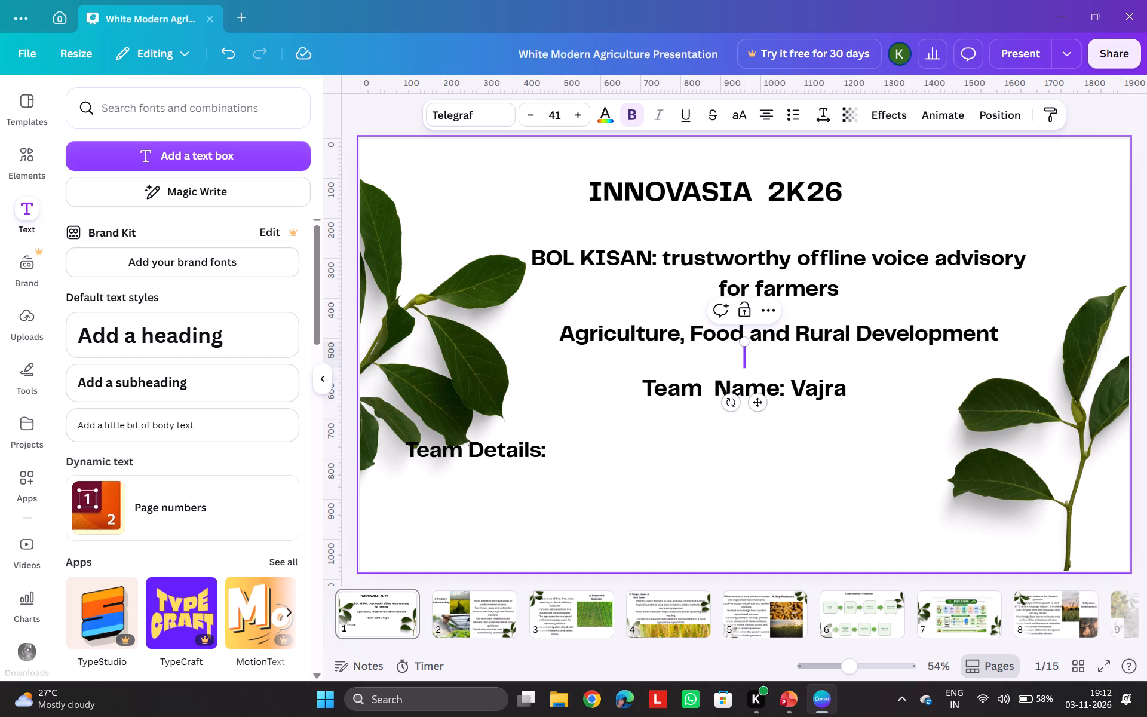
{"action": "key", "text": "shift+g"}
{"action": "key", "text": "period"}
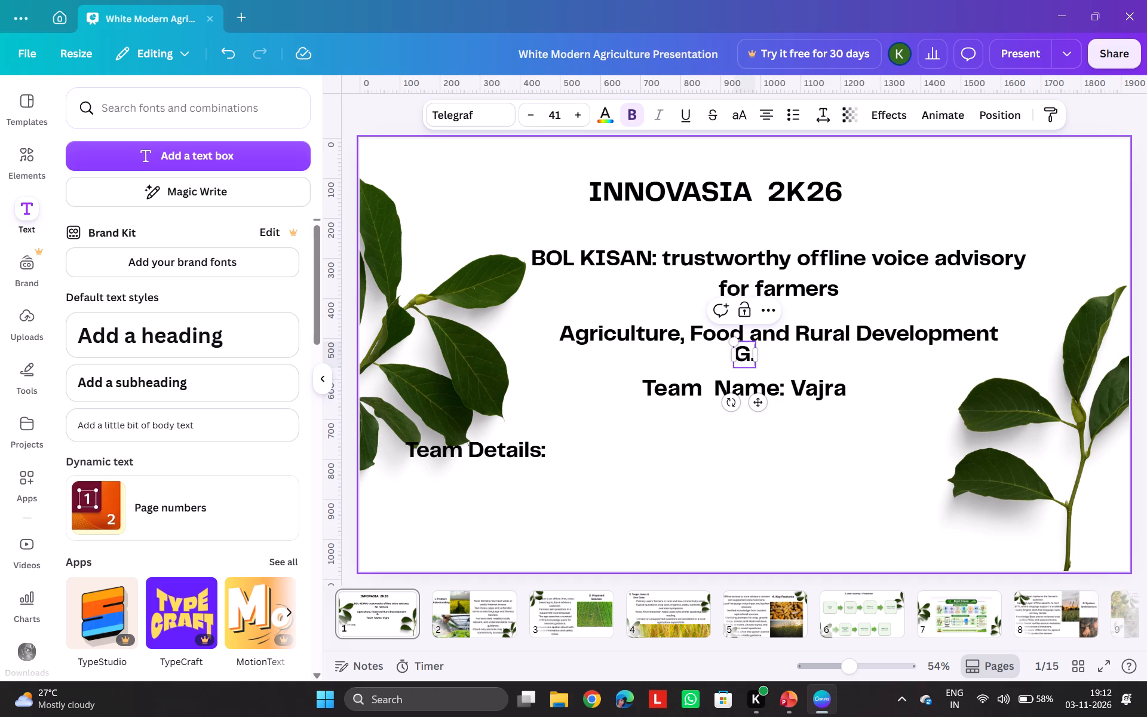
{"action": "key", "text": "v"}
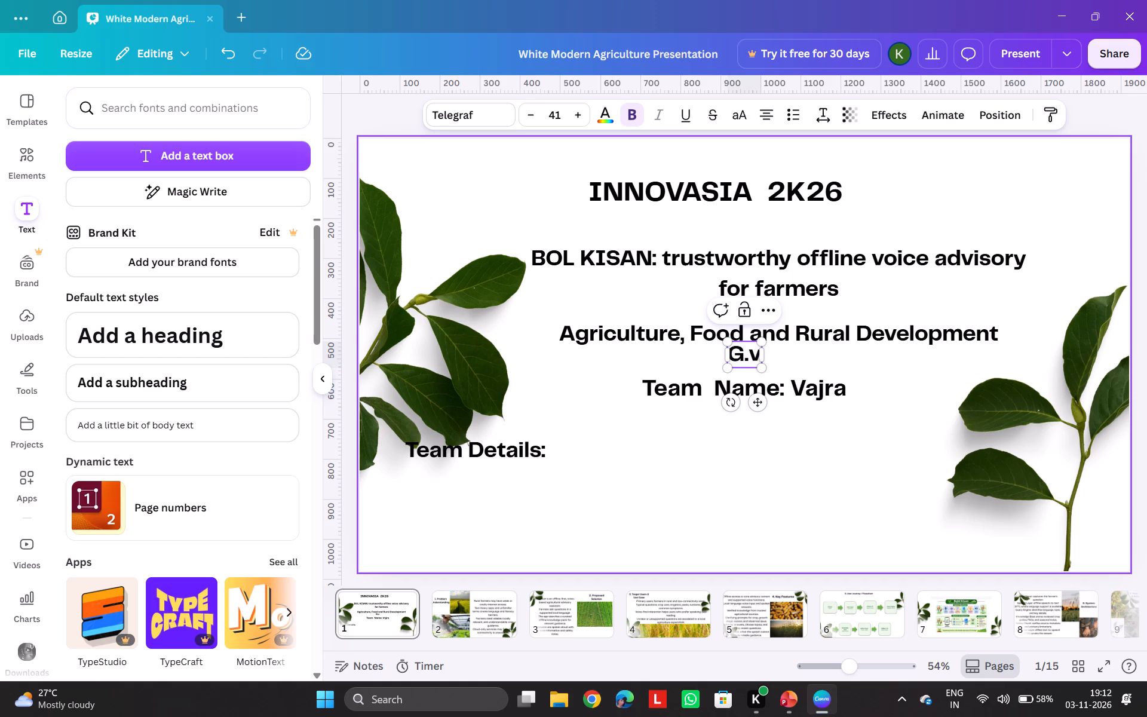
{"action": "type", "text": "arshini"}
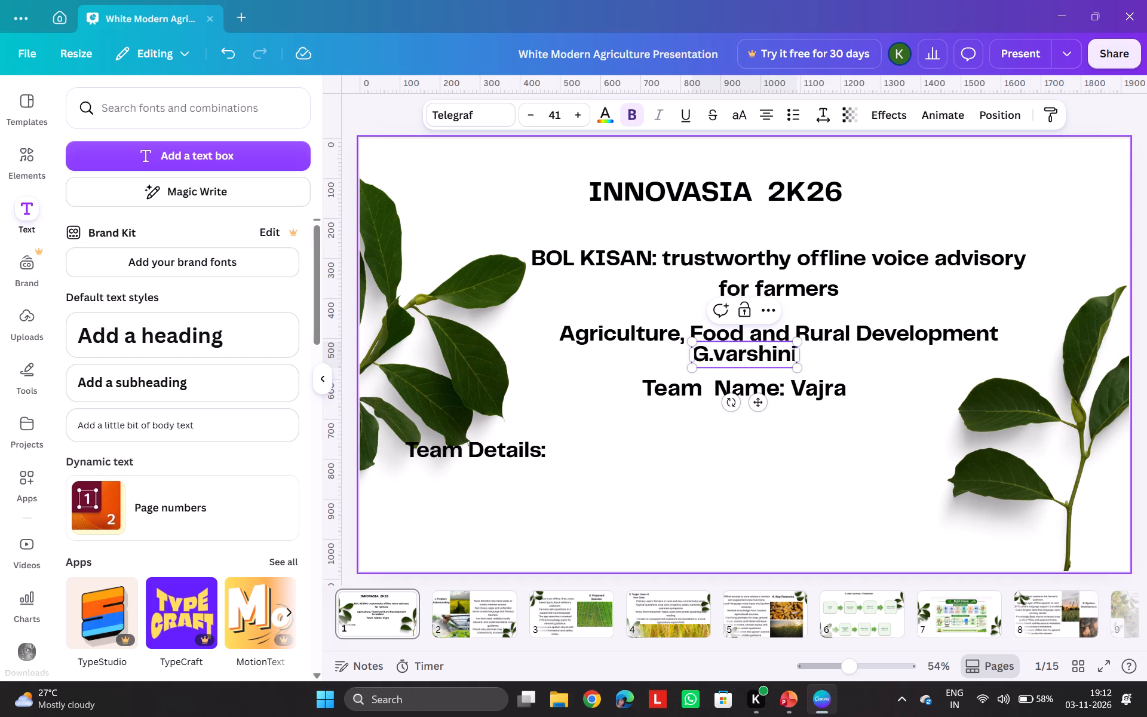
Add the other three team members' initials and names on separate lines of the same text box.
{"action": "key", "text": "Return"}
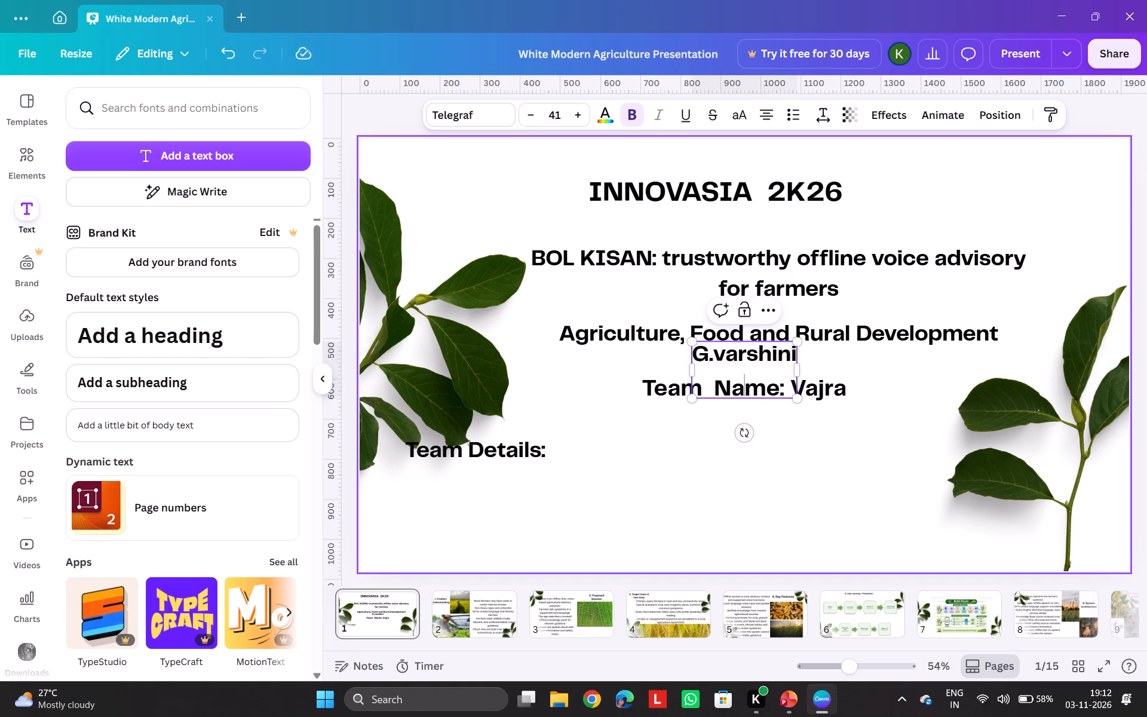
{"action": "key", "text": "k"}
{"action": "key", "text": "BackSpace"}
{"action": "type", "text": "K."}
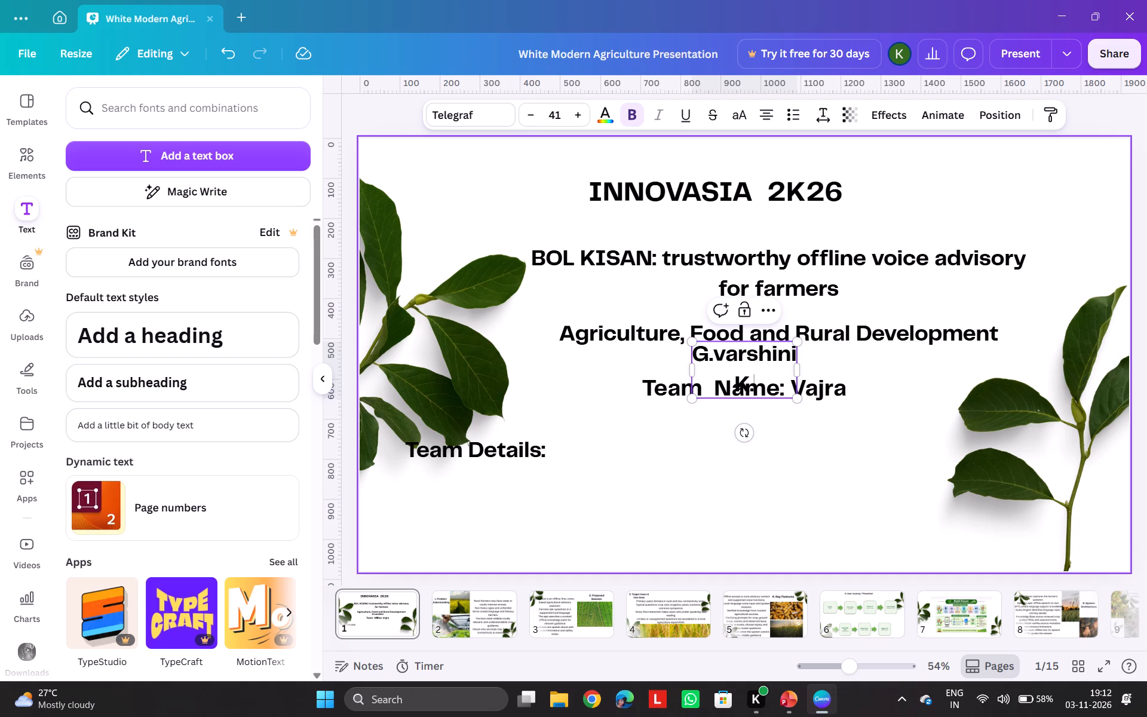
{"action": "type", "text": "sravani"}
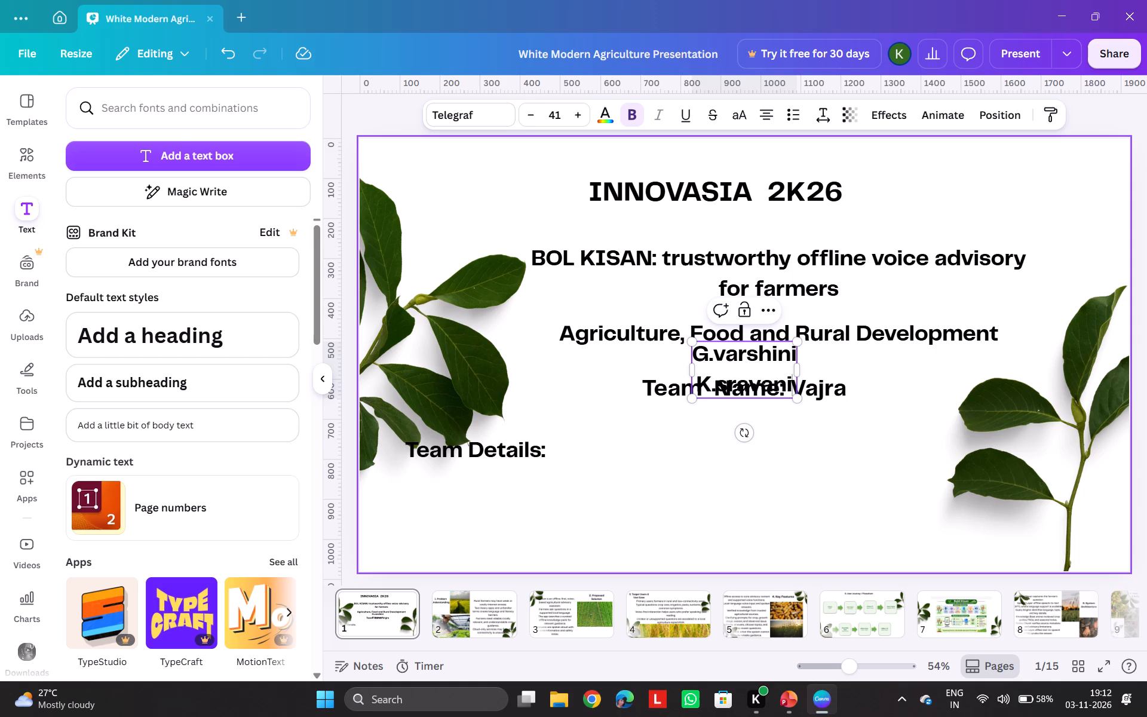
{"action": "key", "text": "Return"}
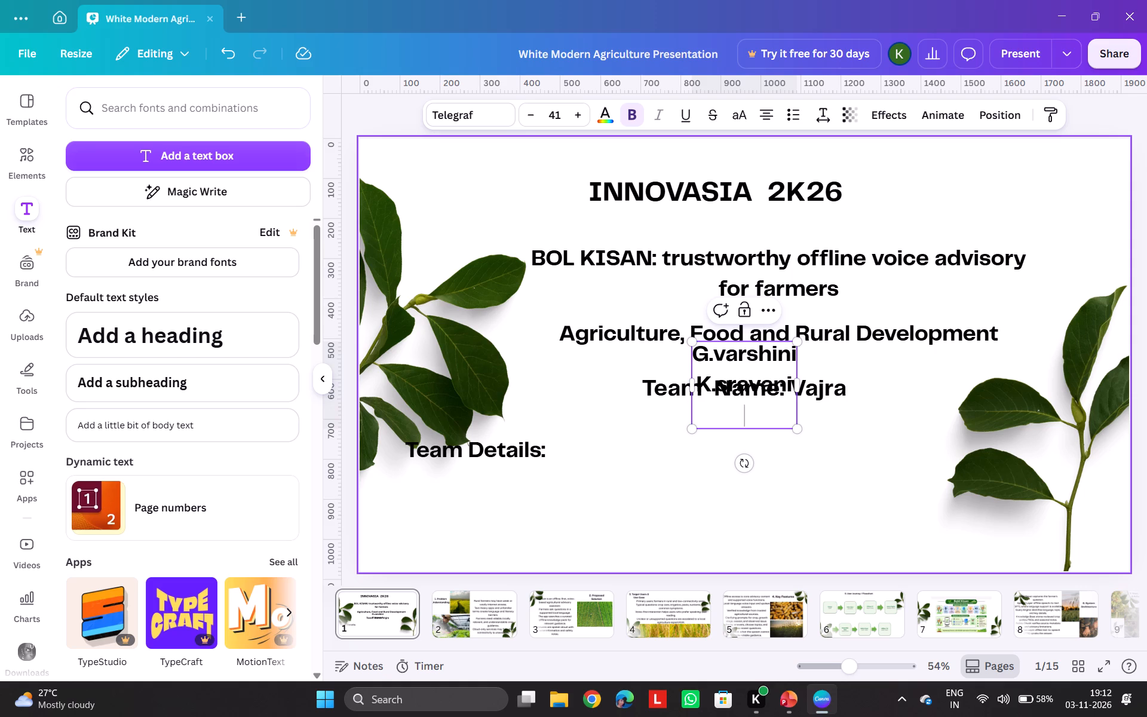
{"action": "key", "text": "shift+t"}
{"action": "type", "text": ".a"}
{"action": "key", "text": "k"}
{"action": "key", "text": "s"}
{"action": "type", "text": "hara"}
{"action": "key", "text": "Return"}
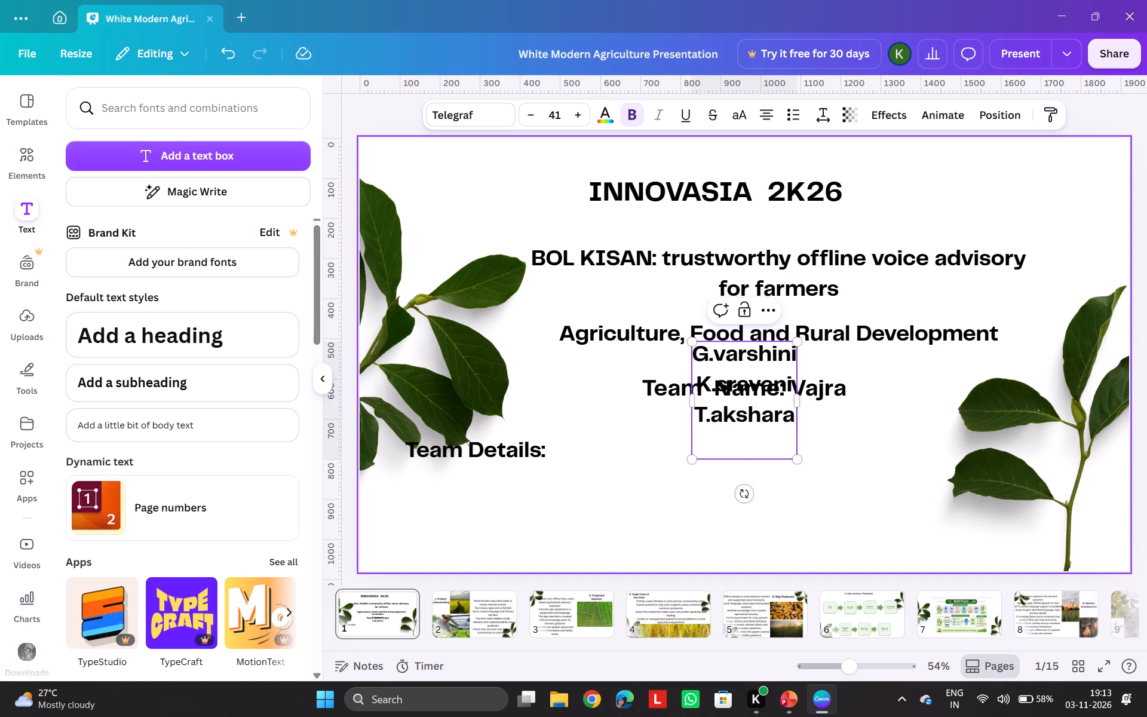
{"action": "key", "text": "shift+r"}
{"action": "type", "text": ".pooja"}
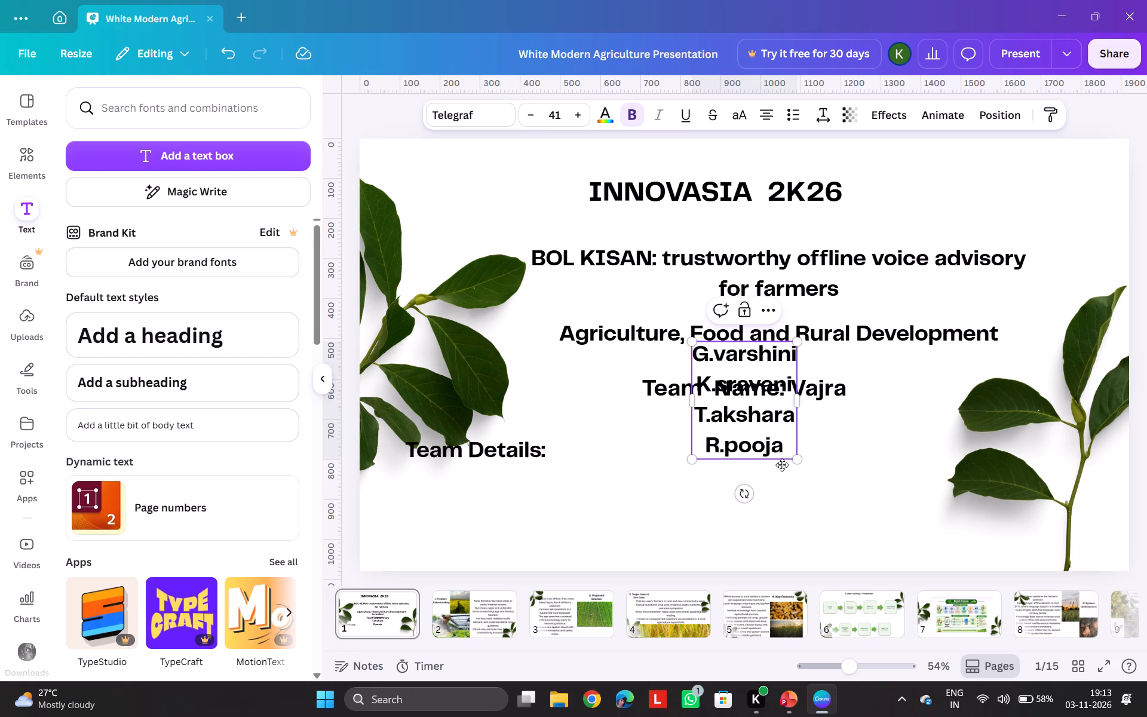
Move the member list beside the Team Details label, below the team name, and widen its text box.
{"action": "right_click", "coordinate": [826, 437]}
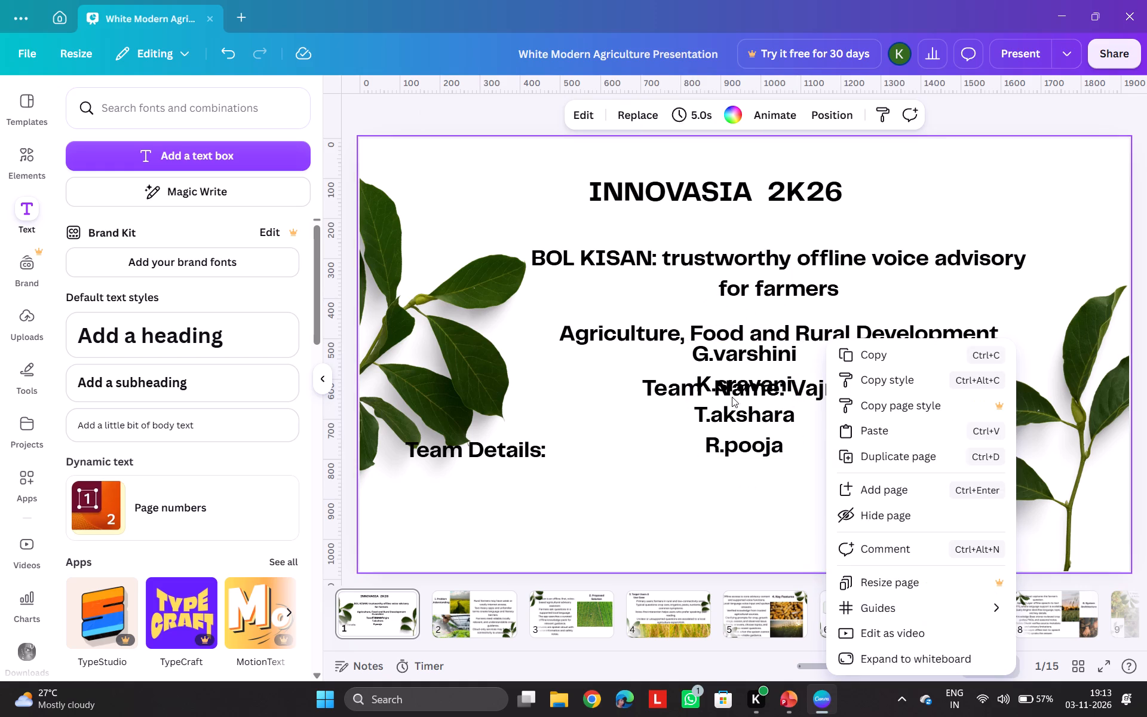
{"action": "left_click", "coordinate": [718, 391]}
{"action": "left_click", "coordinate": [762, 365]}
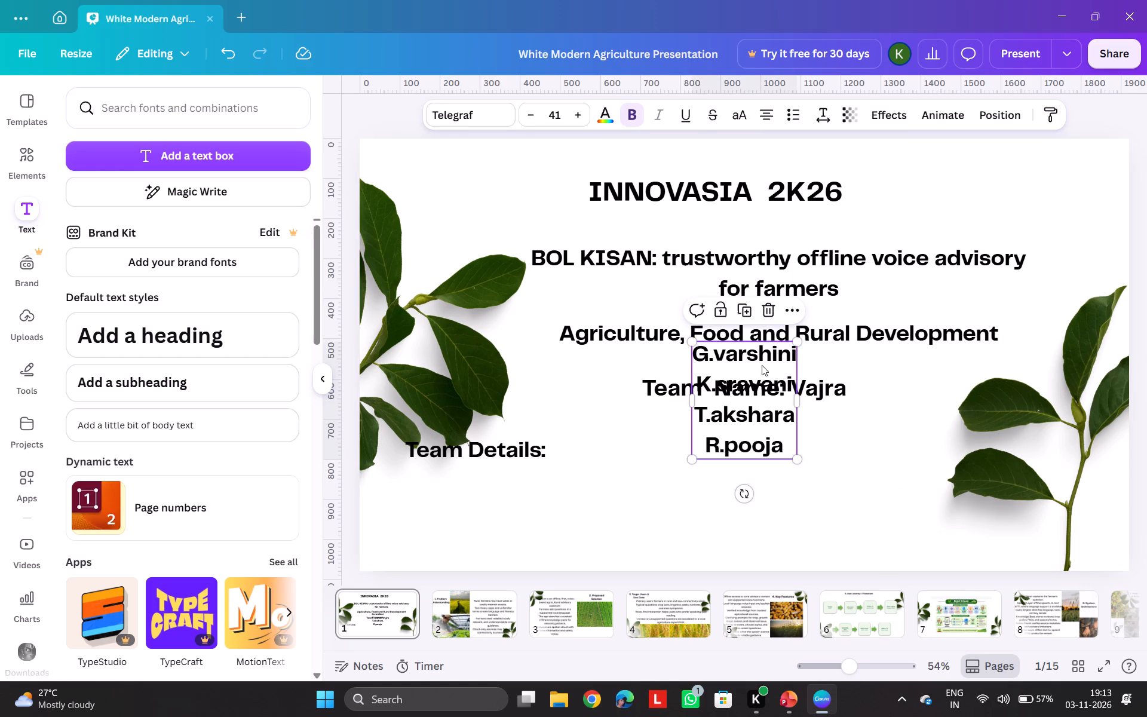
{"action": "left_click_drag", "start_coordinate": [762, 365], "coordinate": [657, 463]}
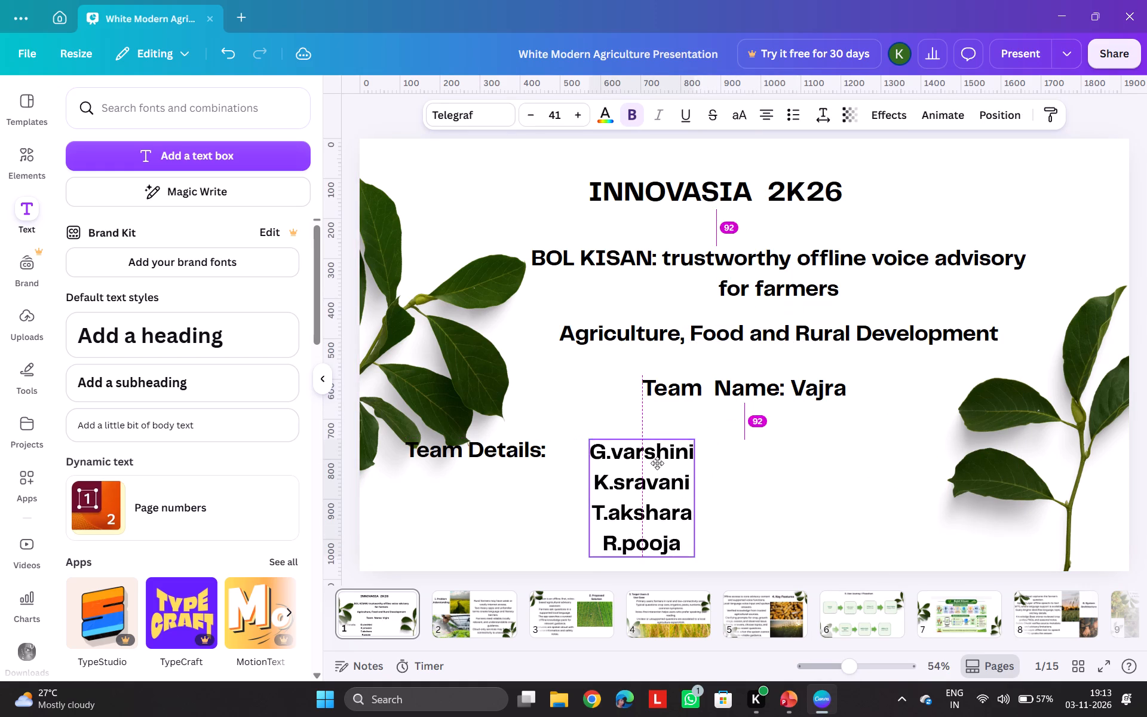
{"action": "left_click_drag", "start_coordinate": [657, 463], "coordinate": [644, 473]}
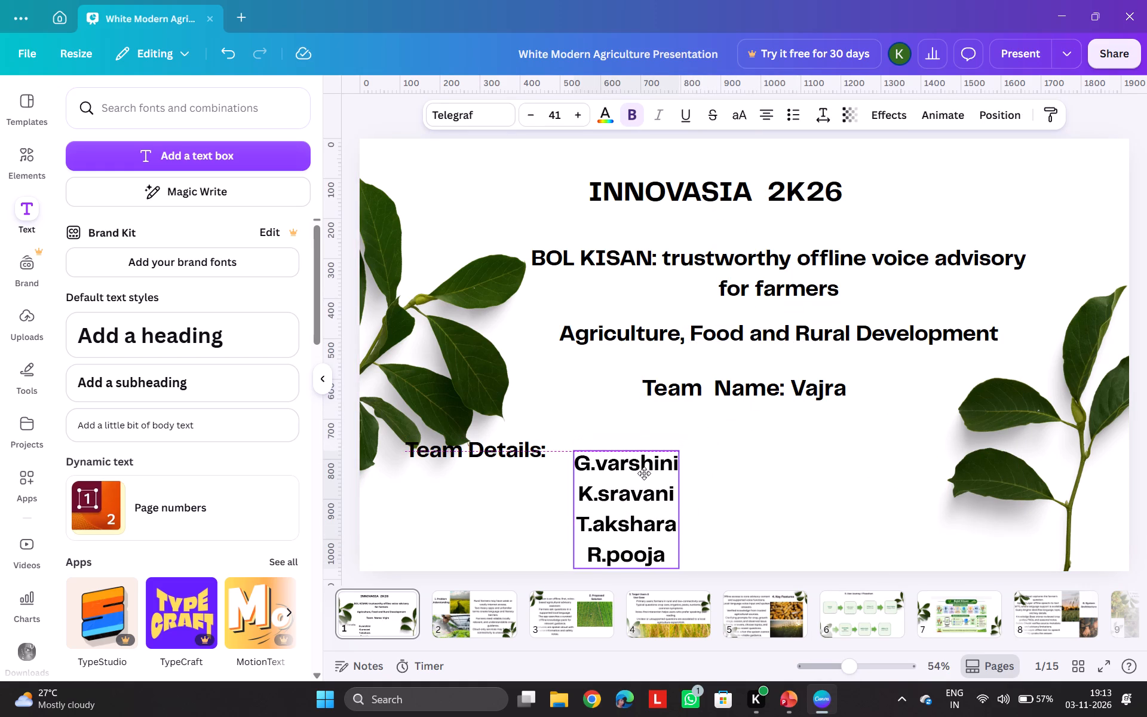
{"action": "left_click_drag", "start_coordinate": [644, 473], "coordinate": [643, 470]}
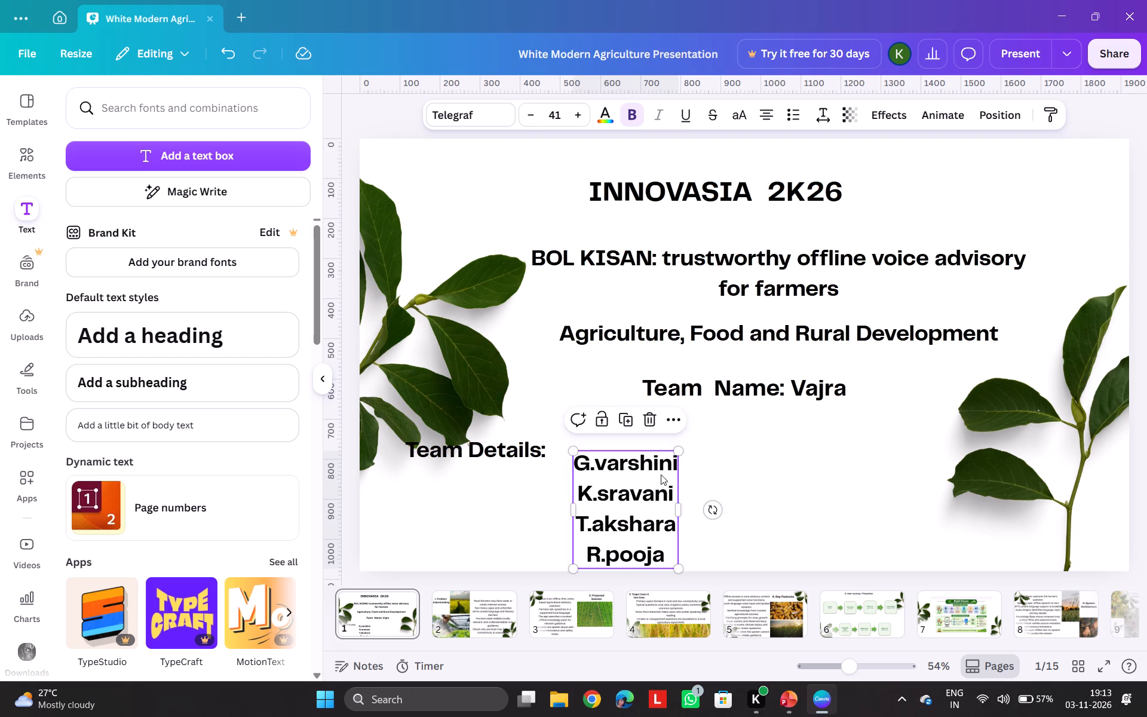
{"action": "left_click_drag", "start_coordinate": [679, 517], "coordinate": [717, 516]}
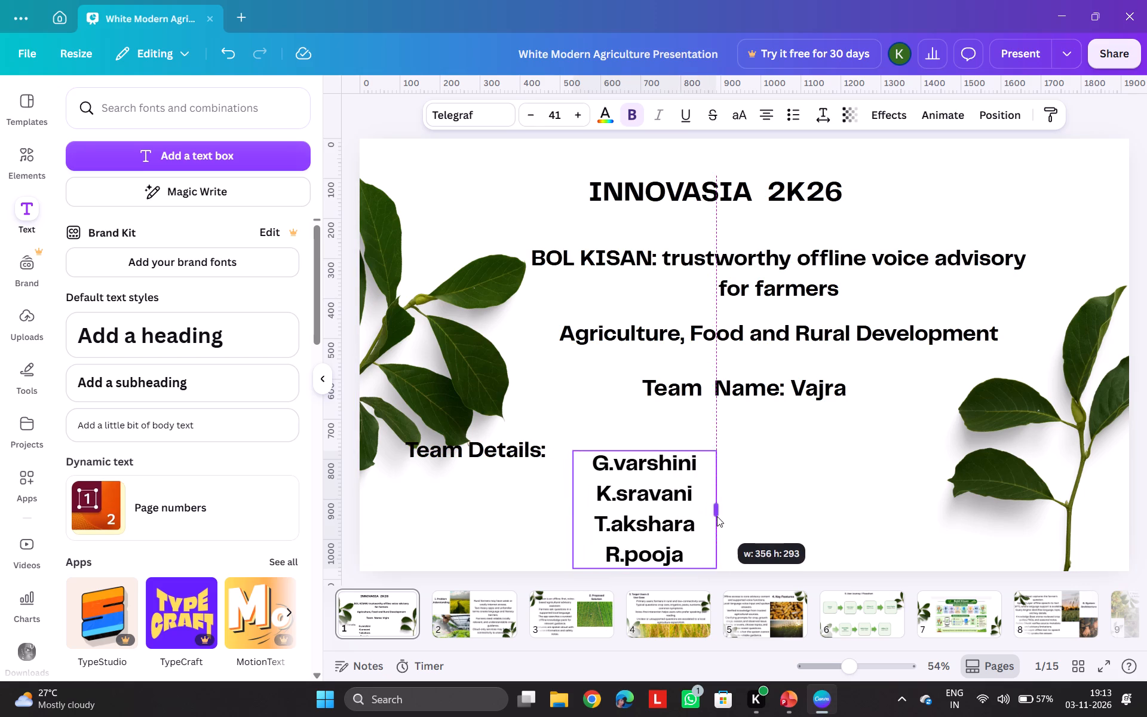
{"action": "left_click_drag", "start_coordinate": [717, 516], "coordinate": [740, 515]}
Capitalise the first letter after the initial in each of the four team members' names.
{"action": "left_click", "coordinate": [640, 461]}
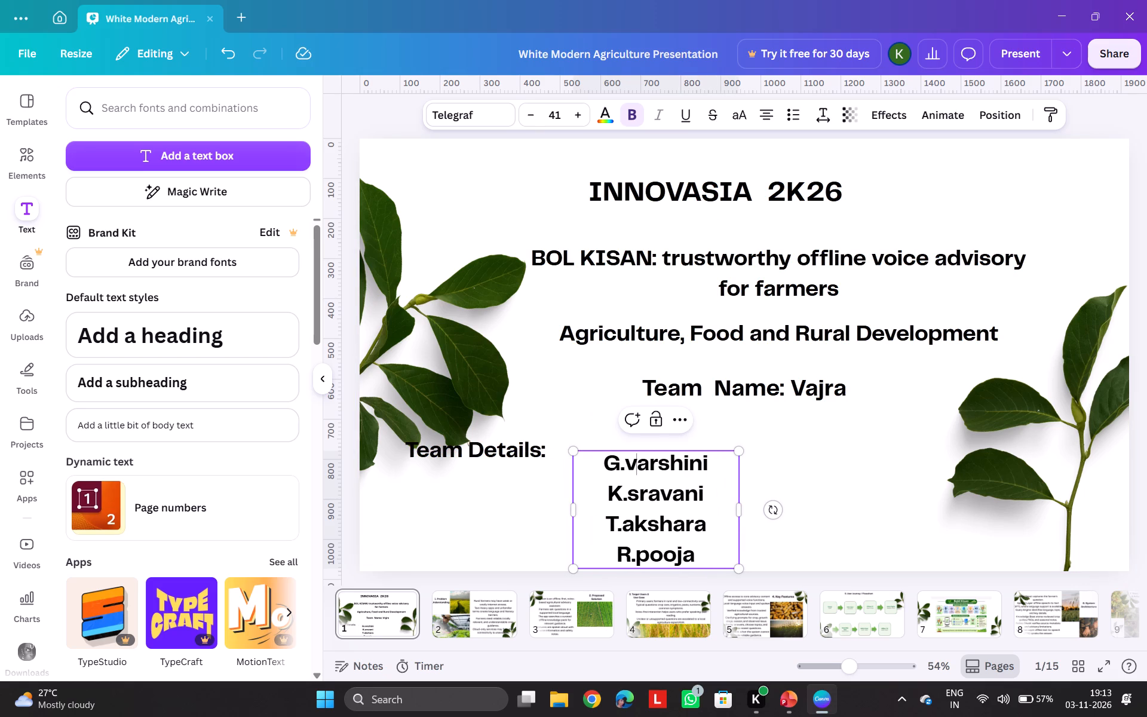
{"action": "key", "text": "BackSpace"}
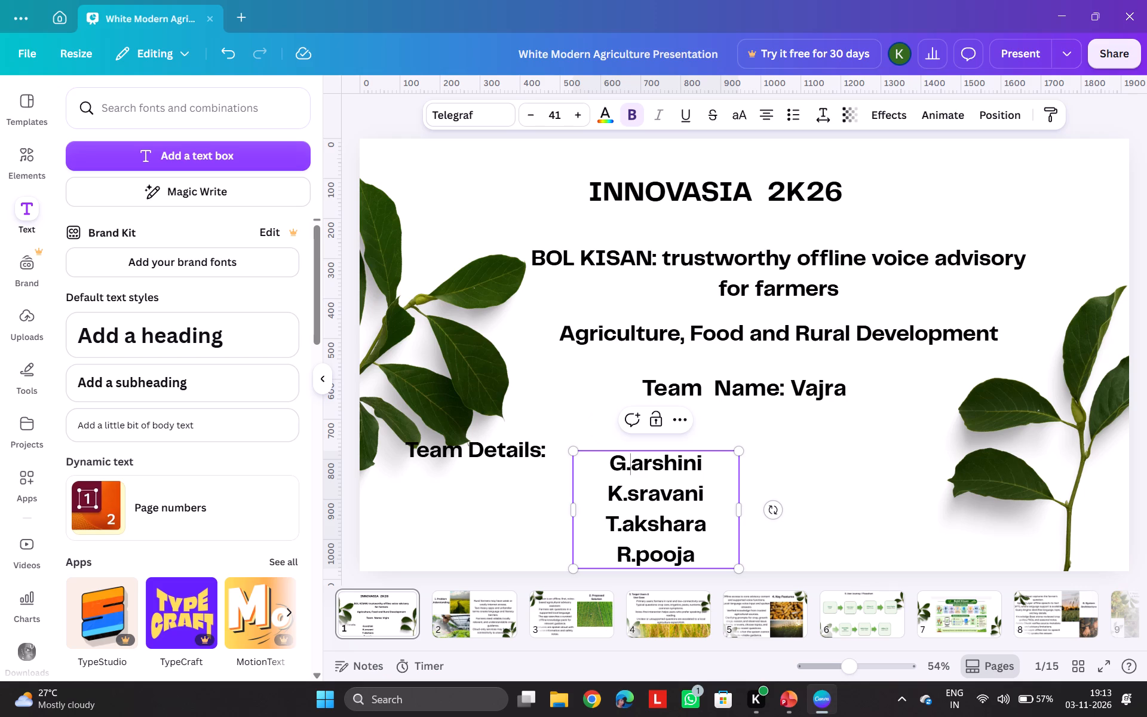
{"action": "key", "text": "shift+v"}
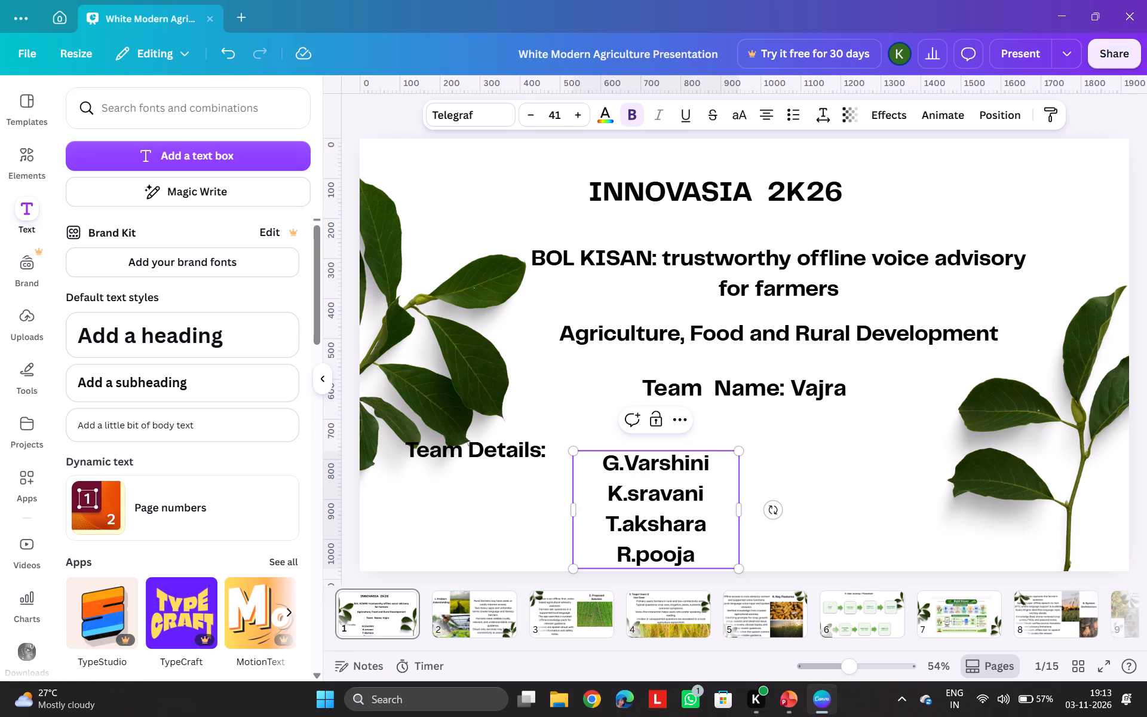
{"action": "key", "text": "Down"}
{"action": "key", "text": "BackSpace"}
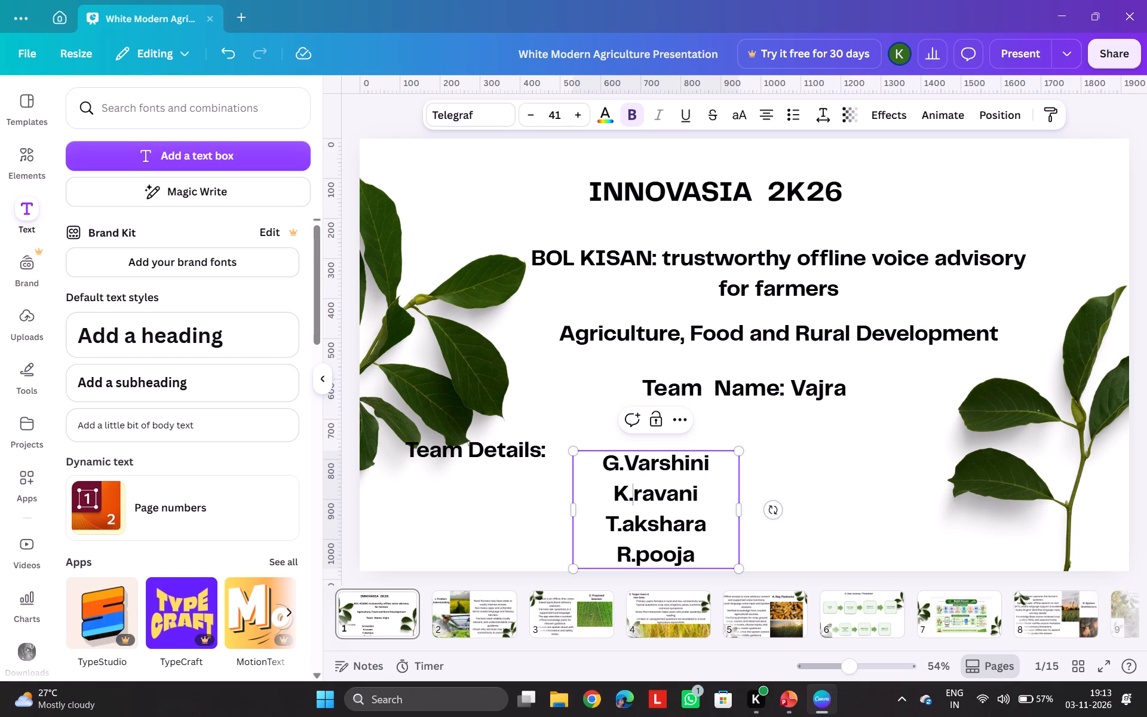
{"action": "key", "text": "shift+s"}
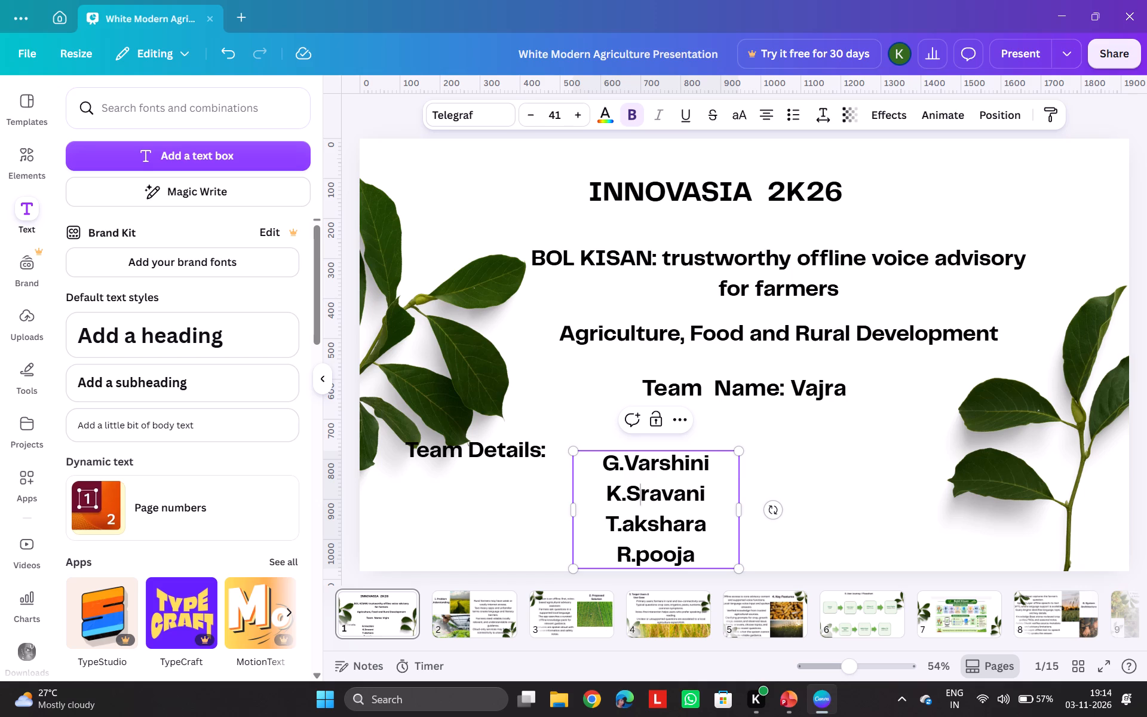
{"action": "key", "text": "Down"}
{"action": "key", "text": "BackSpace"}
{"action": "key", "text": "shift+a"}
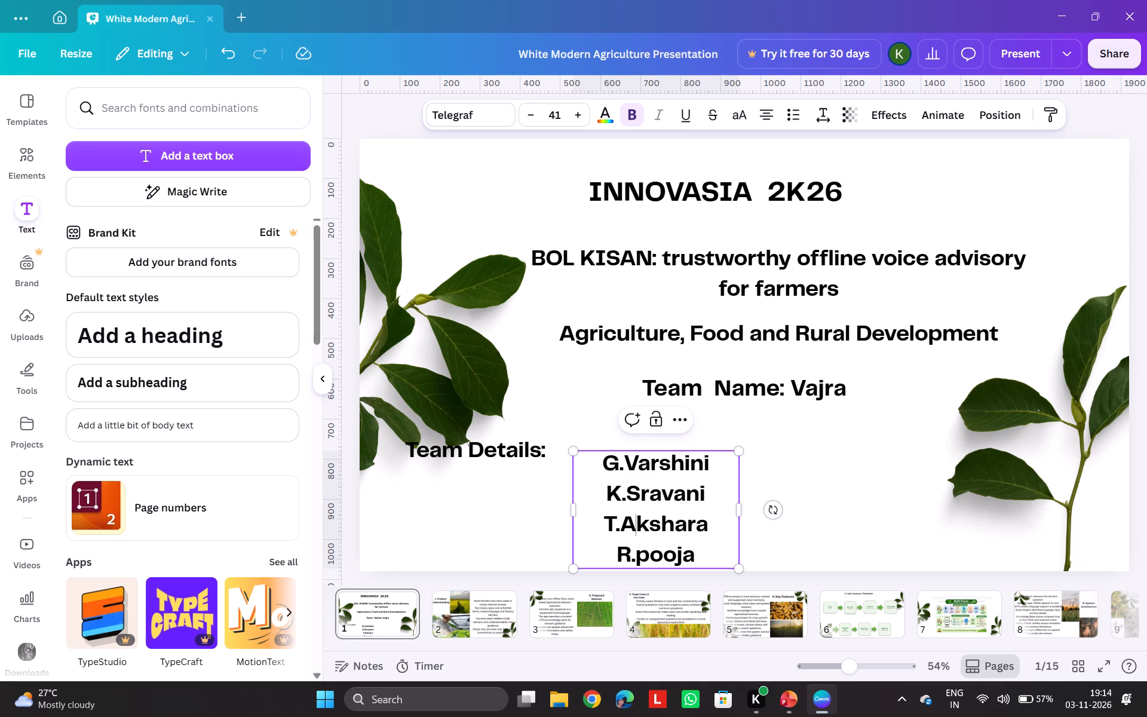
{"action": "key", "text": "Down"}
{"action": "key", "text": "Right"}
{"action": "key", "text": "BackSpace"}
{"action": "key", "text": "shift+p"}
Extend the member list's box towards the Team Details label and lower the label slightly towards the first name's line.
{"action": "left_click_drag", "start_coordinate": [570, 511], "coordinate": [552, 511]}
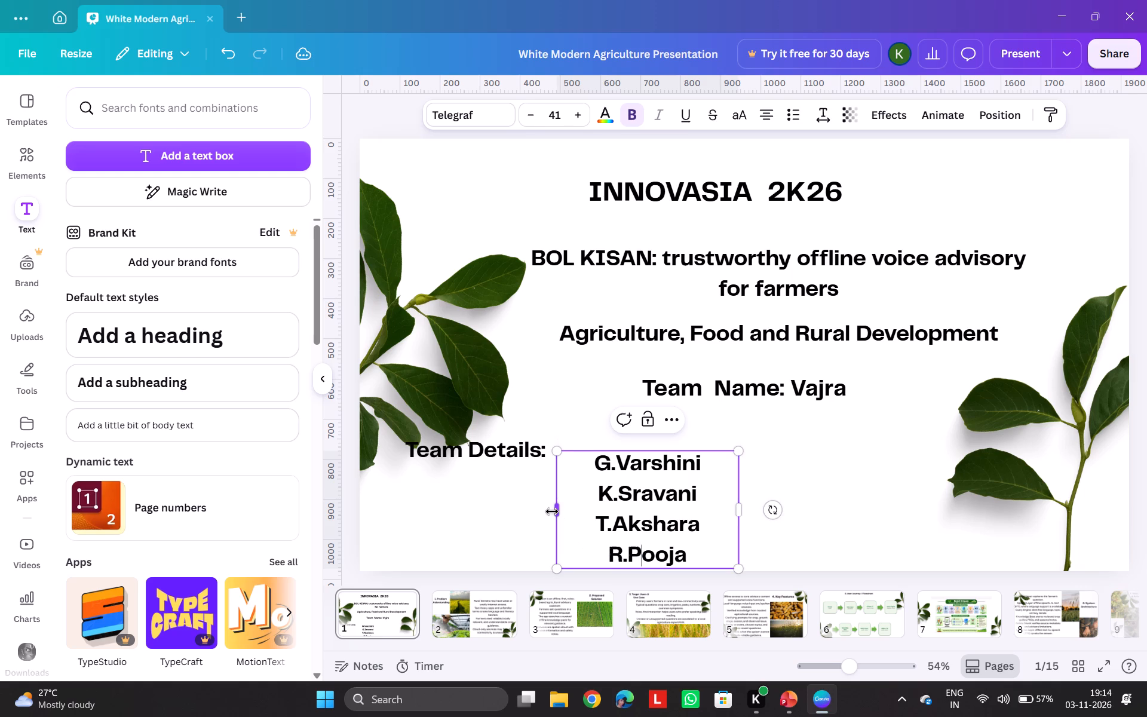
{"action": "left_click", "coordinate": [835, 486]}
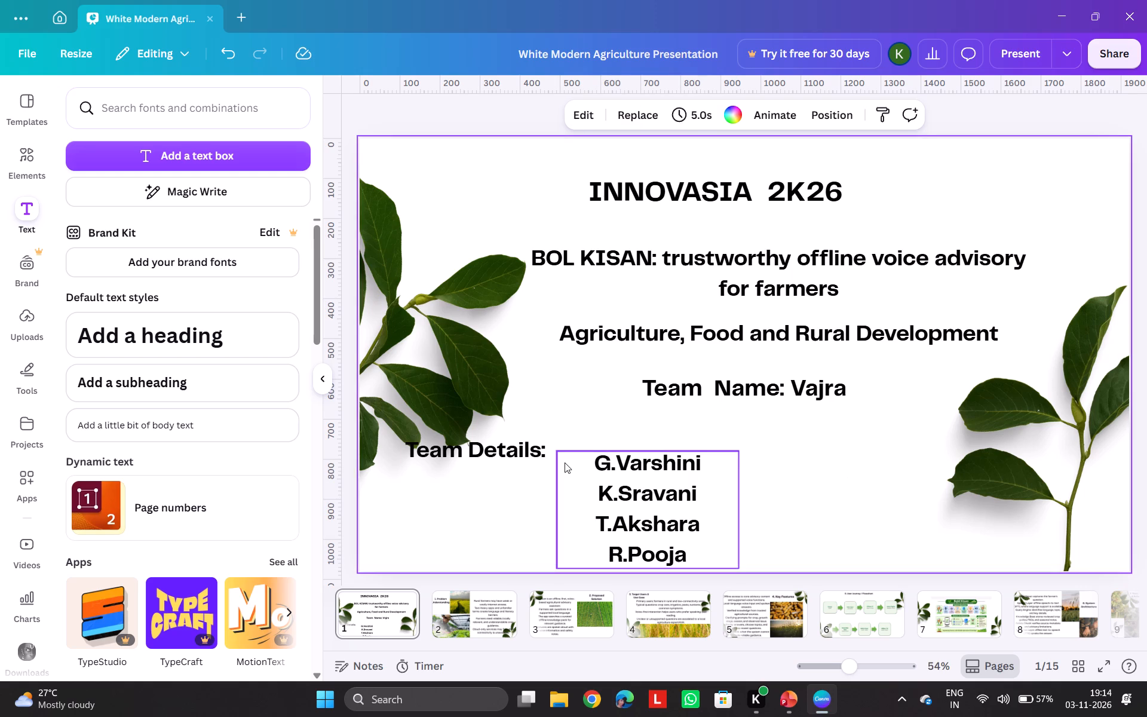
{"action": "left_click_drag", "start_coordinate": [510, 451], "coordinate": [511, 456]}
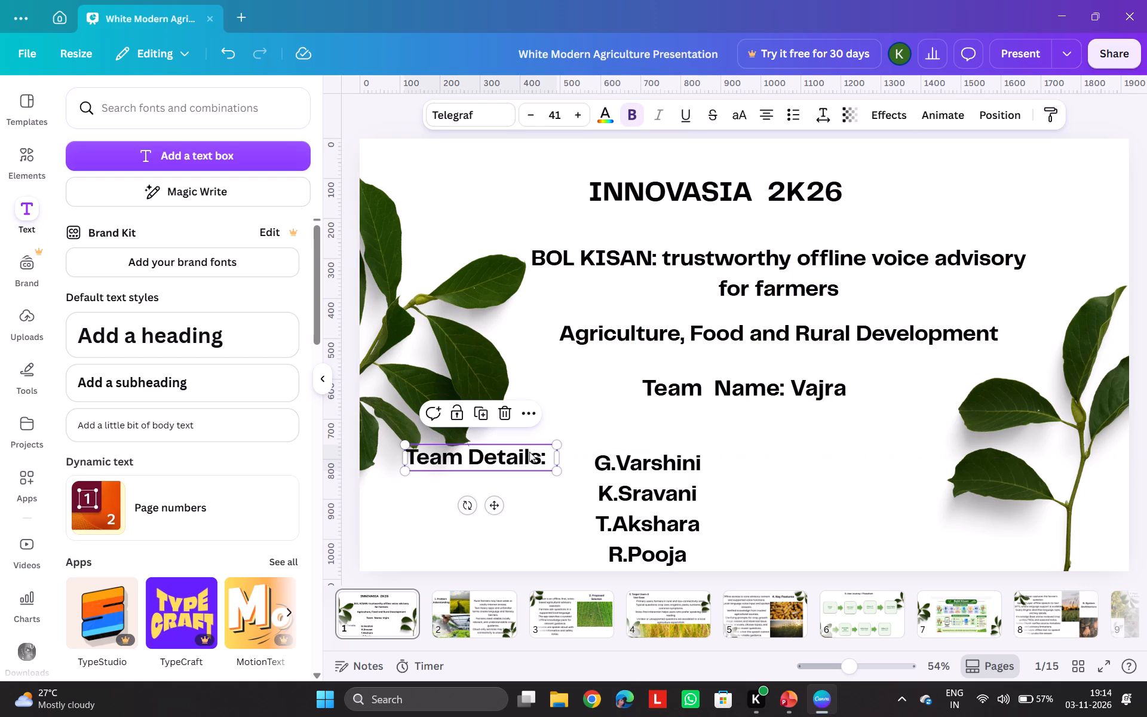
Move the member list beneath the team name, and place the Team Details label above and to the left of the list.
{"action": "left_click", "coordinate": [603, 413]}
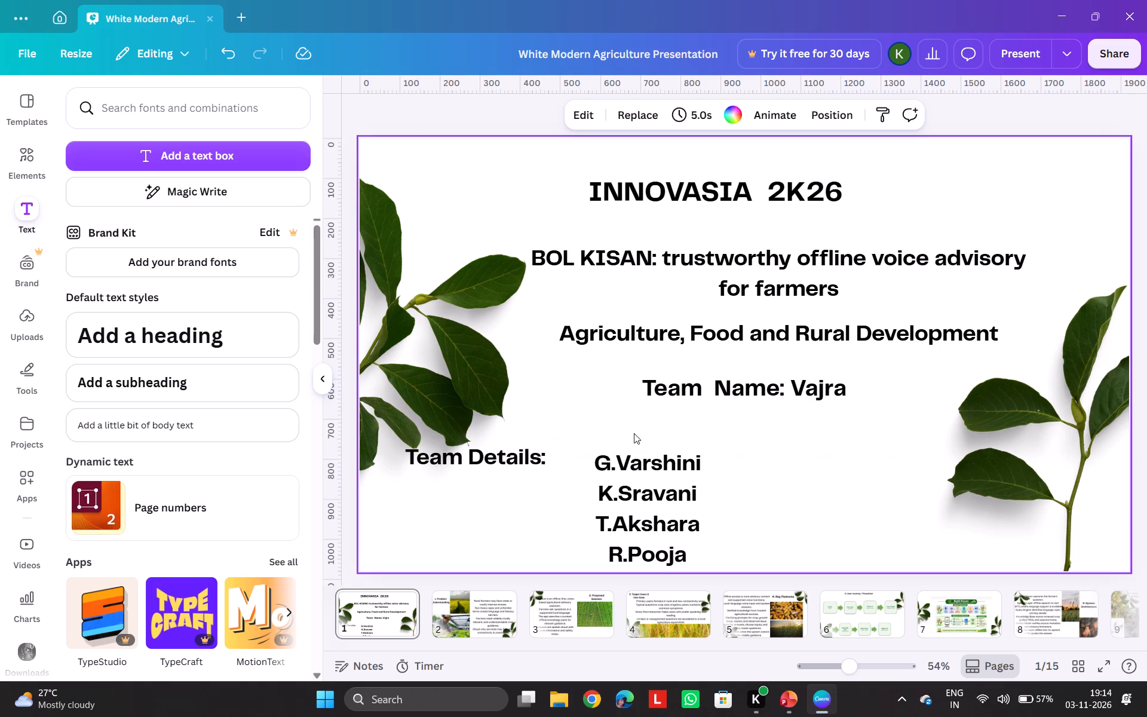
{"action": "left_click_drag", "start_coordinate": [638, 470], "coordinate": [749, 470]}
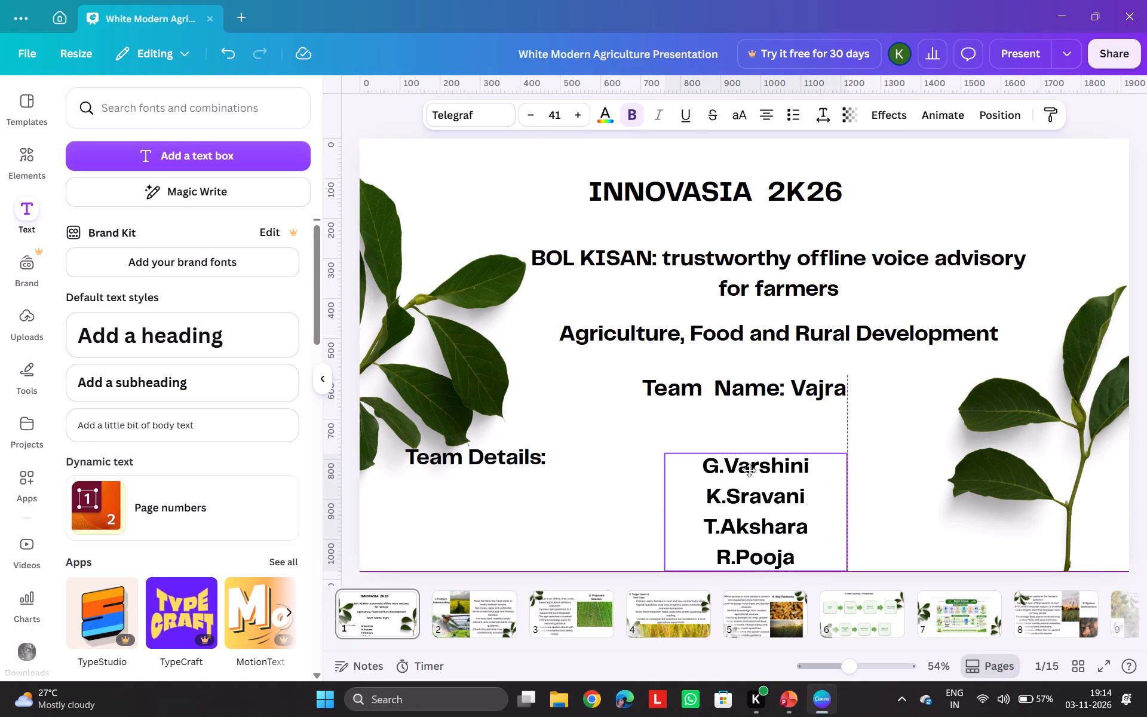
{"action": "left_click_drag", "start_coordinate": [749, 470], "coordinate": [749, 470]}
{"action": "left_click_drag", "start_coordinate": [502, 452], "coordinate": [596, 430]}
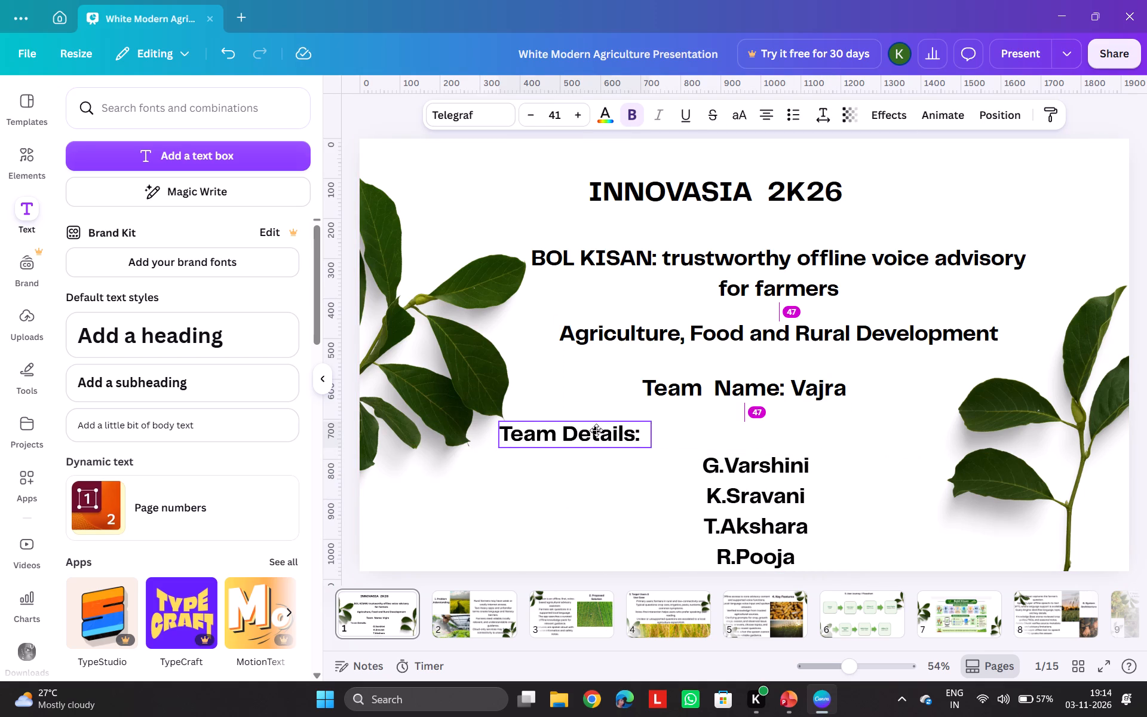
{"action": "left_click_drag", "start_coordinate": [596, 430], "coordinate": [611, 430]}
{"action": "left_click", "coordinate": [482, 502]}
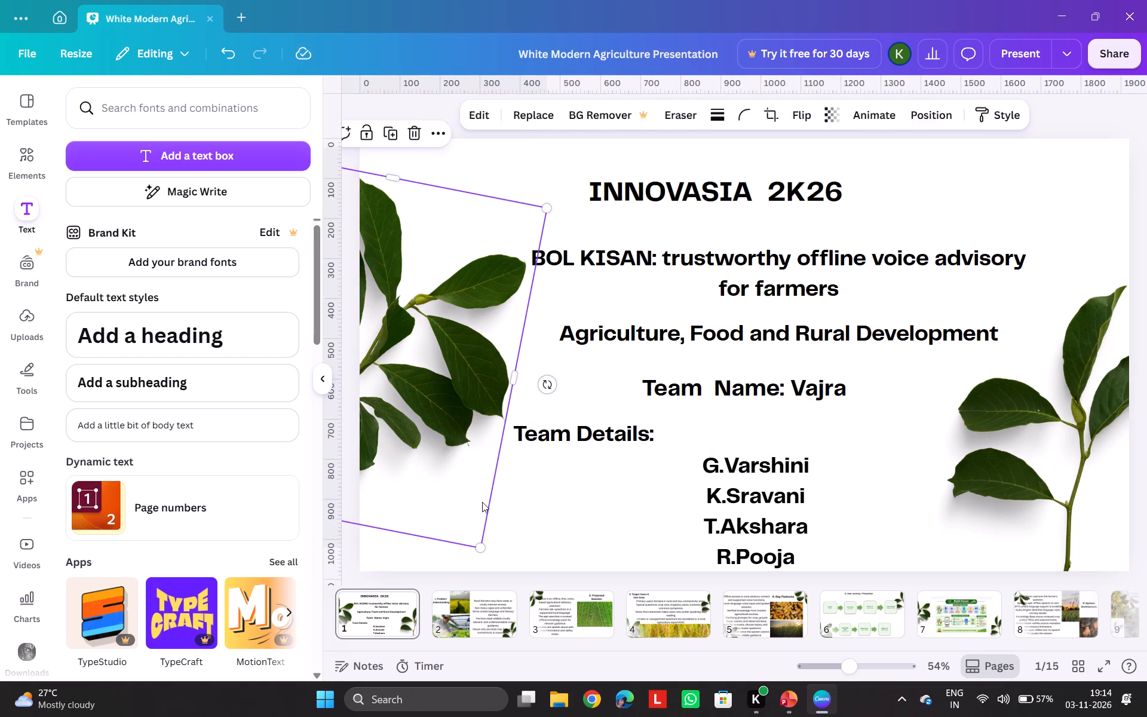
{"action": "left_click", "coordinate": [544, 503]}
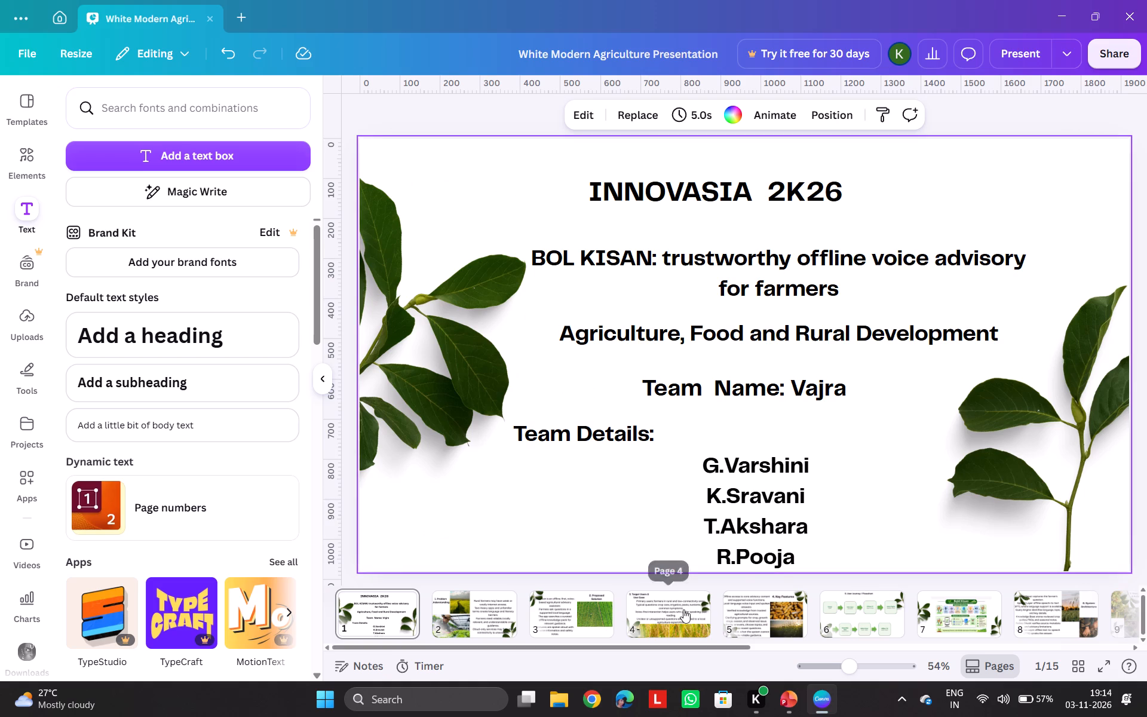
Delete page 15, the last page holding only leaf decorations after the References & Conclusion slide.
{"action": "scroll", "coordinate": [853, 609], "scroll_direction": "left", "scroll_amount": 3}
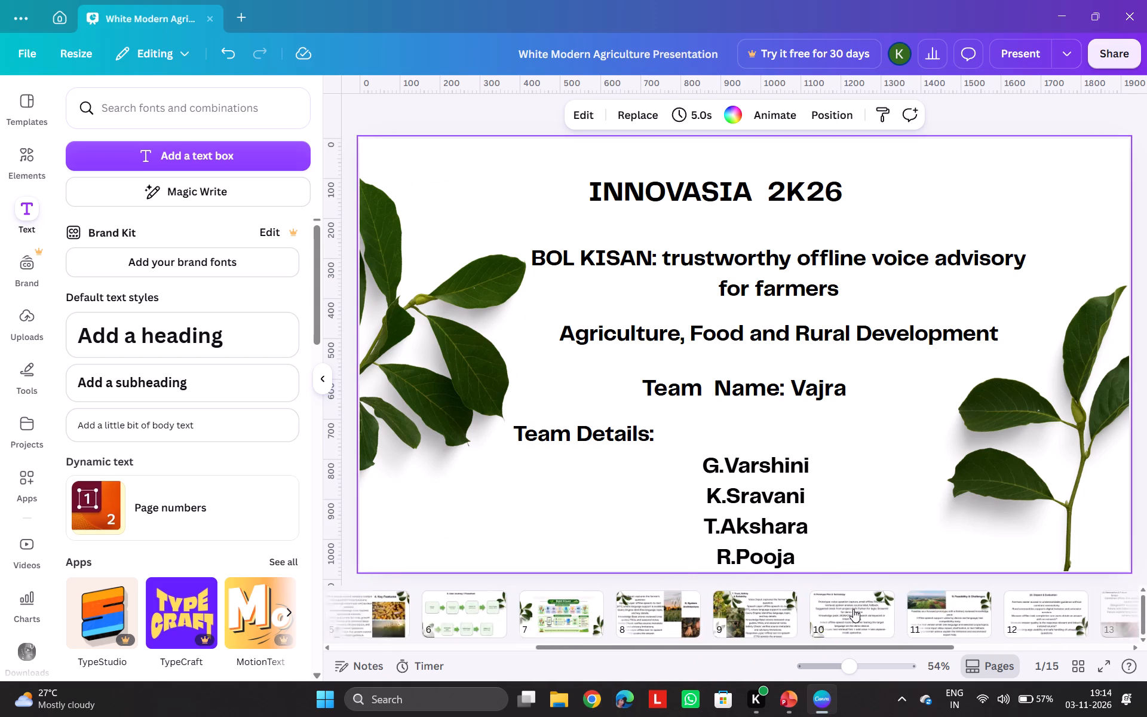
{"action": "scroll", "coordinate": [853, 609], "scroll_direction": "left", "scroll_amount": 3}
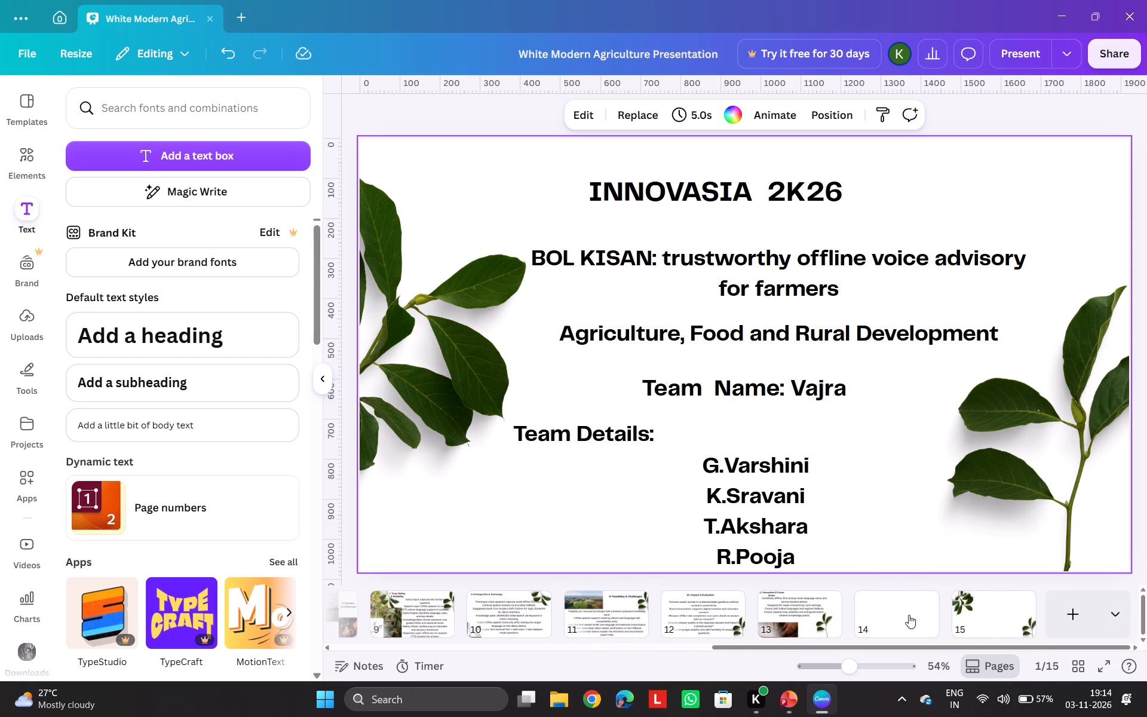
{"action": "left_click", "coordinate": [861, 622]}
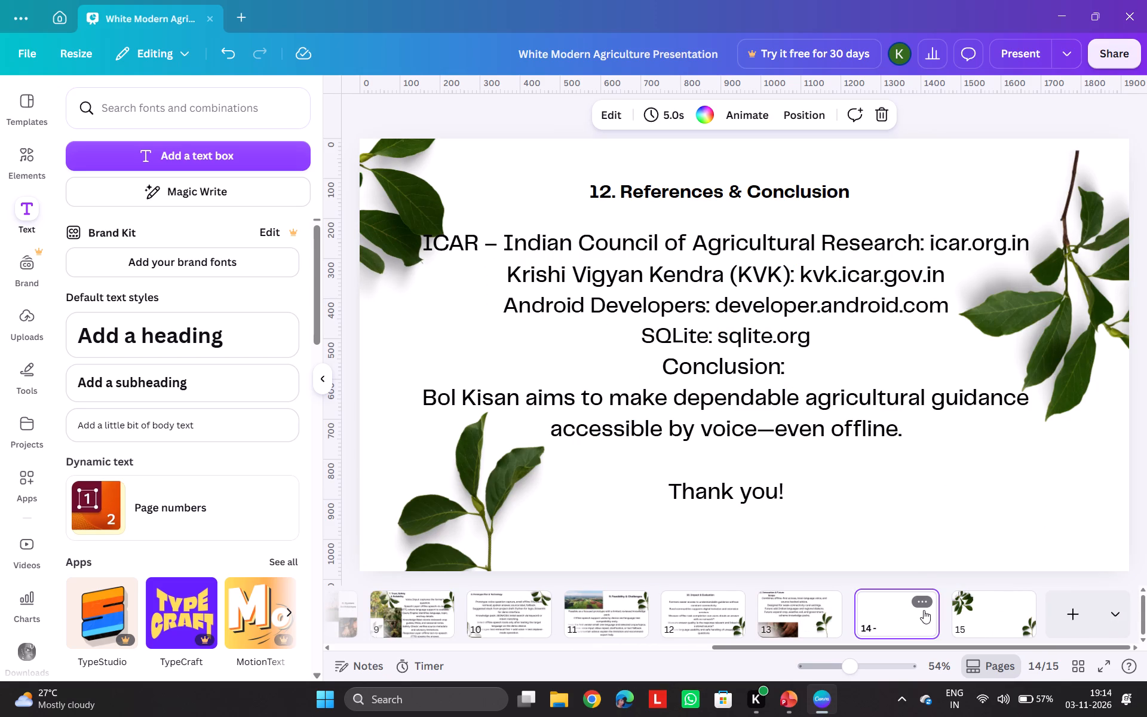
{"action": "left_click", "coordinate": [992, 606]}
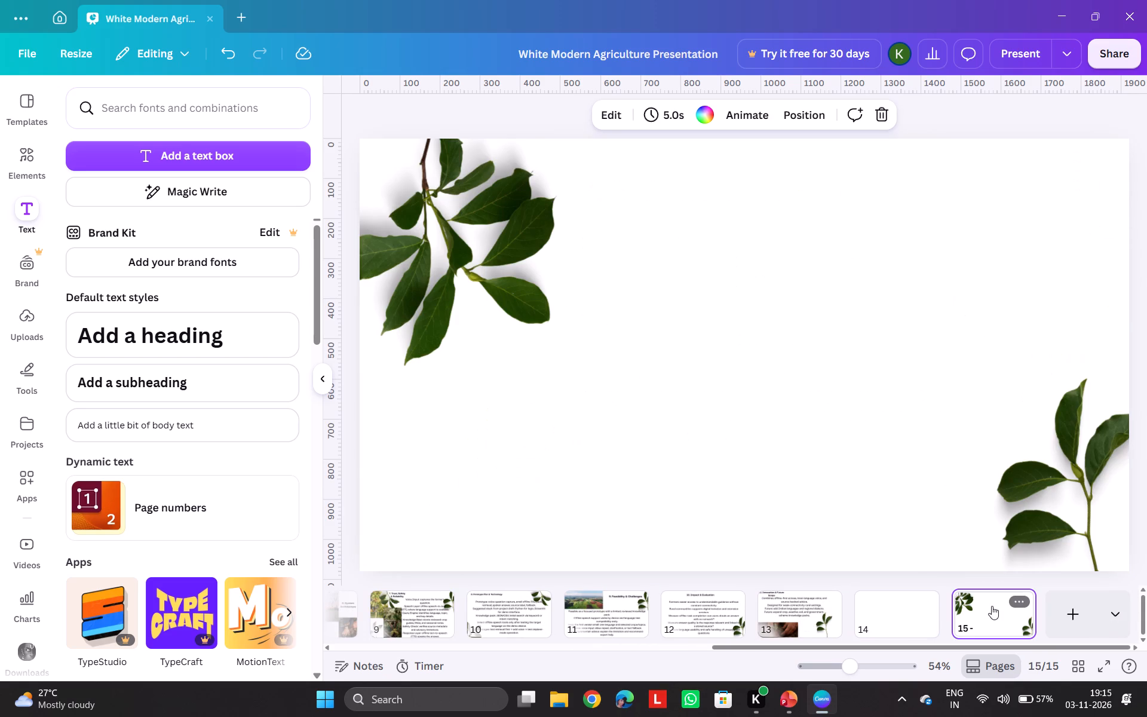
{"action": "key", "text": "Delete"}
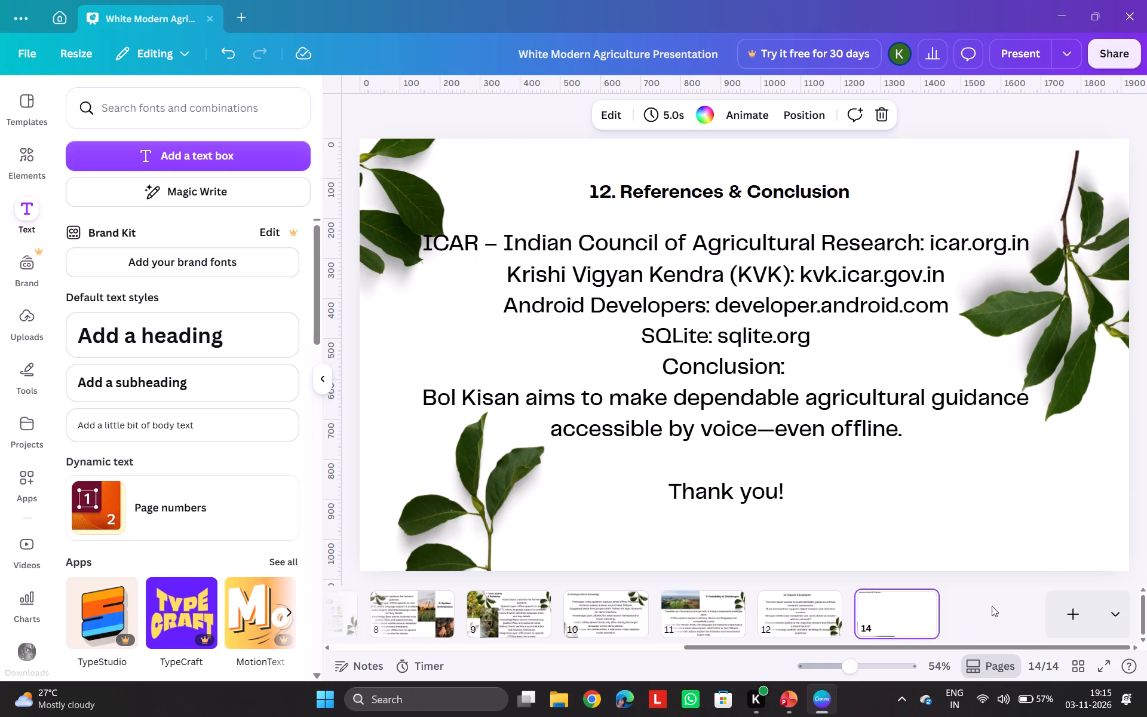
Review the slides from the title page through to the References & Conclusion slide, with the text side panel collapsed.
{"action": "left_click", "coordinate": [976, 618]}
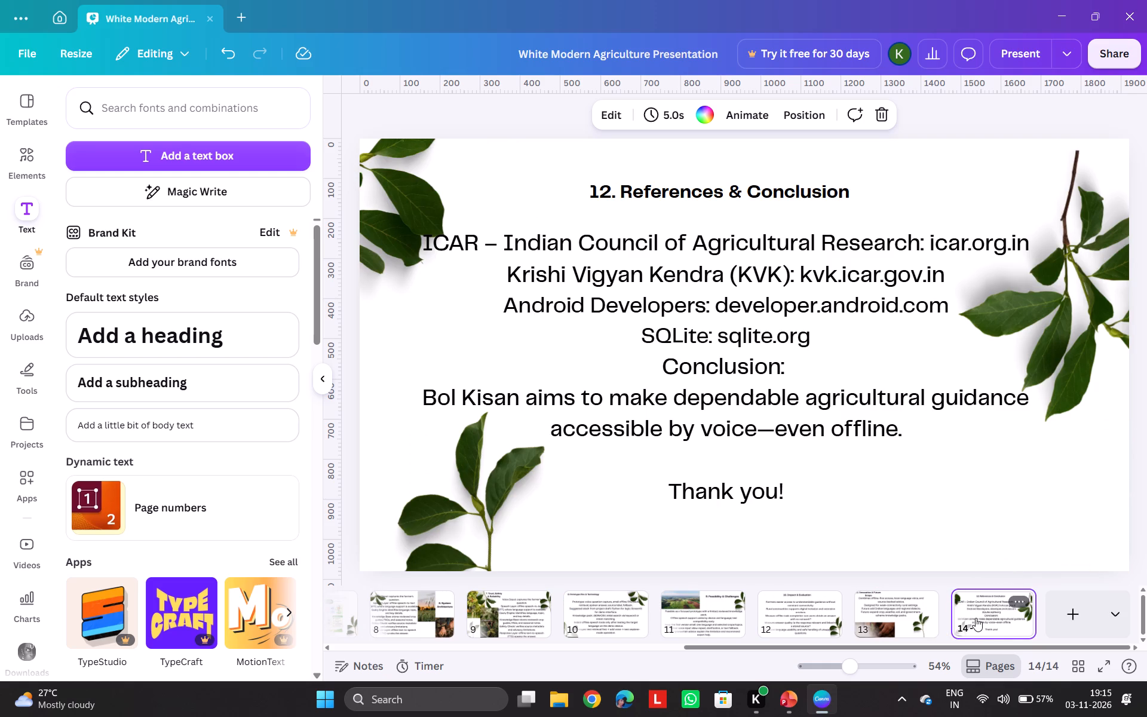
{"action": "left_click", "coordinate": [897, 617]}
{"action": "scroll", "coordinate": [740, 620], "scroll_direction": "right", "scroll_amount": 6}
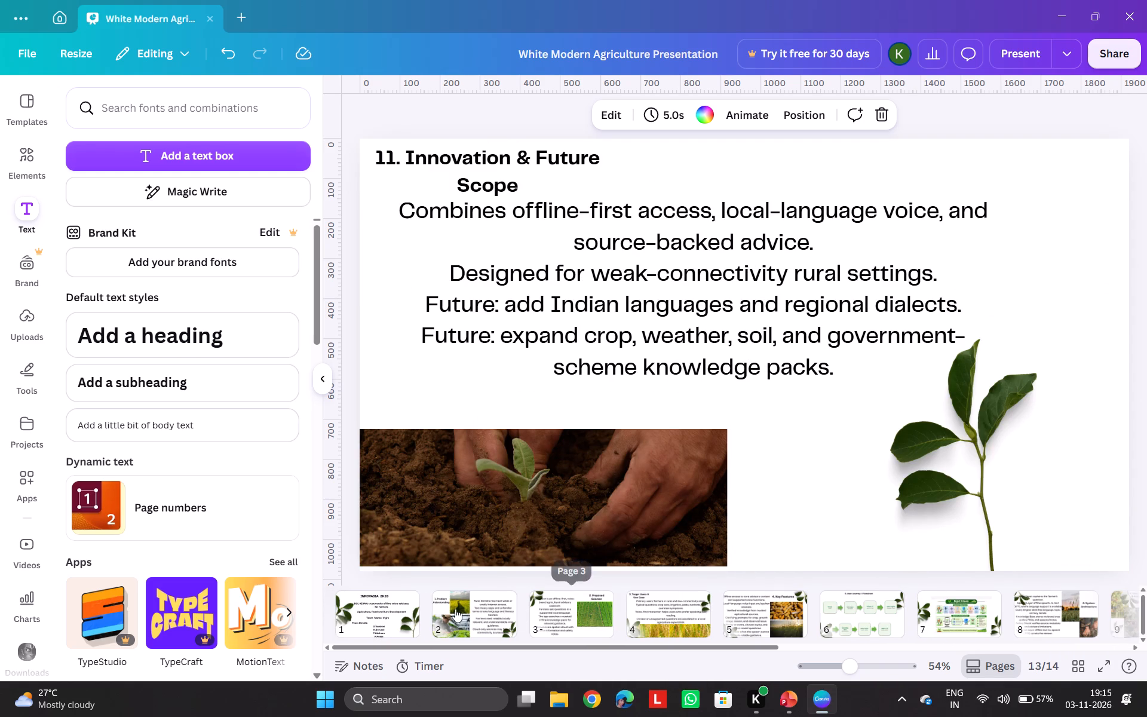
{"action": "left_click", "coordinate": [453, 609]}
{"action": "left_click", "coordinate": [389, 611]}
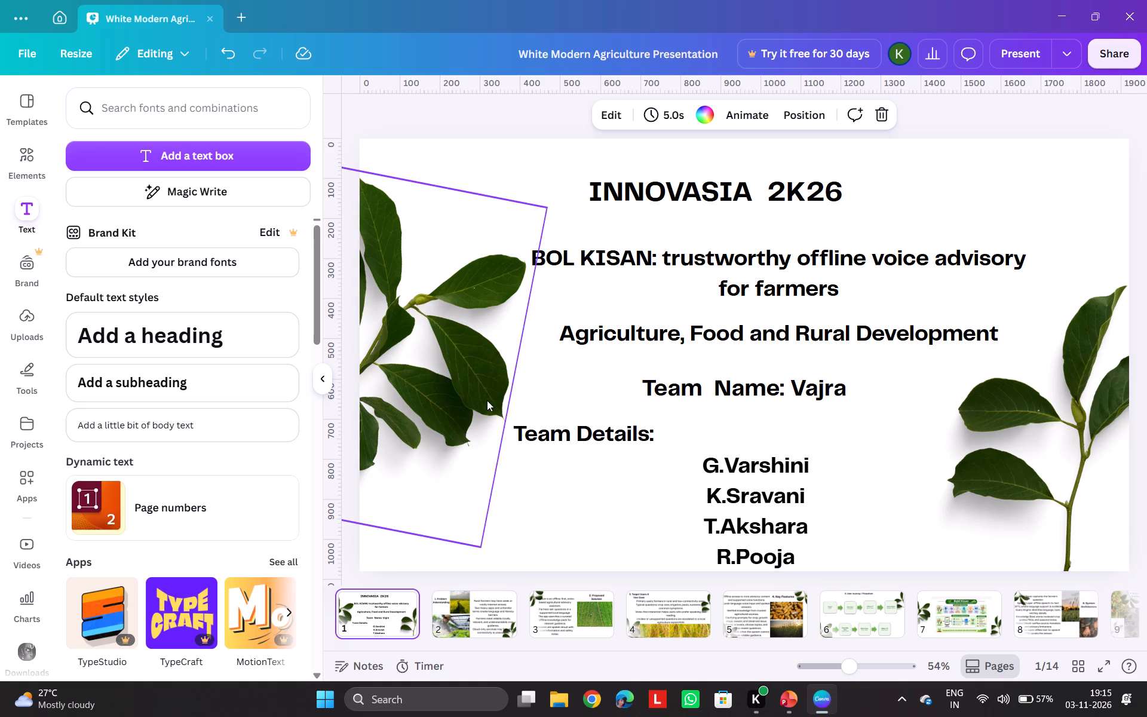
{"action": "left_click", "coordinate": [324, 383]}
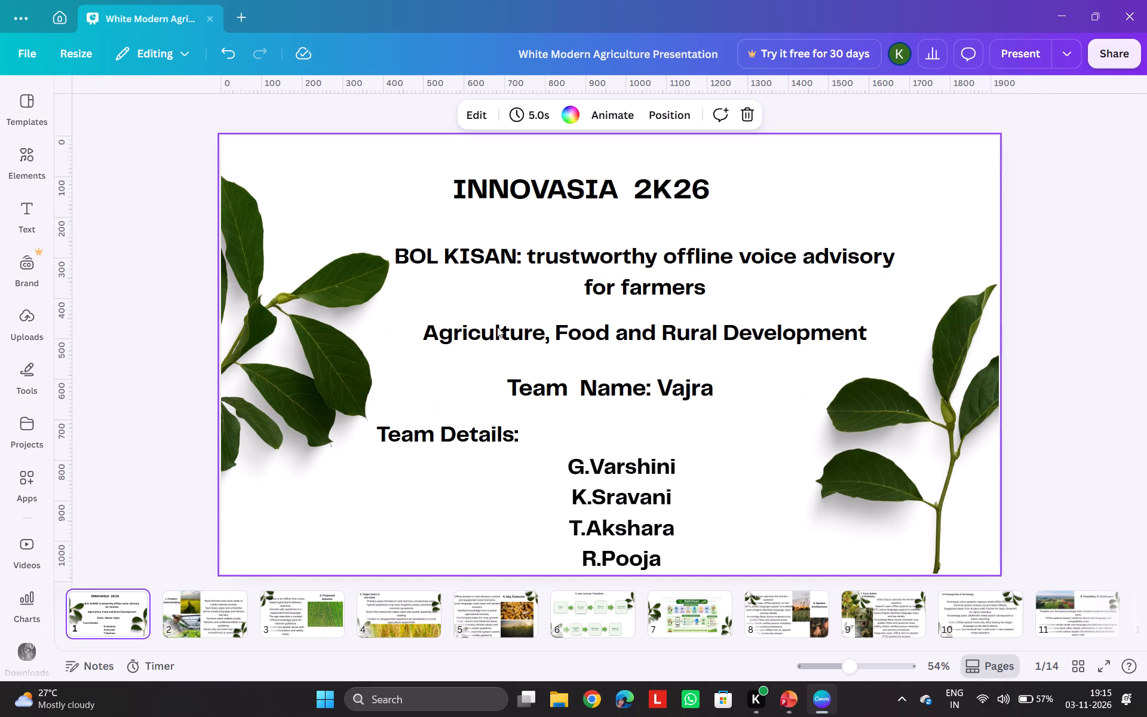
{"action": "left_click", "coordinate": [395, 602]}
{"action": "left_click", "coordinate": [297, 611]}
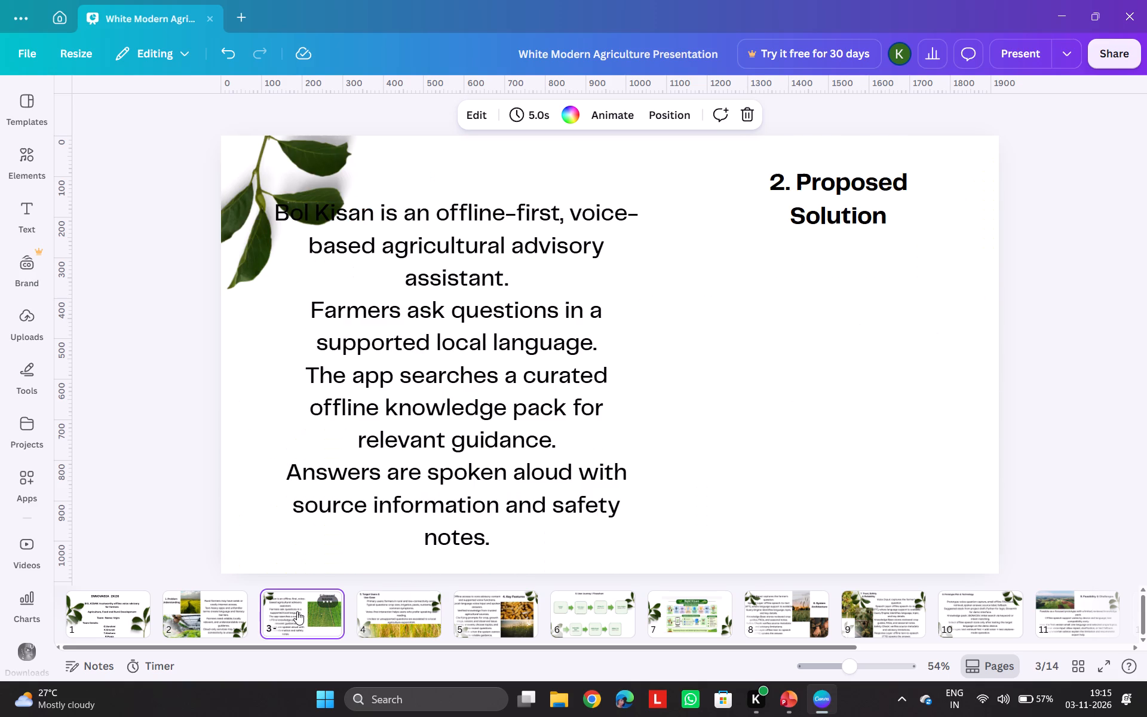
{"action": "left_click", "coordinate": [179, 616]}
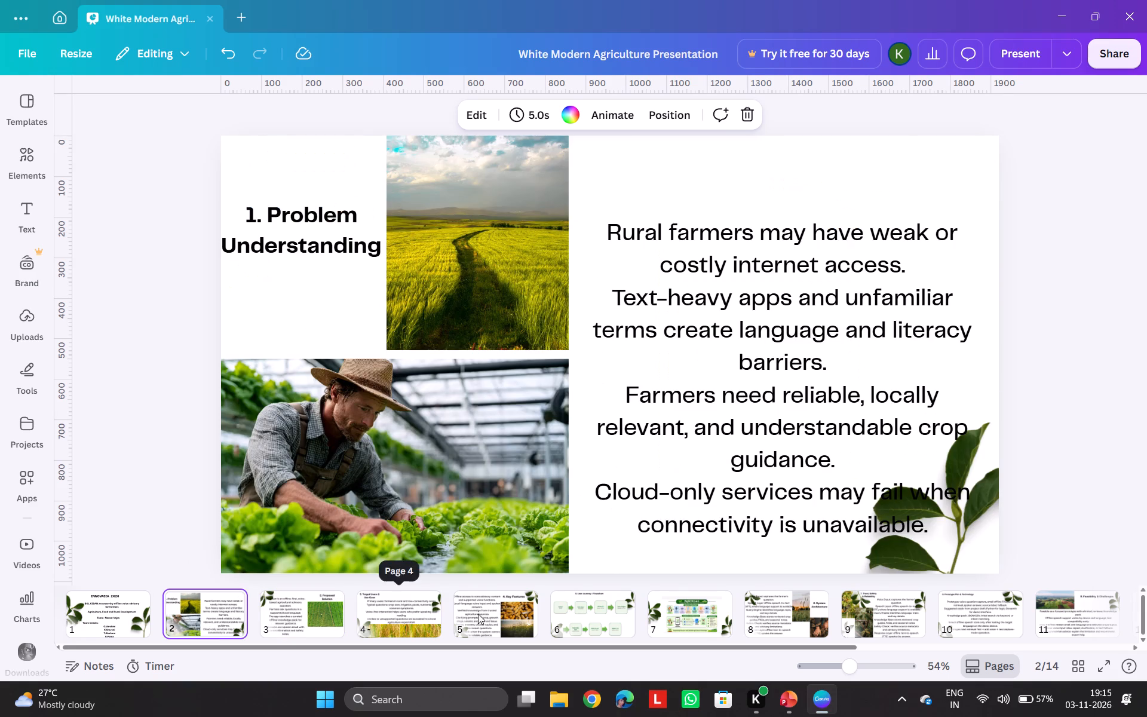
{"action": "left_click", "coordinate": [608, 595]}
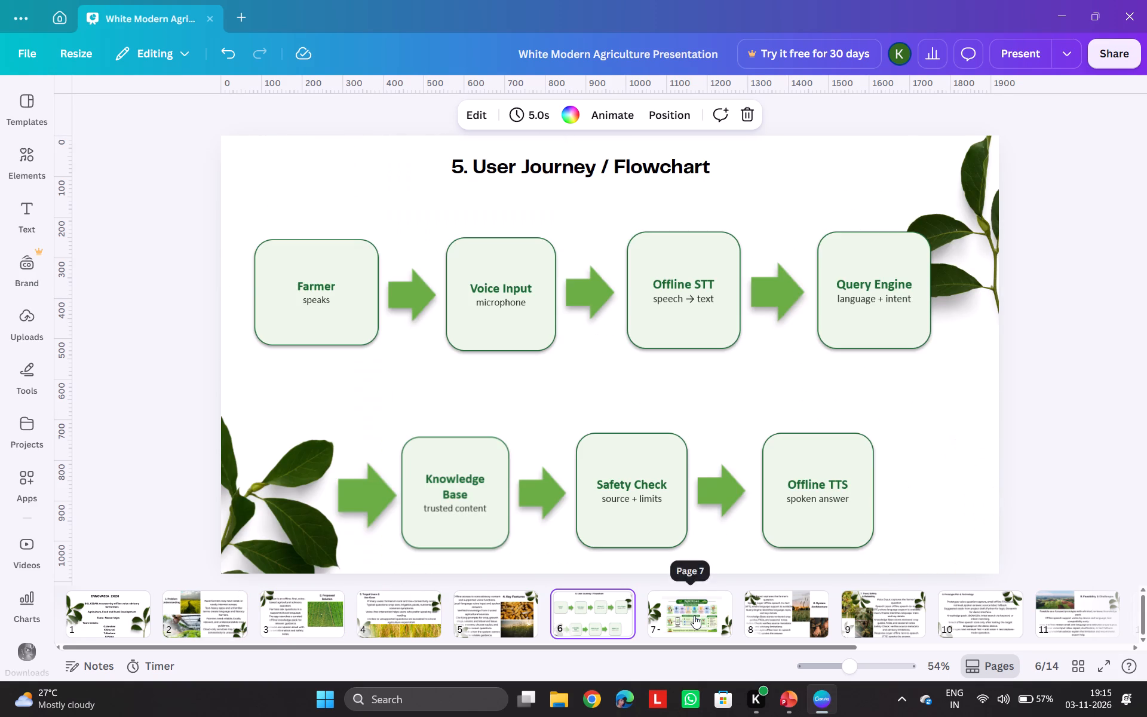
{"action": "left_click", "coordinate": [694, 615]}
{"action": "left_click", "coordinate": [778, 617]}
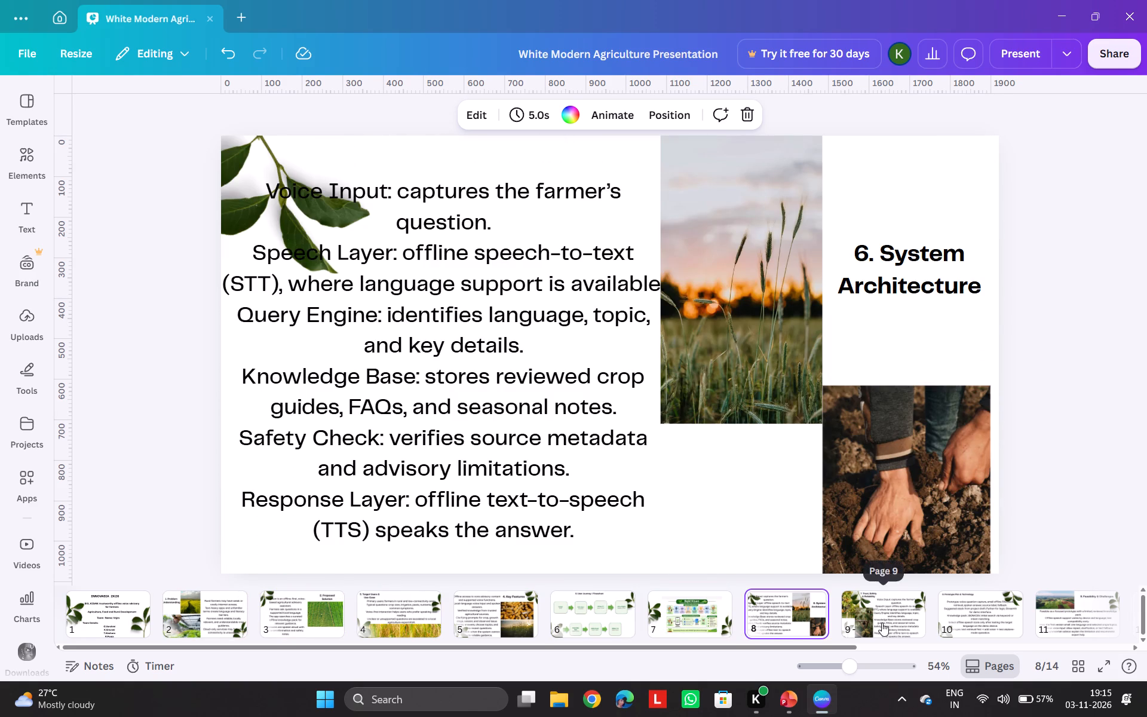
{"action": "left_click", "coordinate": [882, 623]}
{"action": "left_click", "coordinate": [1009, 623]}
{"action": "left_click", "coordinate": [1096, 622]}
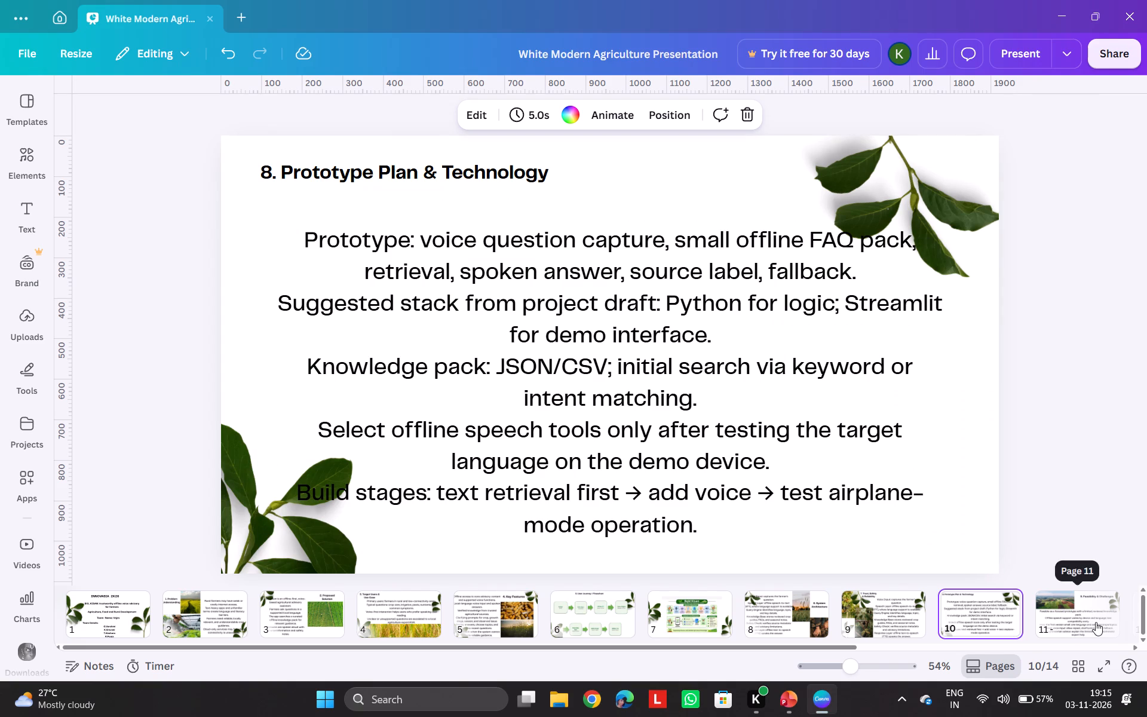
{"action": "scroll", "coordinate": [1025, 608], "scroll_direction": "left", "scroll_amount": 2}
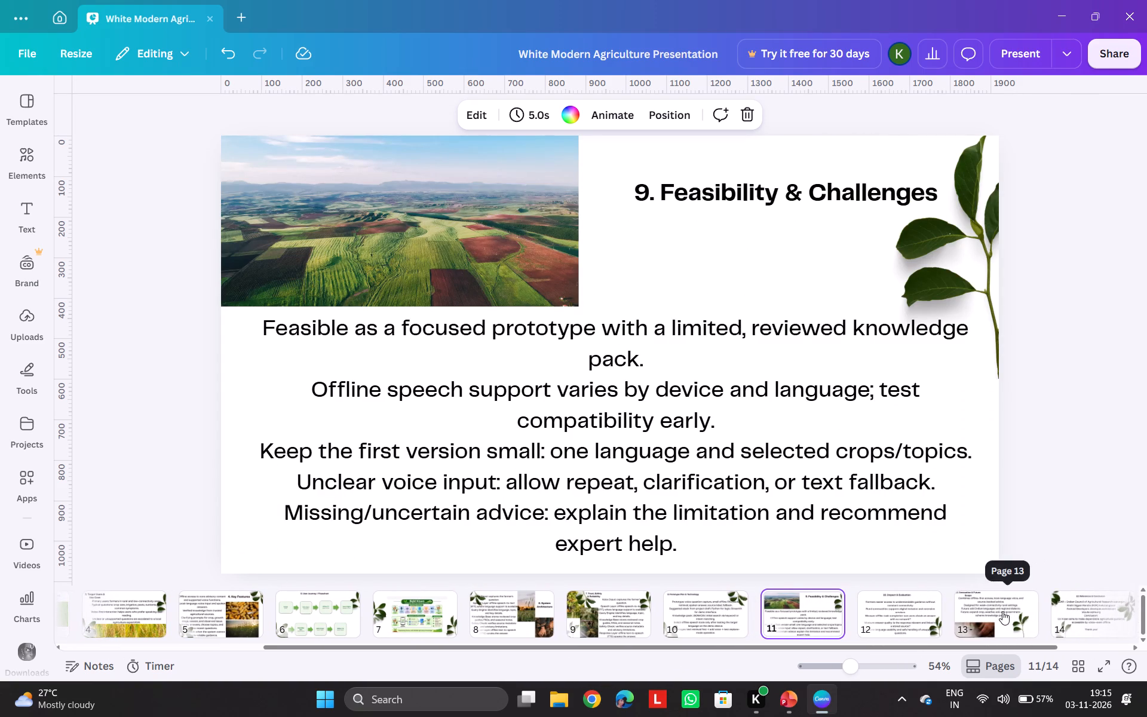
{"action": "left_click", "coordinate": [1002, 611]}
{"action": "left_click", "coordinate": [1091, 618]}
{"action": "scroll", "coordinate": [1091, 618], "scroll_direction": "left", "scroll_amount": 2}
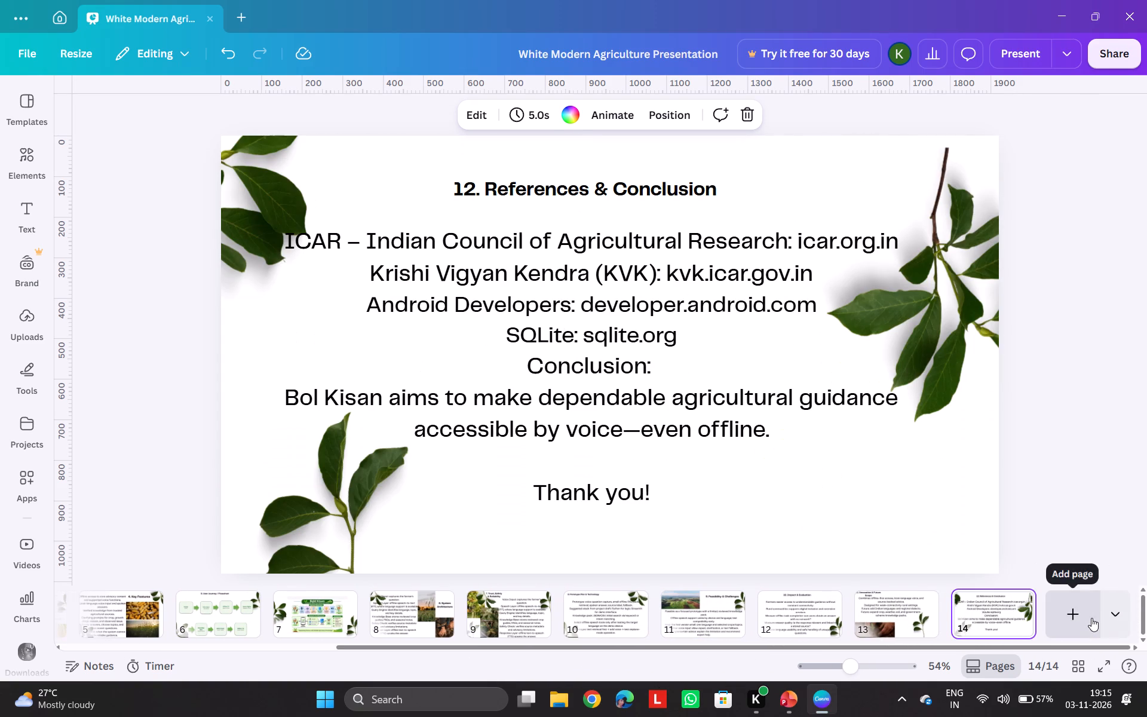
Review the slides in reverse order, from References & Conclusion back to the title page.
{"action": "left_click", "coordinate": [1005, 605]}
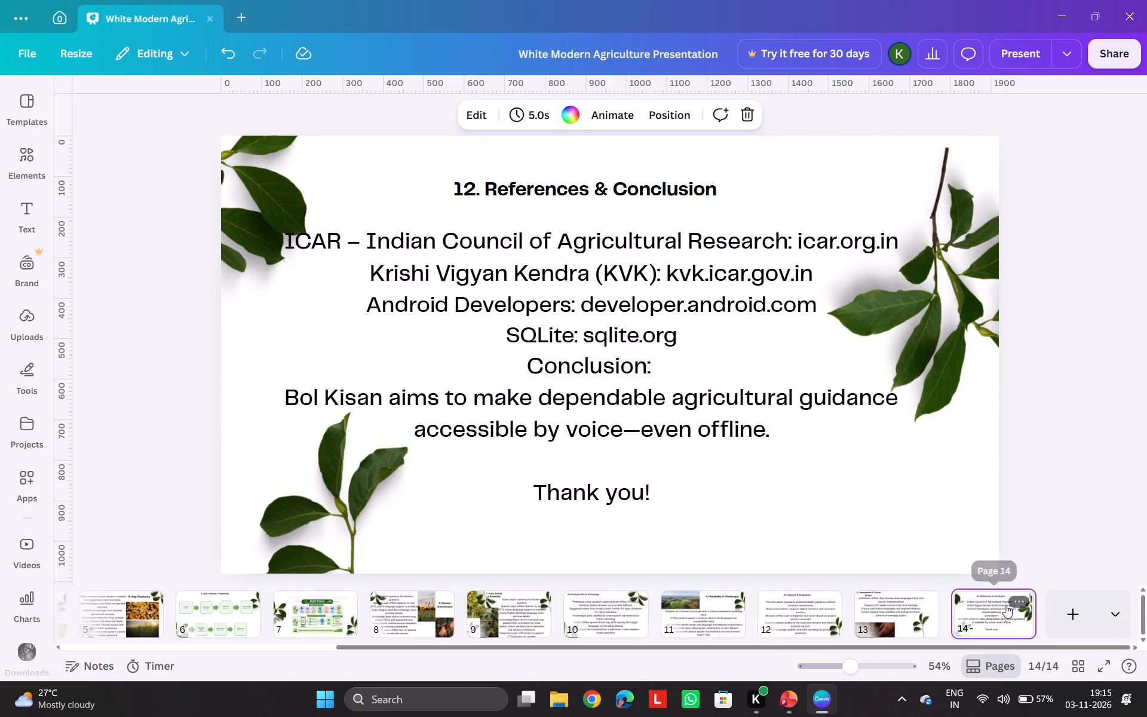
{"action": "left_click", "coordinate": [907, 605]}
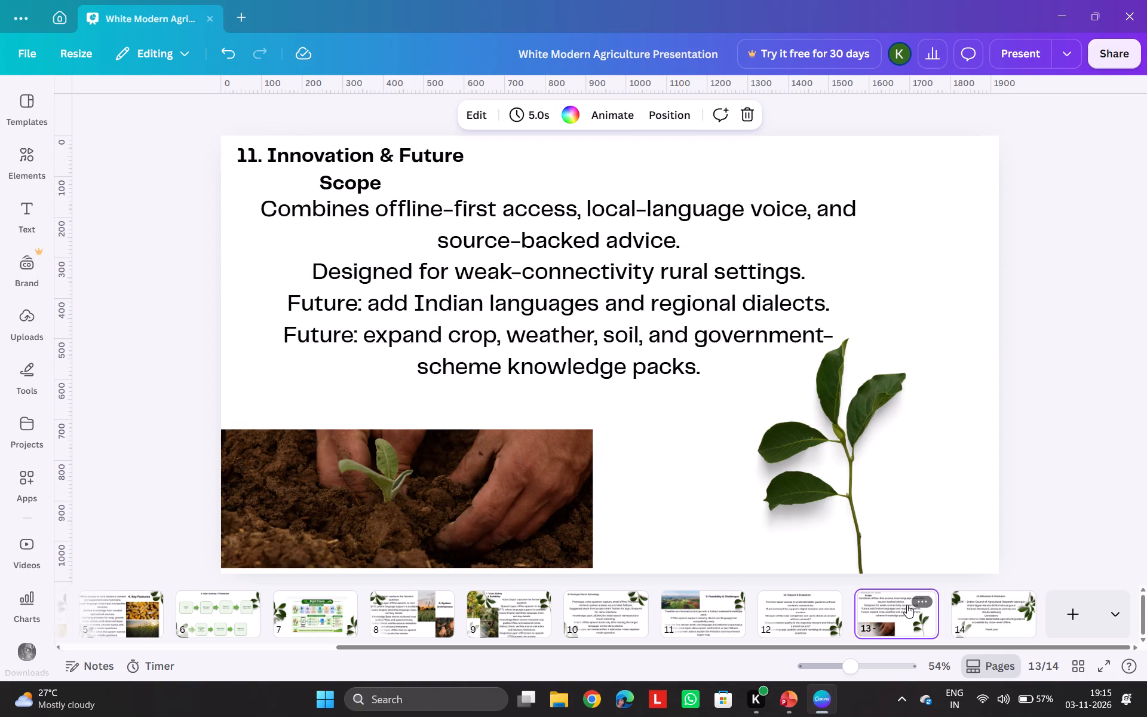
{"action": "left_click", "coordinate": [980, 605]}
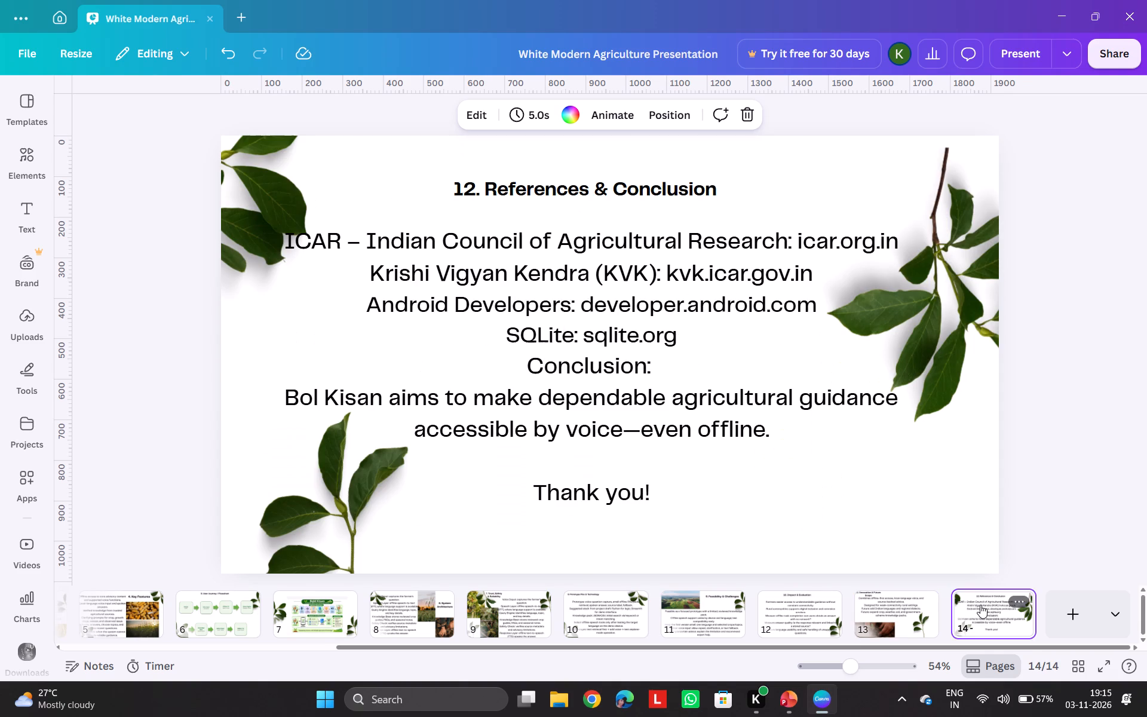
{"action": "left_click", "coordinate": [808, 606]}
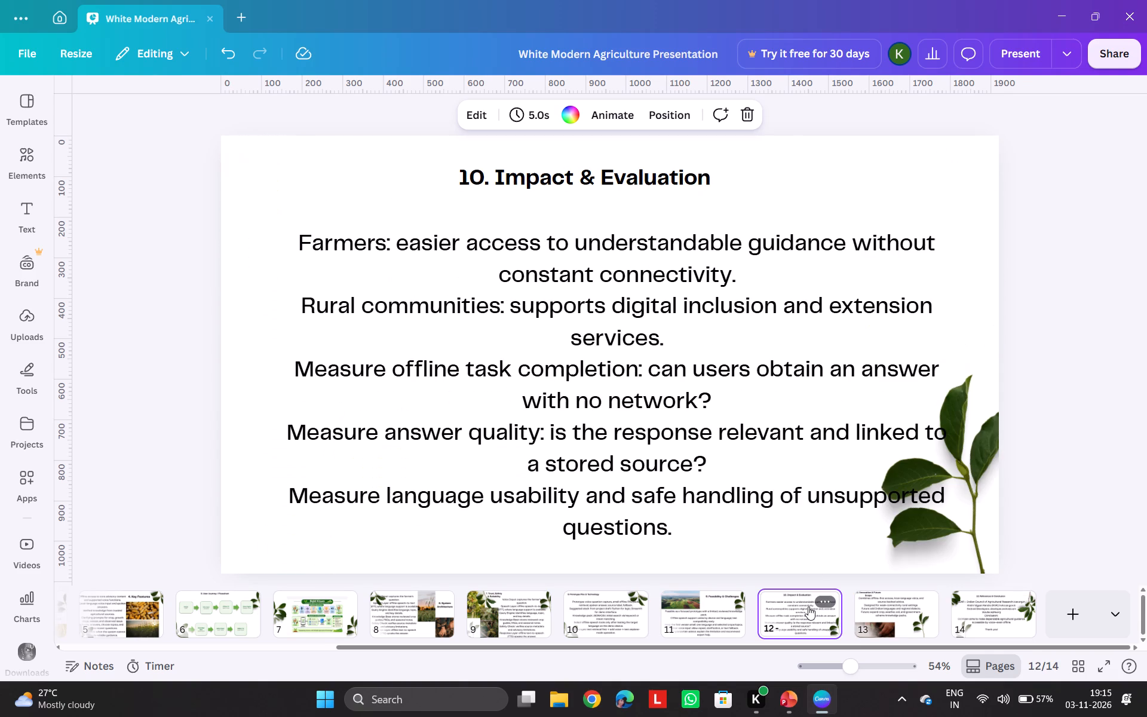
{"action": "left_click", "coordinate": [698, 606]}
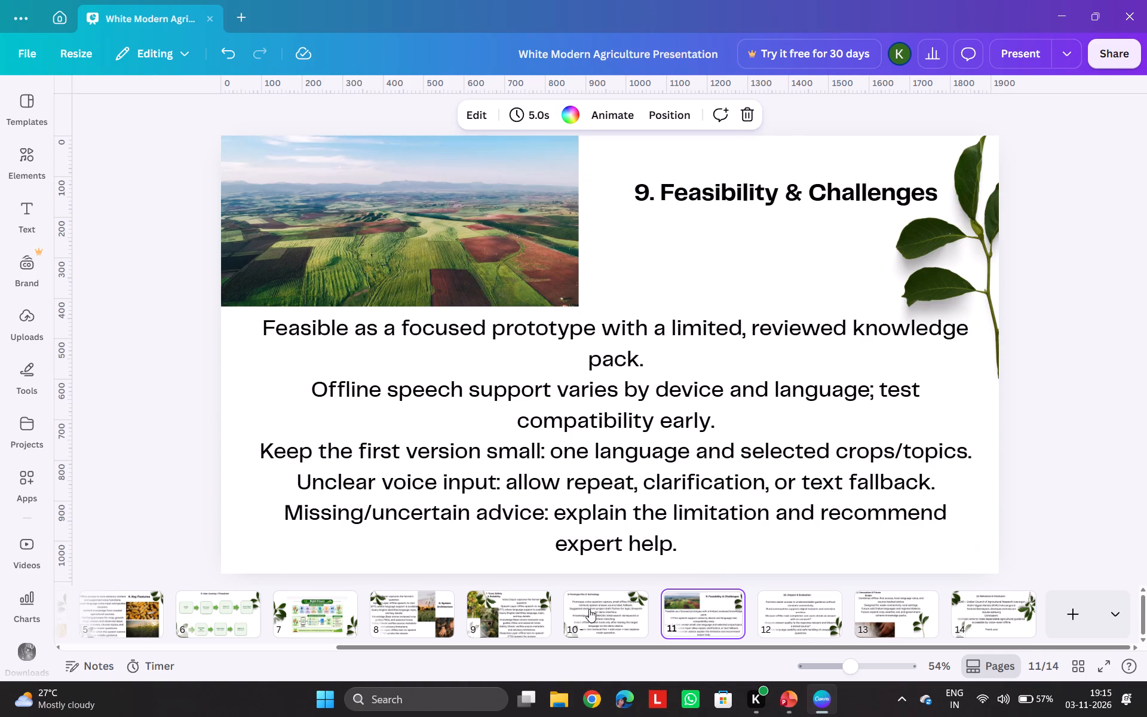
{"action": "left_click", "coordinate": [588, 609]}
{"action": "left_click", "coordinate": [470, 605]}
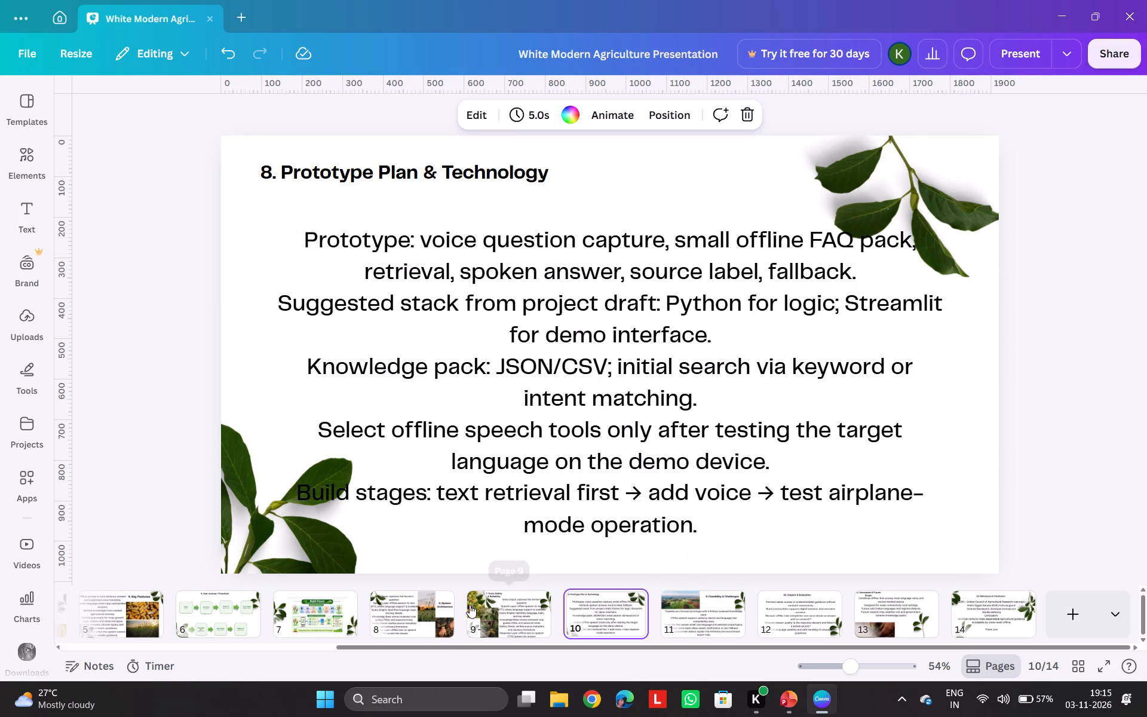
{"action": "left_click", "coordinate": [372, 612]}
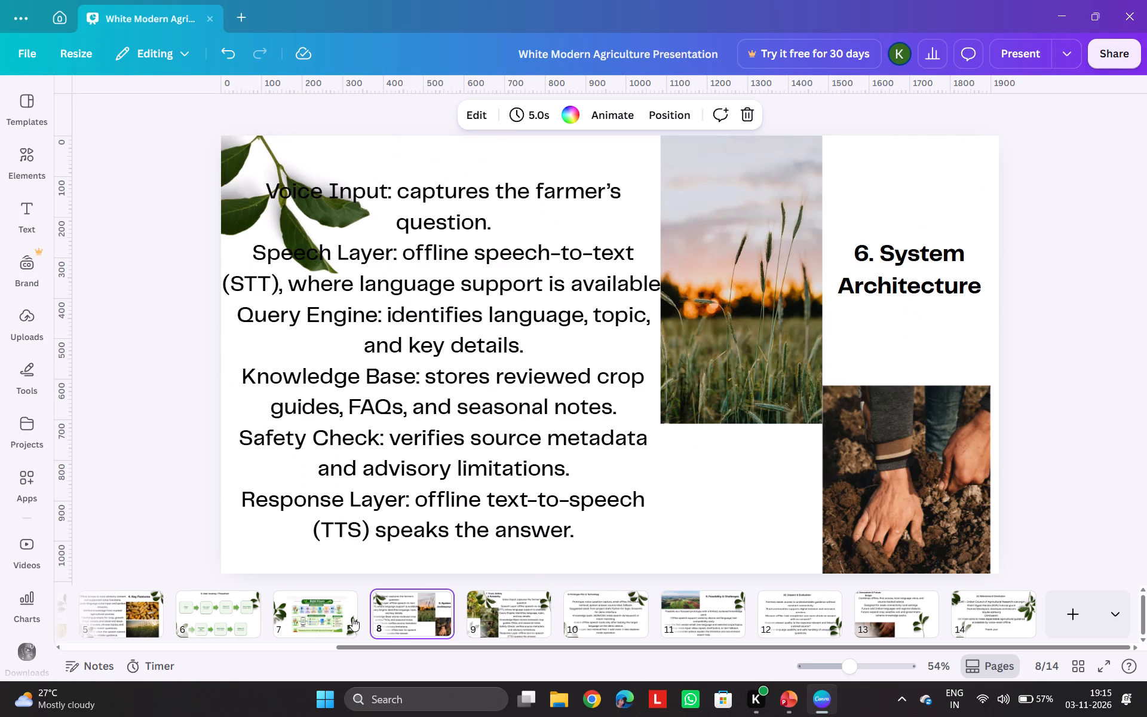
{"action": "left_click", "coordinate": [318, 622]}
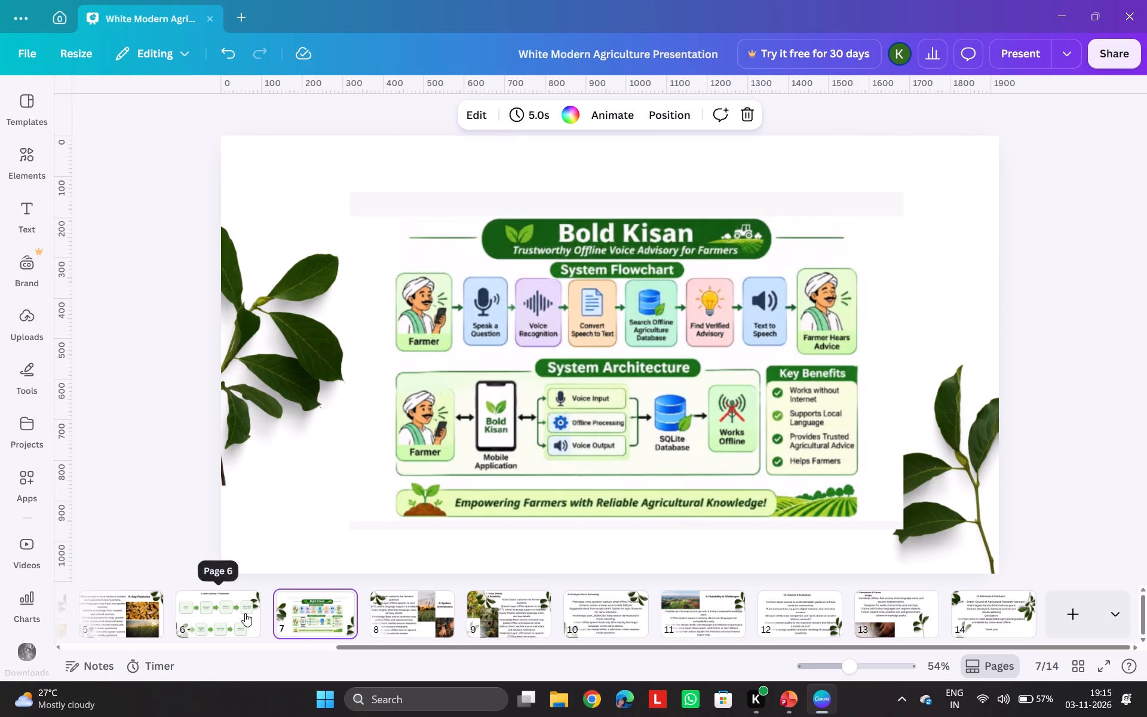
{"action": "left_click", "coordinate": [245, 613]}
{"action": "left_click", "coordinate": [148, 615]}
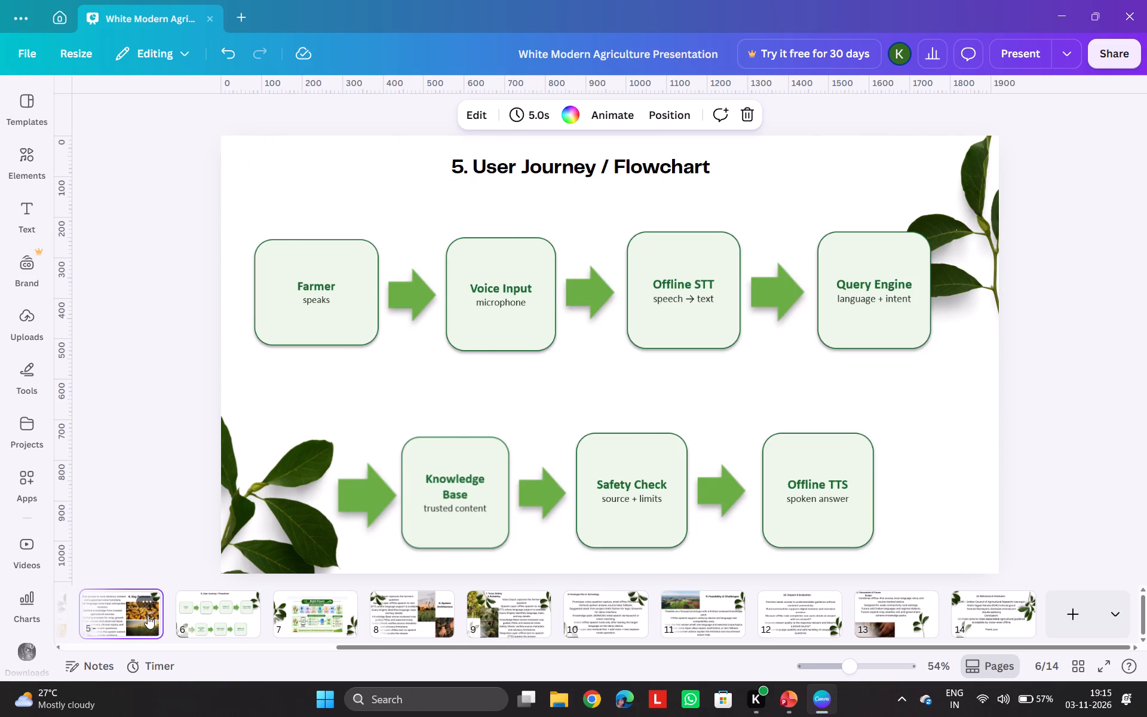
{"action": "scroll", "coordinate": [148, 615], "scroll_direction": "right", "scroll_amount": 3}
{"action": "left_click", "coordinate": [200, 609]}
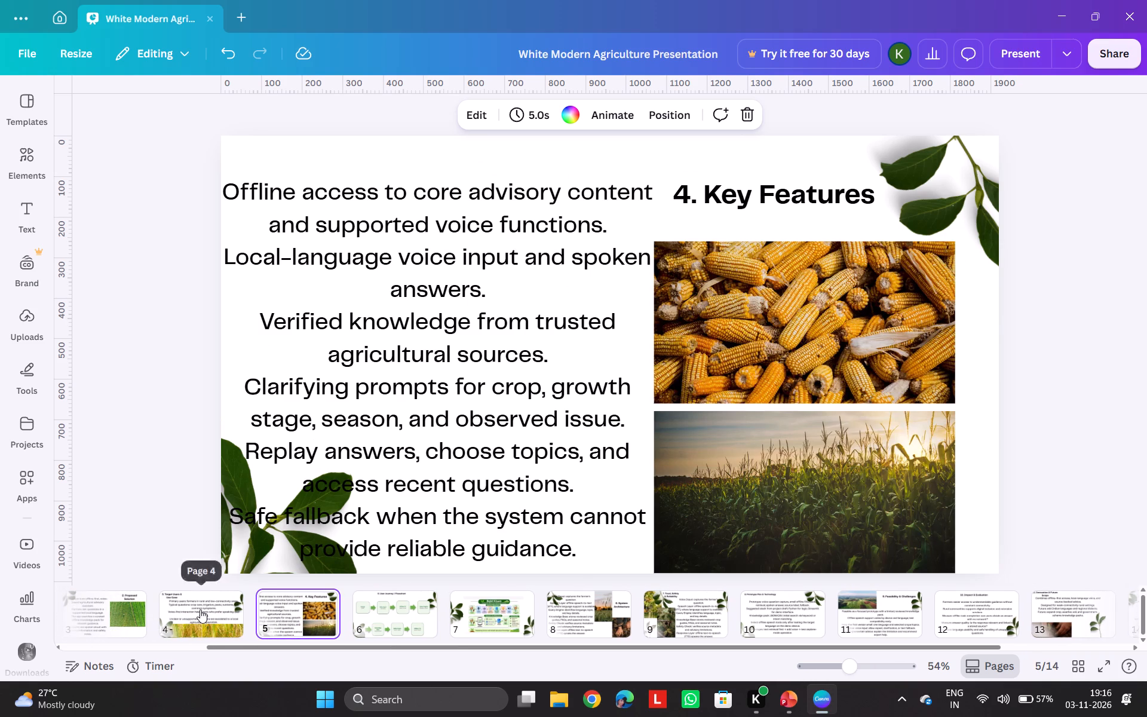
{"action": "left_click", "coordinate": [115, 619]}
{"action": "scroll", "coordinate": [115, 619], "scroll_direction": "right", "scroll_amount": 1}
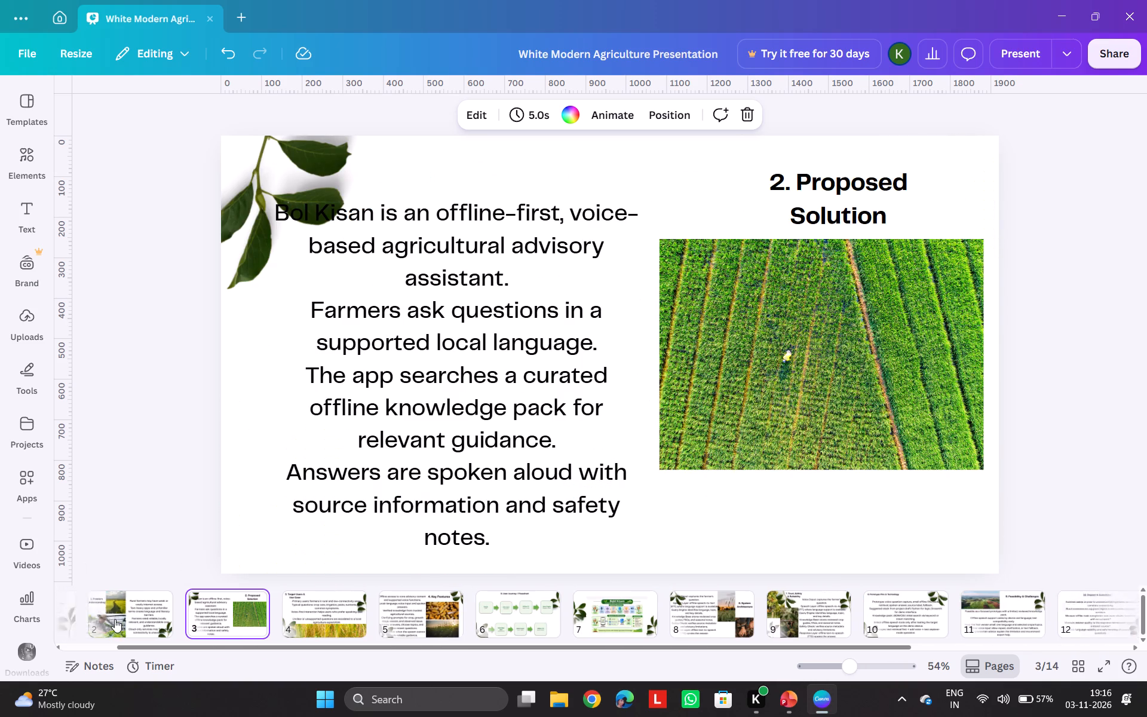
{"action": "scroll", "coordinate": [115, 619], "scroll_direction": "right", "scroll_amount": 1}
{"action": "left_click", "coordinate": [172, 617]}
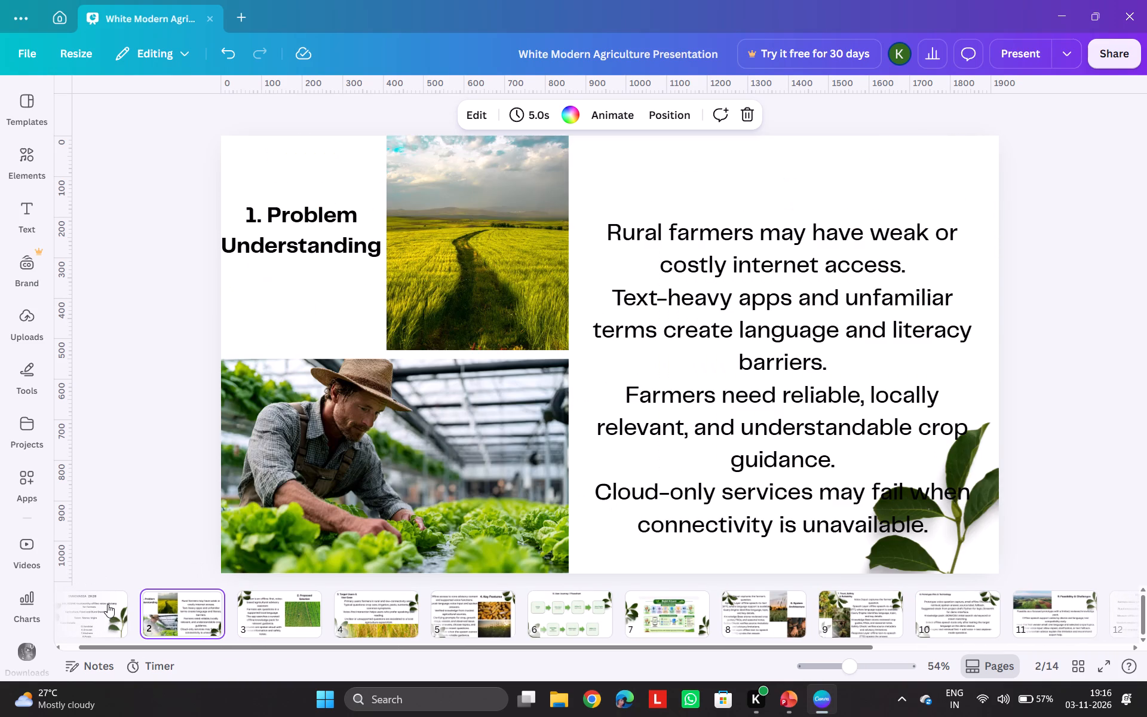
{"action": "scroll", "coordinate": [108, 604], "scroll_direction": "right", "scroll_amount": 1}
{"action": "left_click", "coordinate": [112, 610]}
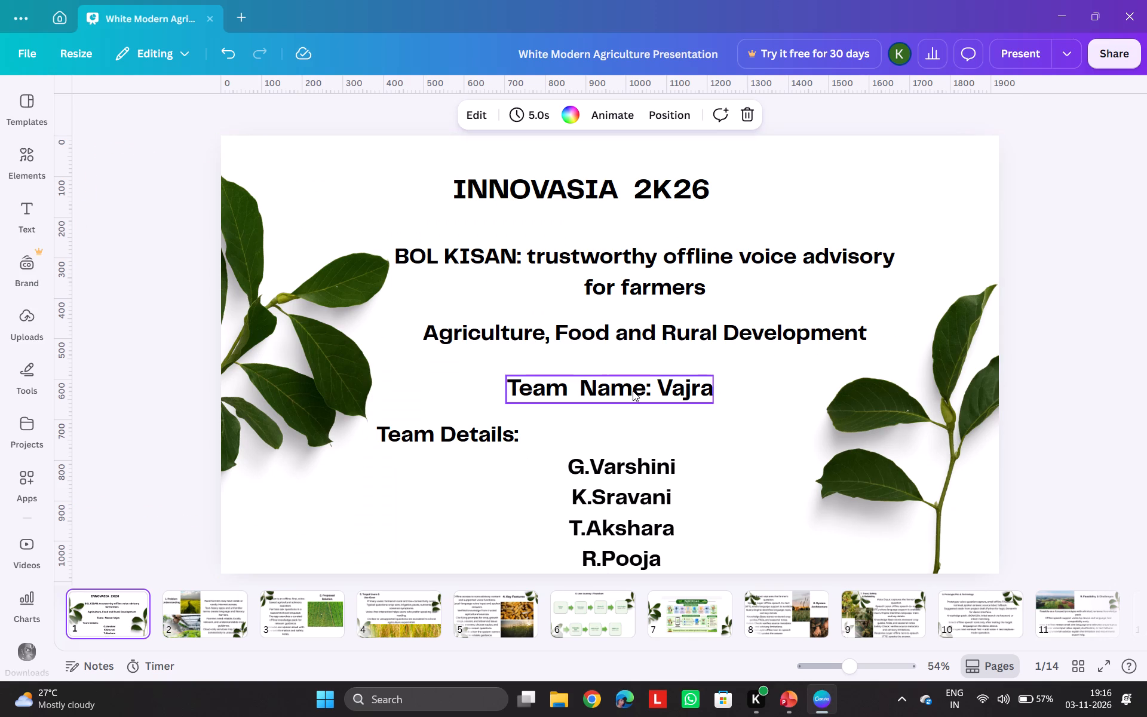
Download all pages as a digital PDF, saved as White Modern Agriculture Presentation in the Downloads folder.
{"action": "left_click", "coordinate": [1127, 45]}
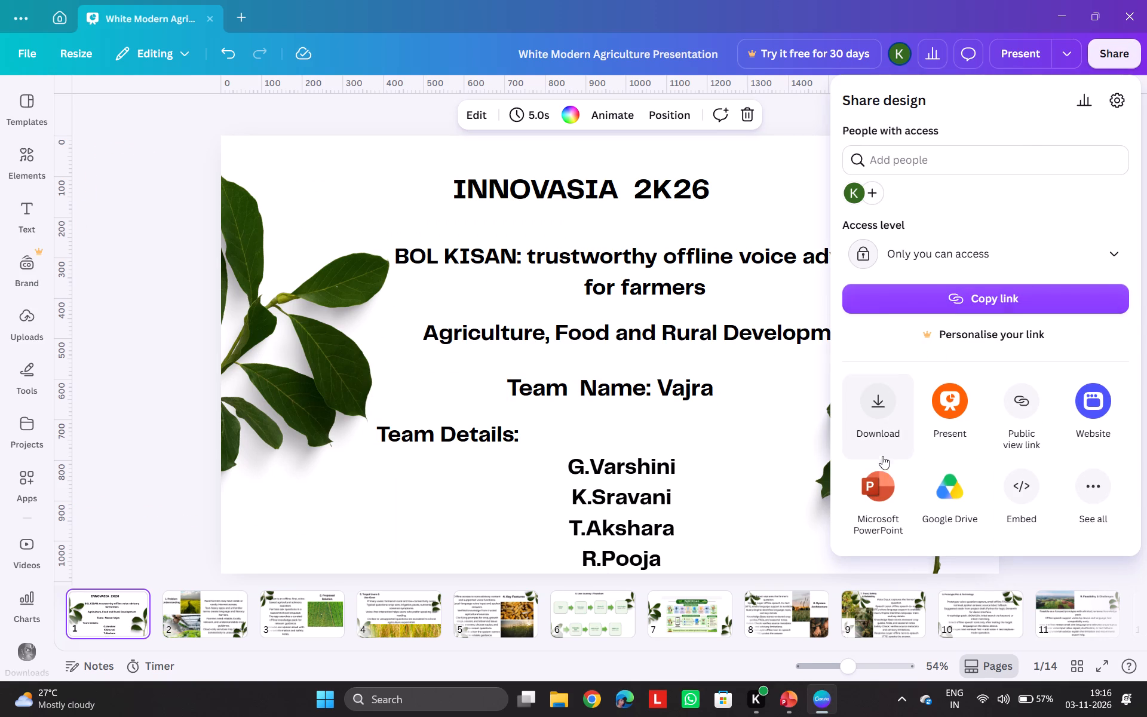
{"action": "left_click", "coordinate": [891, 398]}
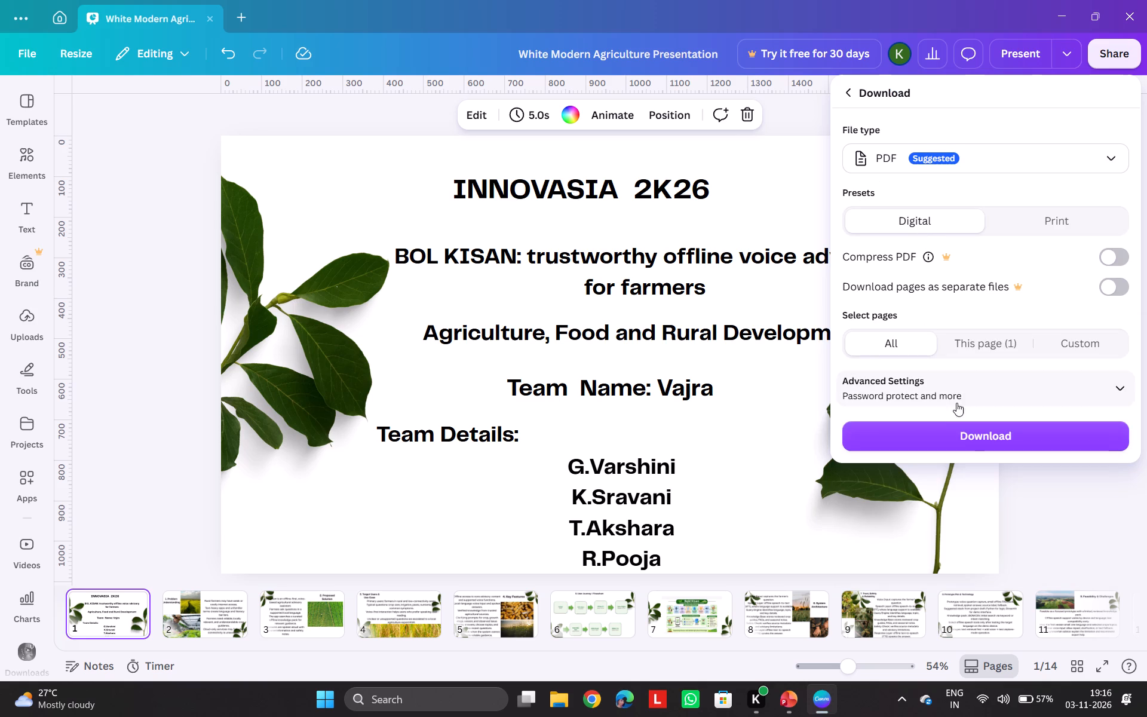
{"action": "left_click", "coordinate": [956, 434]}
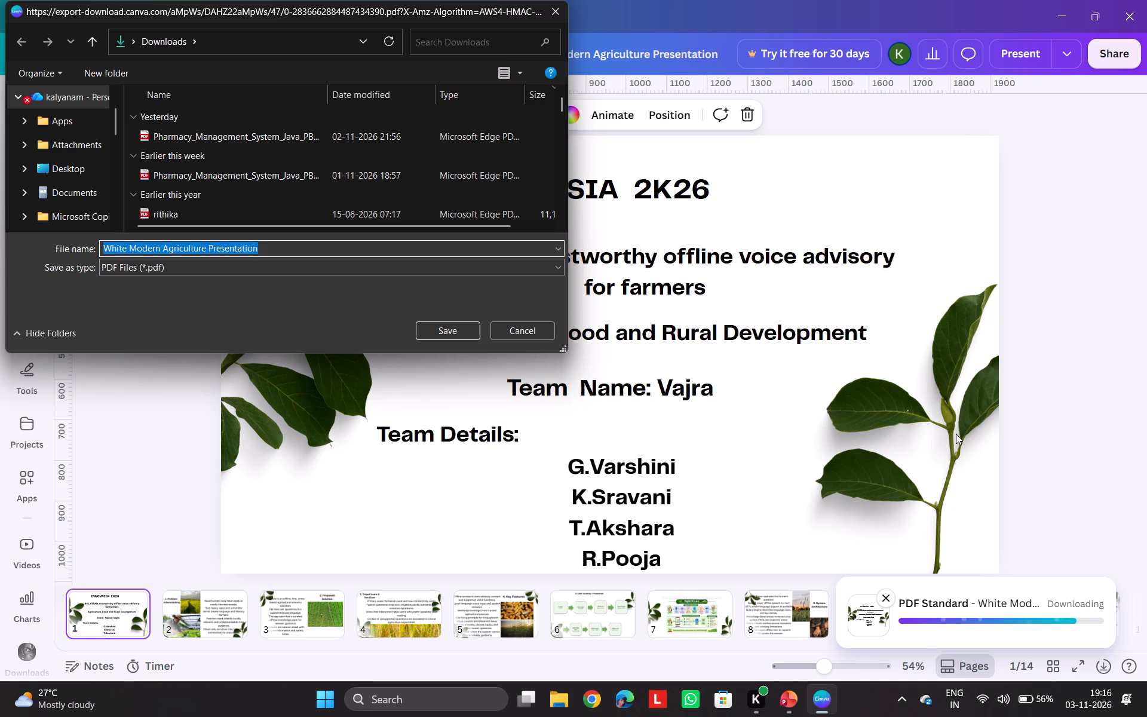
{"action": "left_click", "coordinate": [459, 333]}
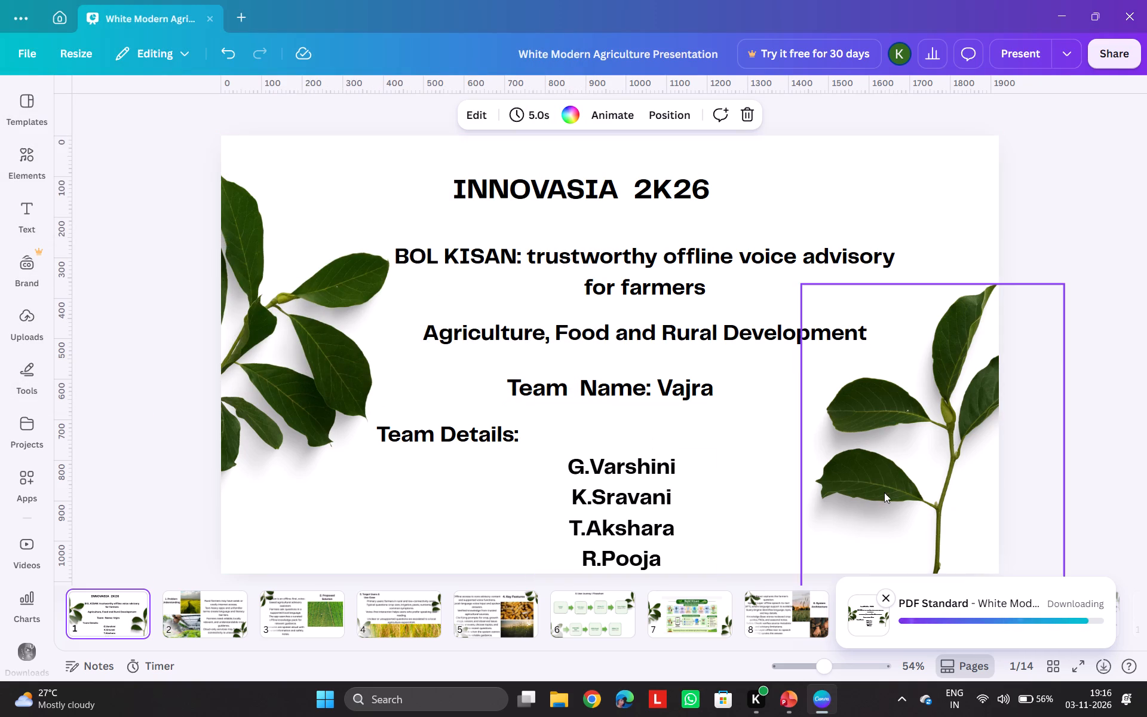
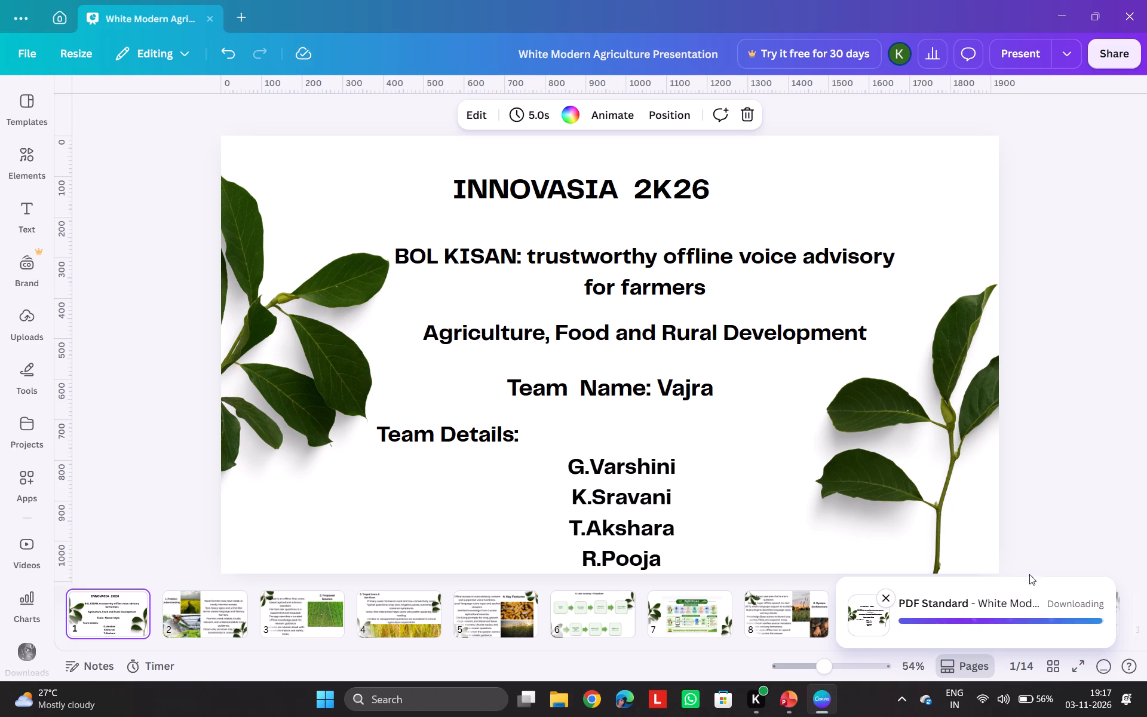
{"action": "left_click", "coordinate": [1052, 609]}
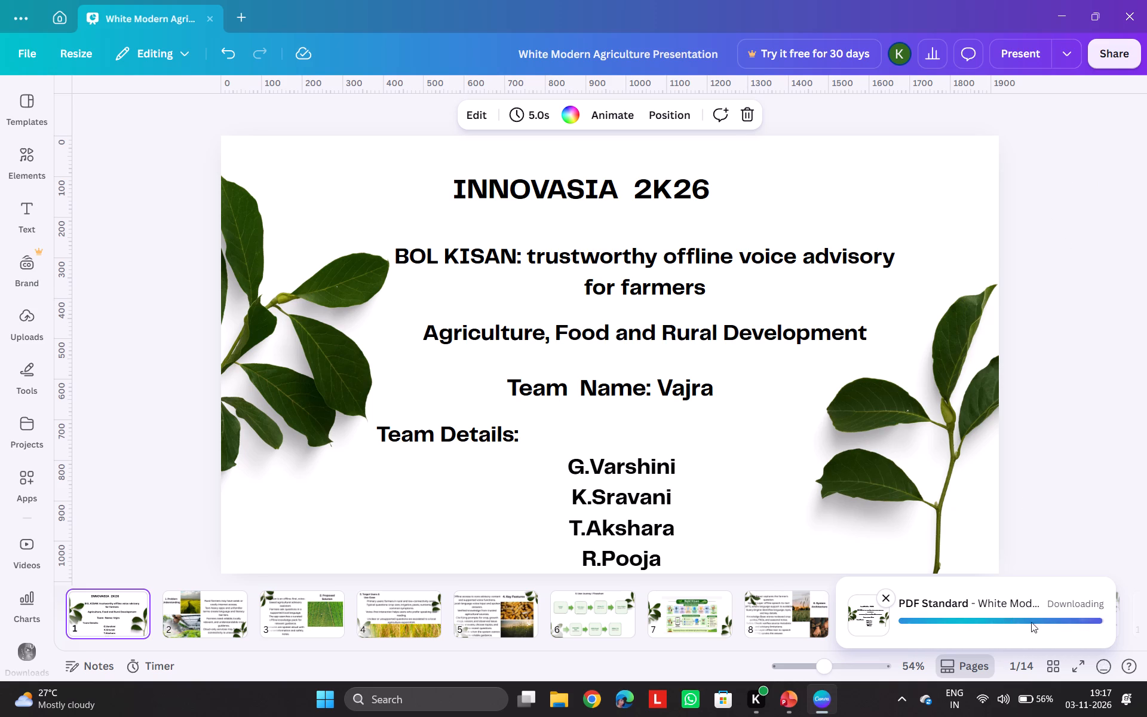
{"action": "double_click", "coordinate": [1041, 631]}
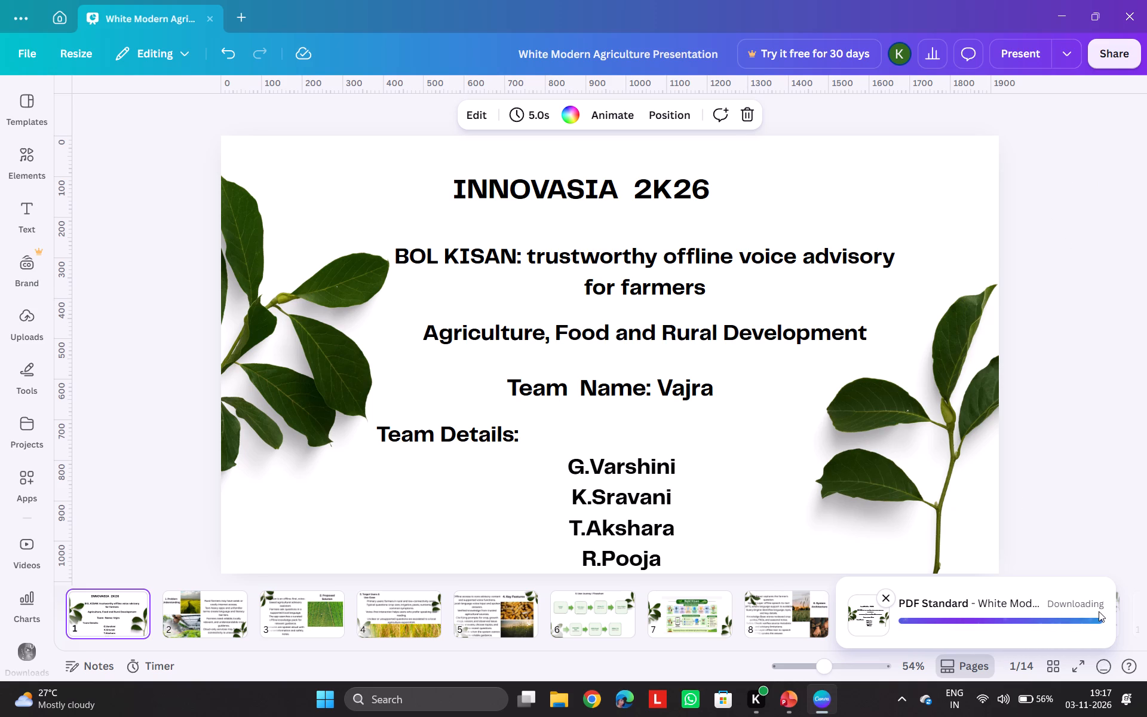
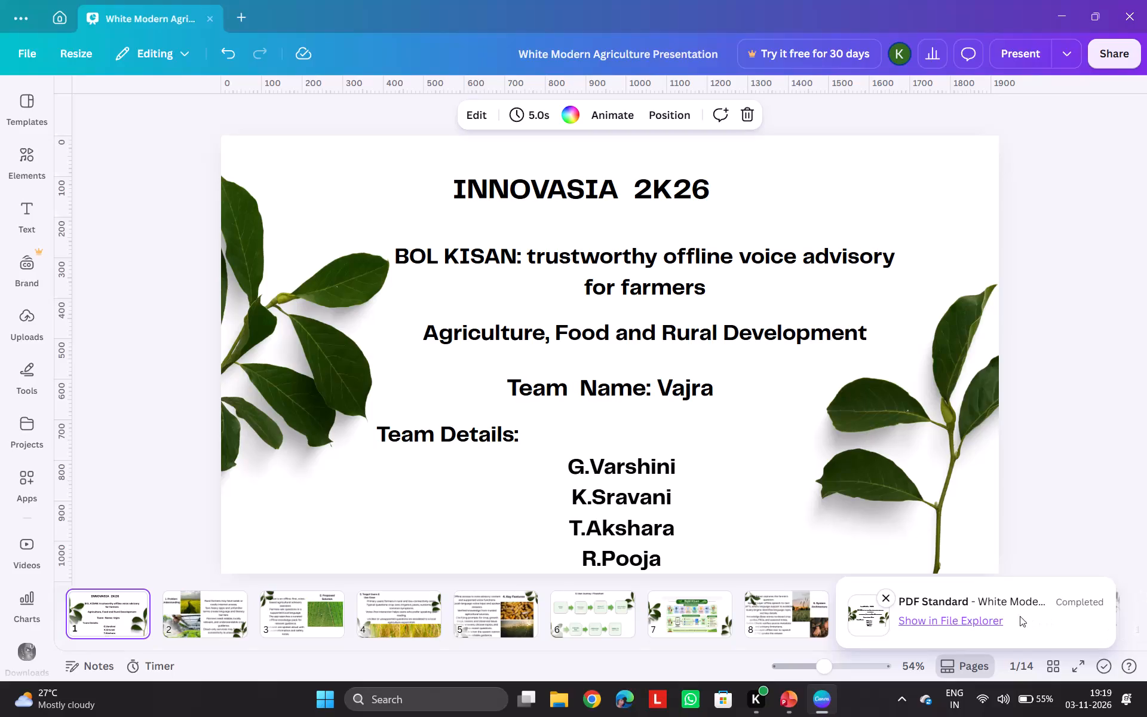
Locate the downloaded White Modern Agriculture Presentation PDF in File Explorer and share it through WhatsApp.
{"action": "left_click", "coordinate": [986, 619]}
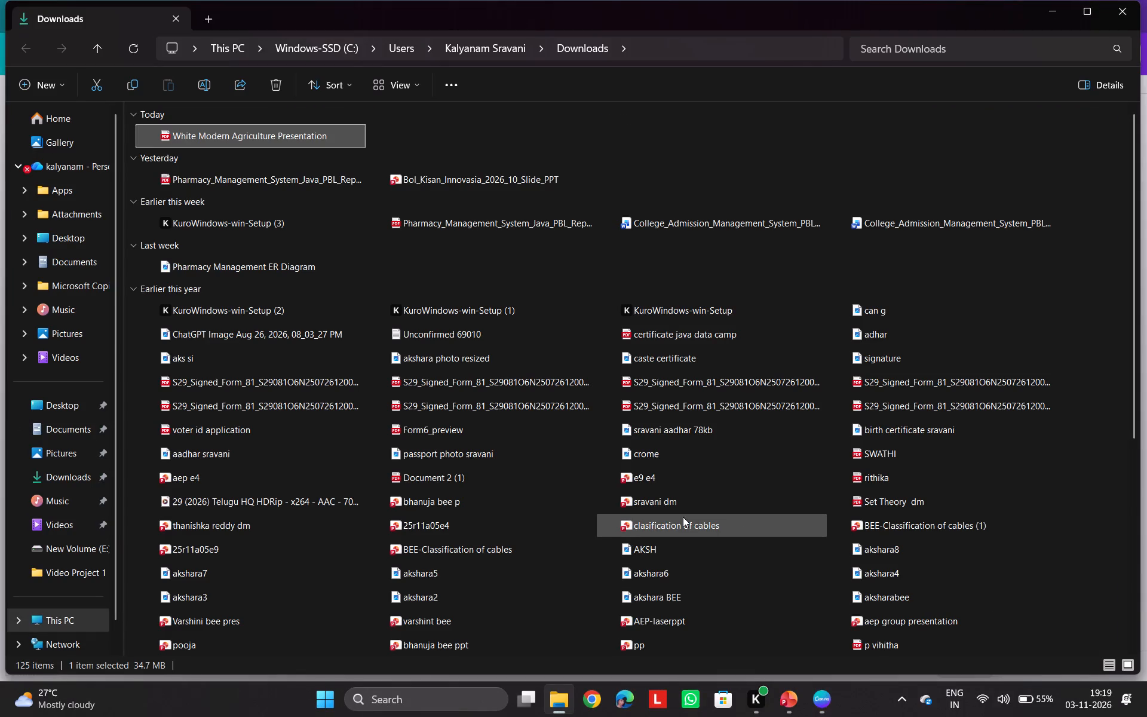
{"action": "right_click", "coordinate": [283, 136]}
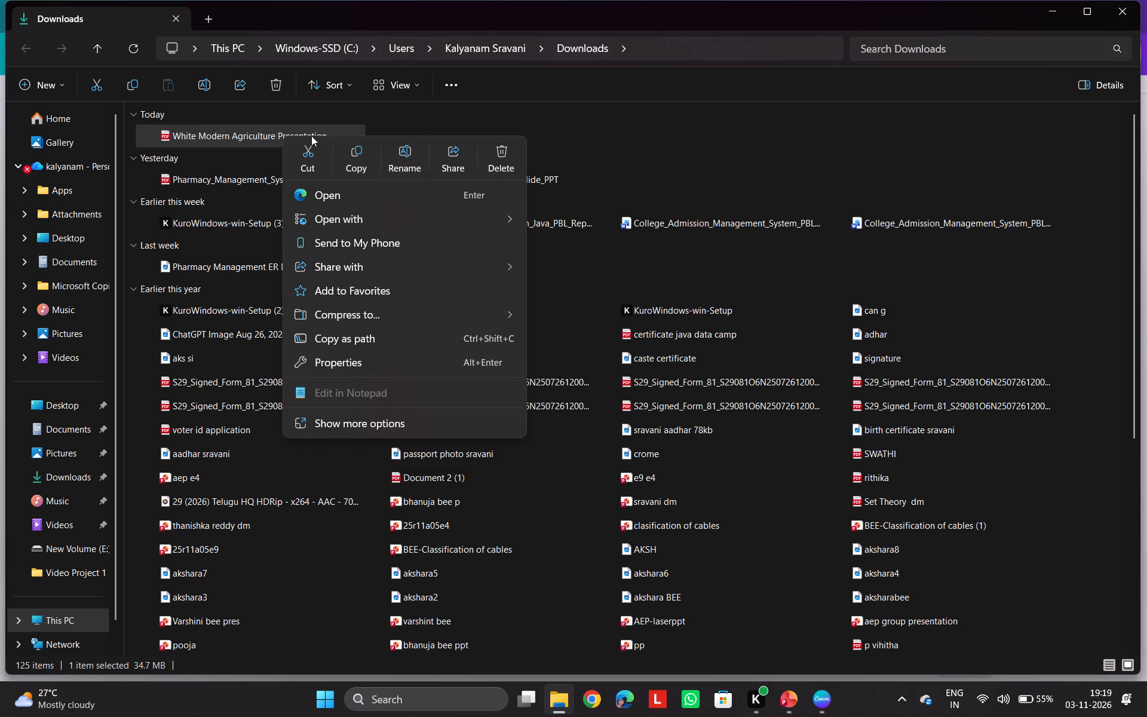
{"action": "left_click", "coordinate": [453, 150]}
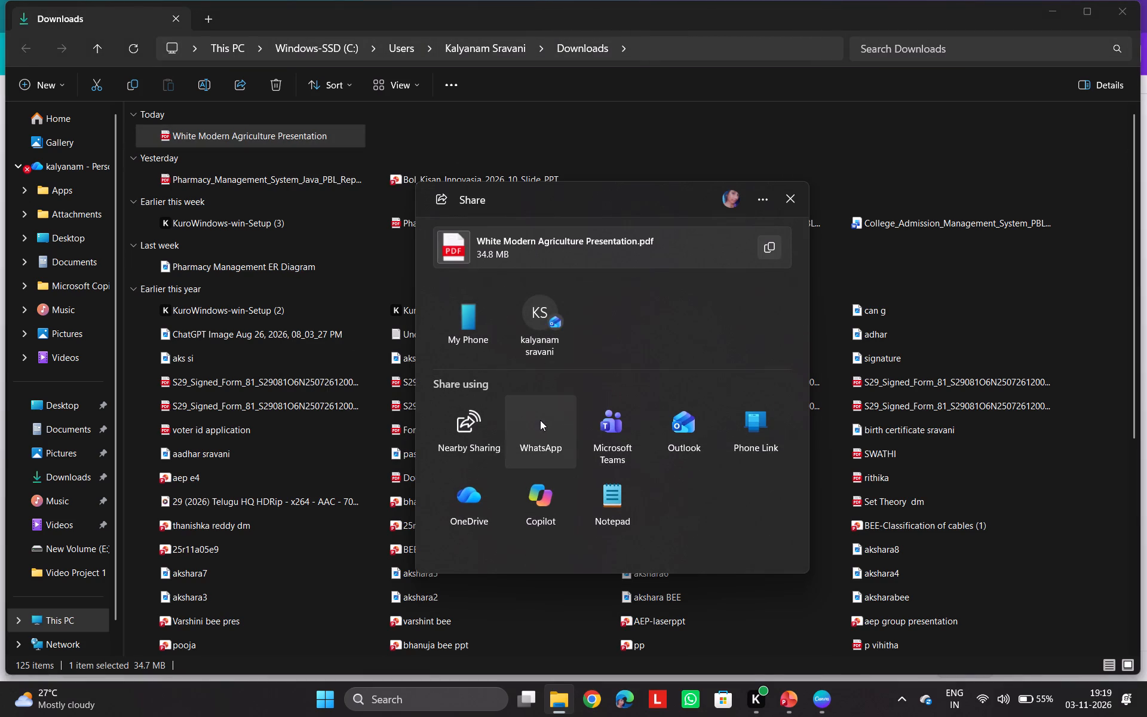
{"action": "left_click", "coordinate": [540, 423]}
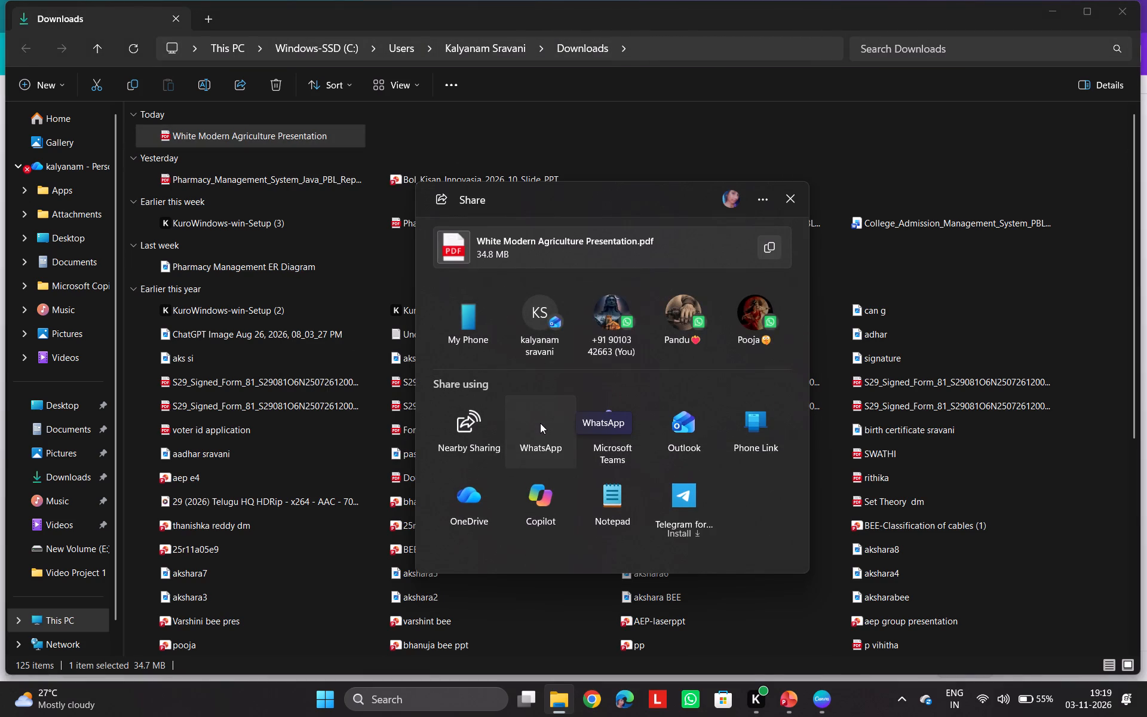
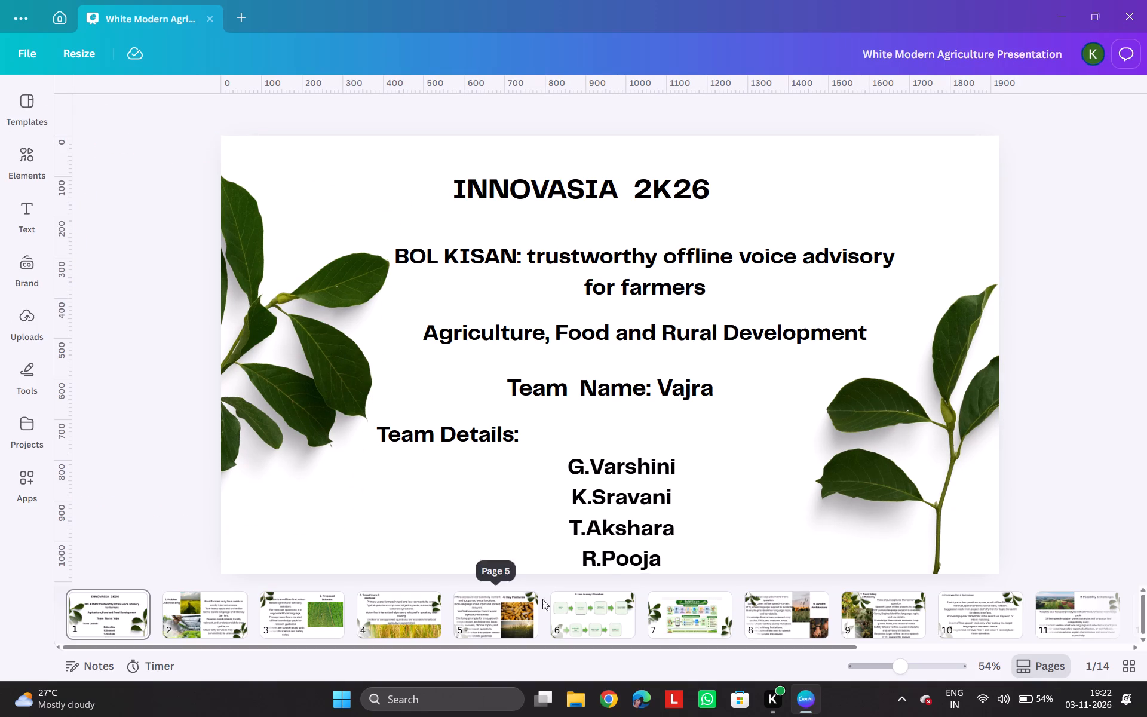
Review the slides in reverse order, from References & Conclusion back to the system flowchart and architecture slide on page 7.
{"action": "scroll", "coordinate": [749, 627], "scroll_direction": "left", "scroll_amount": 7}
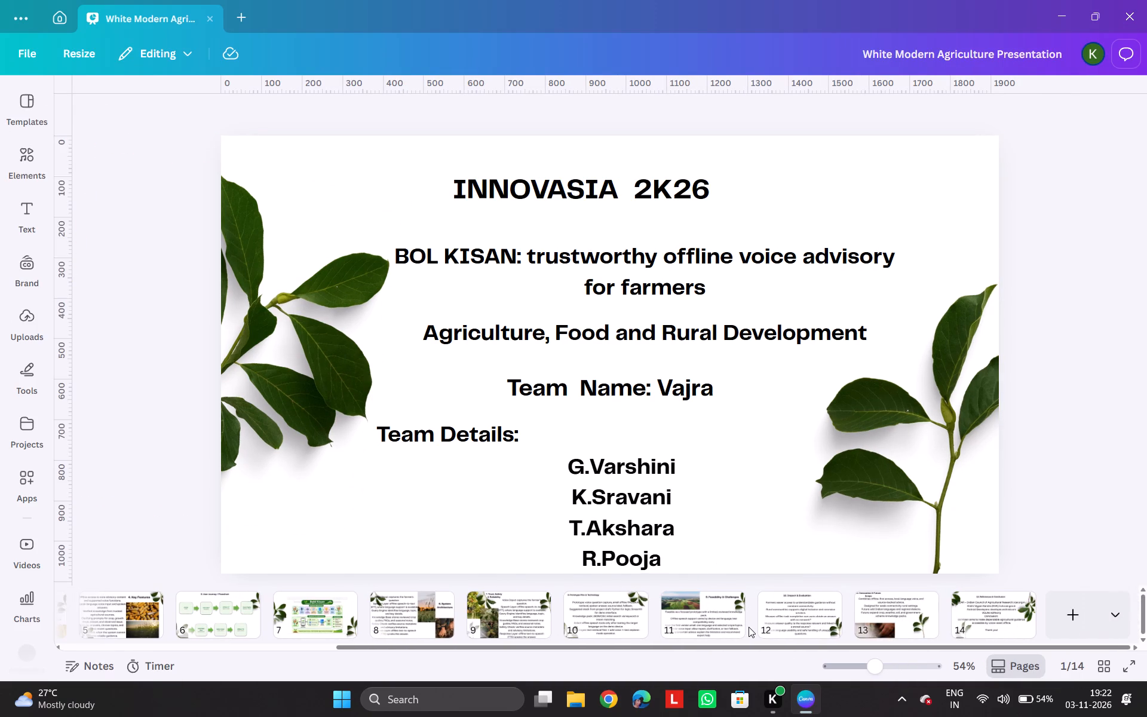
{"action": "left_click", "coordinate": [1002, 608]}
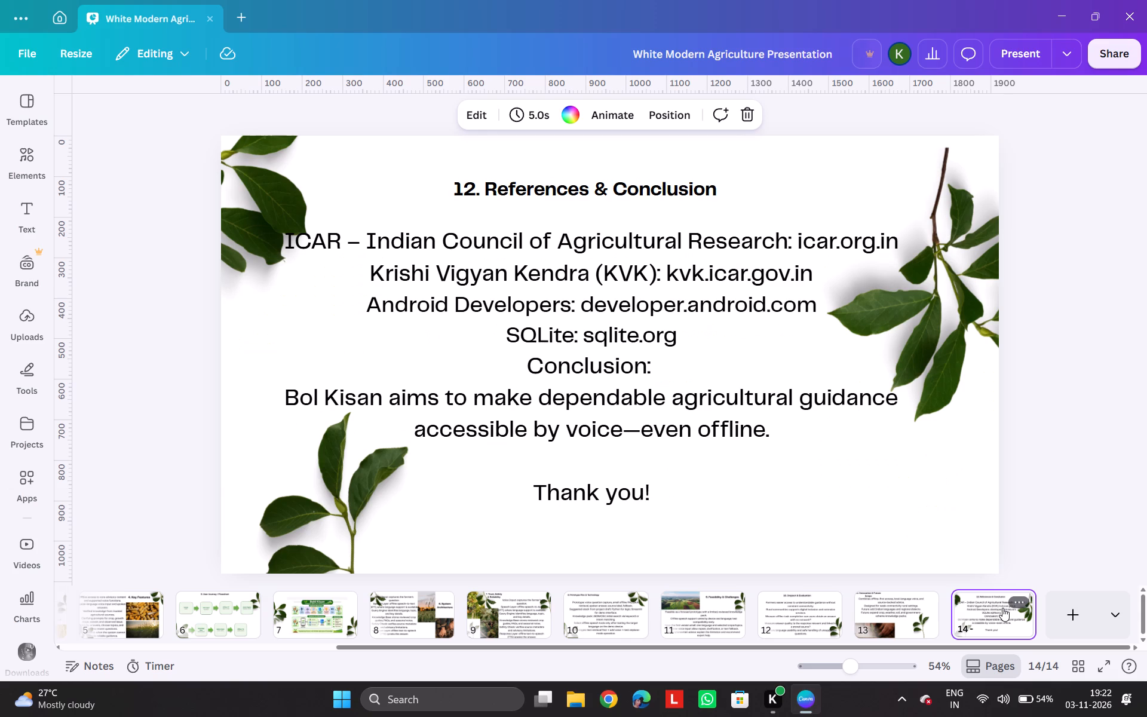
{"action": "left_click", "coordinate": [884, 605]}
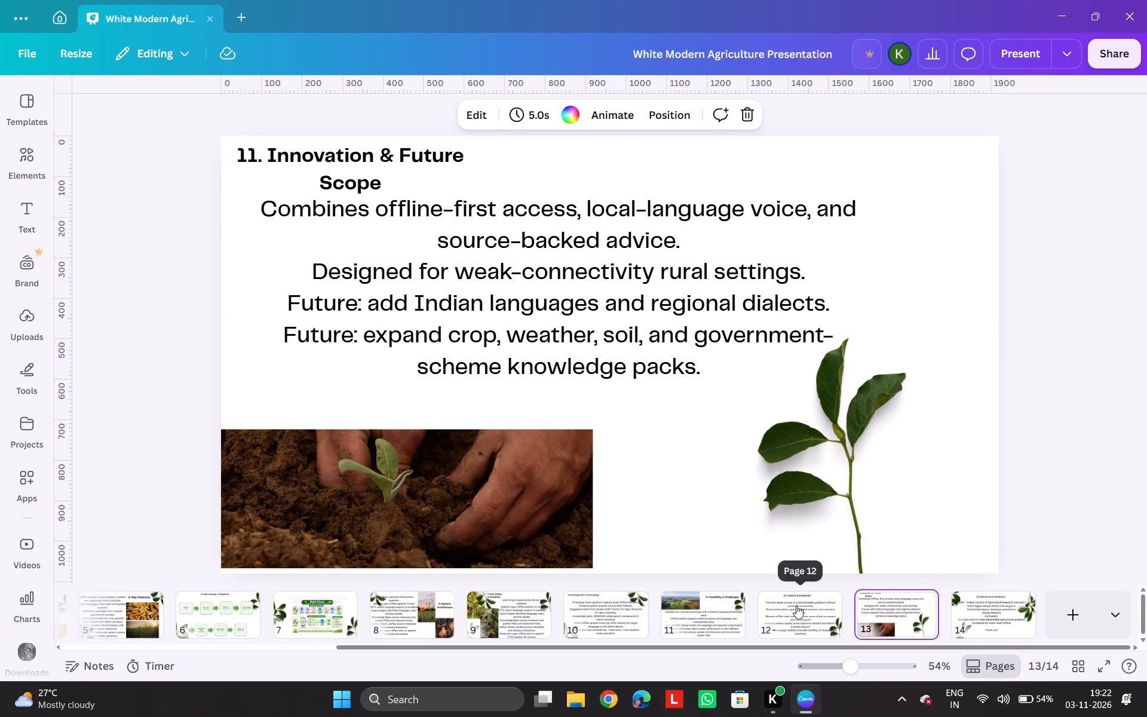
{"action": "left_click", "coordinate": [796, 605]}
{"action": "left_click", "coordinate": [721, 605]}
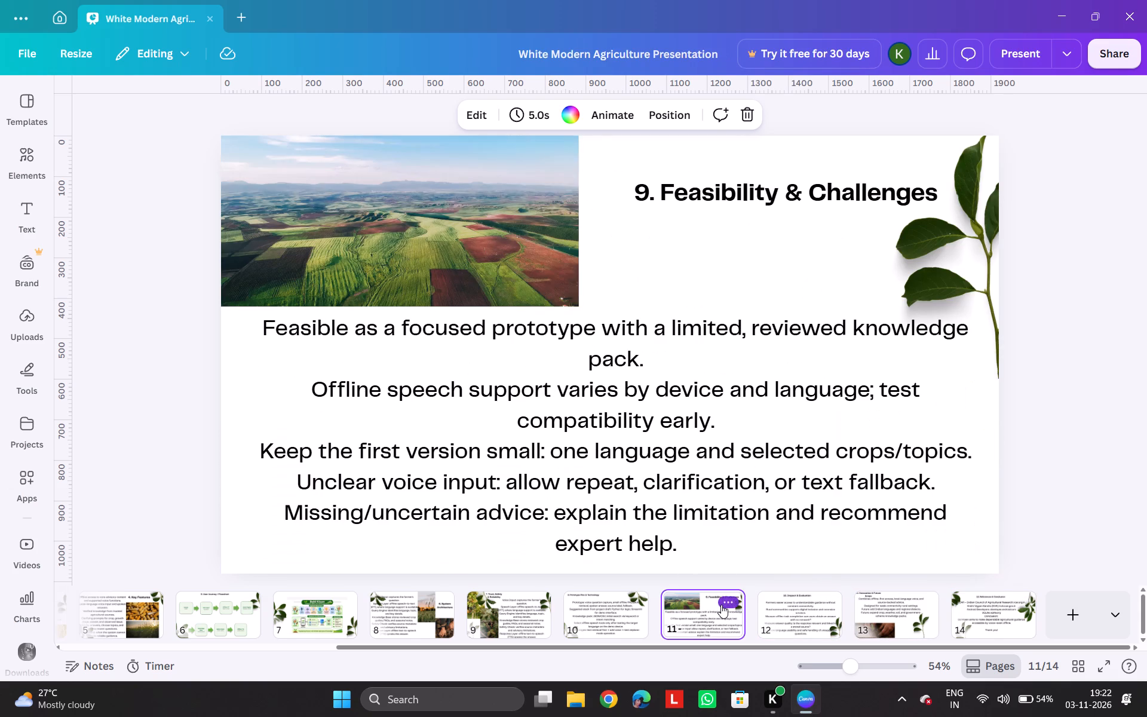
{"action": "left_click", "coordinate": [600, 612]}
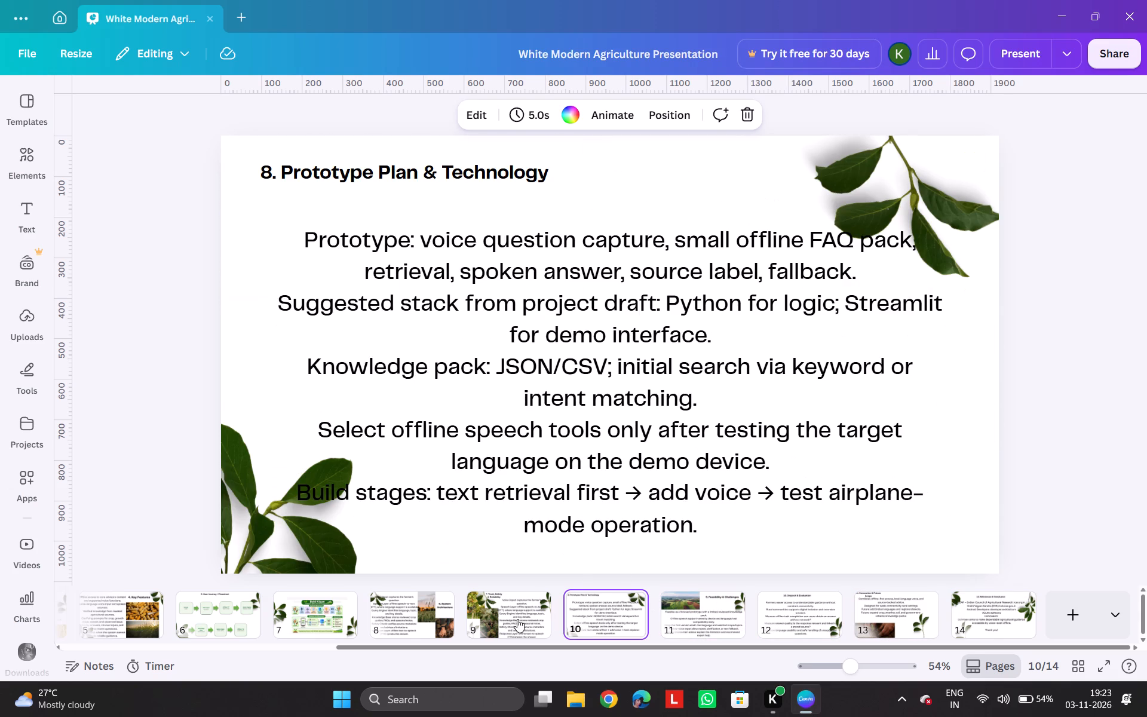
{"action": "left_click", "coordinate": [499, 621]}
{"action": "left_click", "coordinate": [399, 625]}
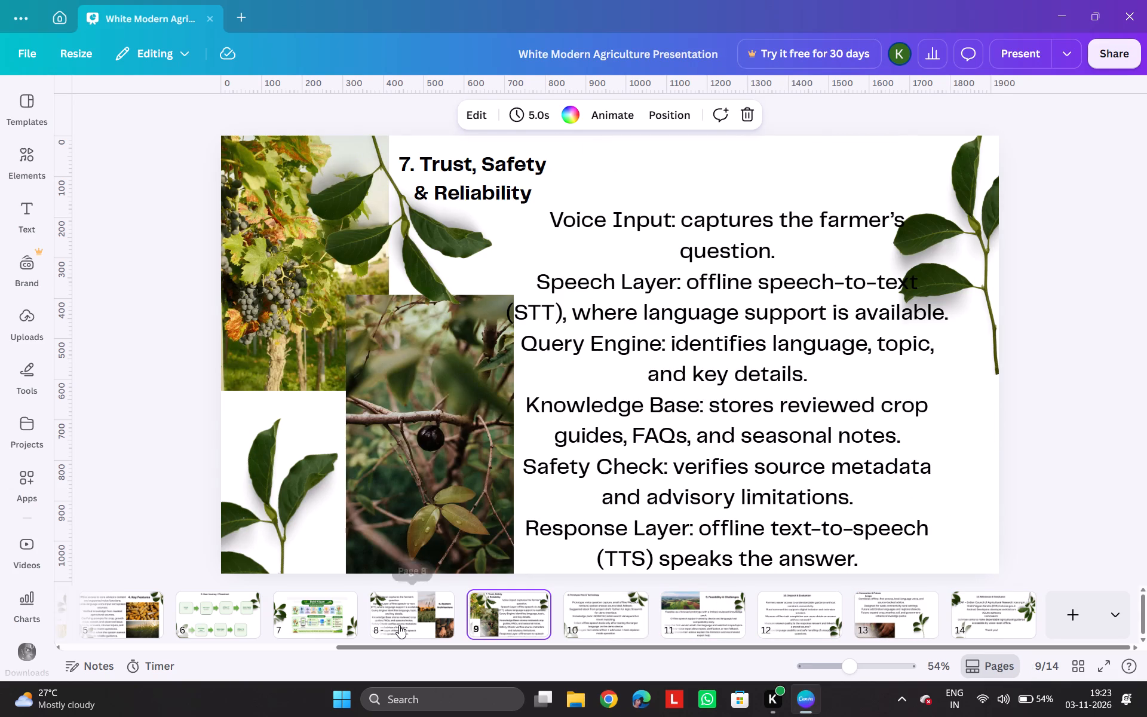
{"action": "left_click", "coordinate": [322, 616]}
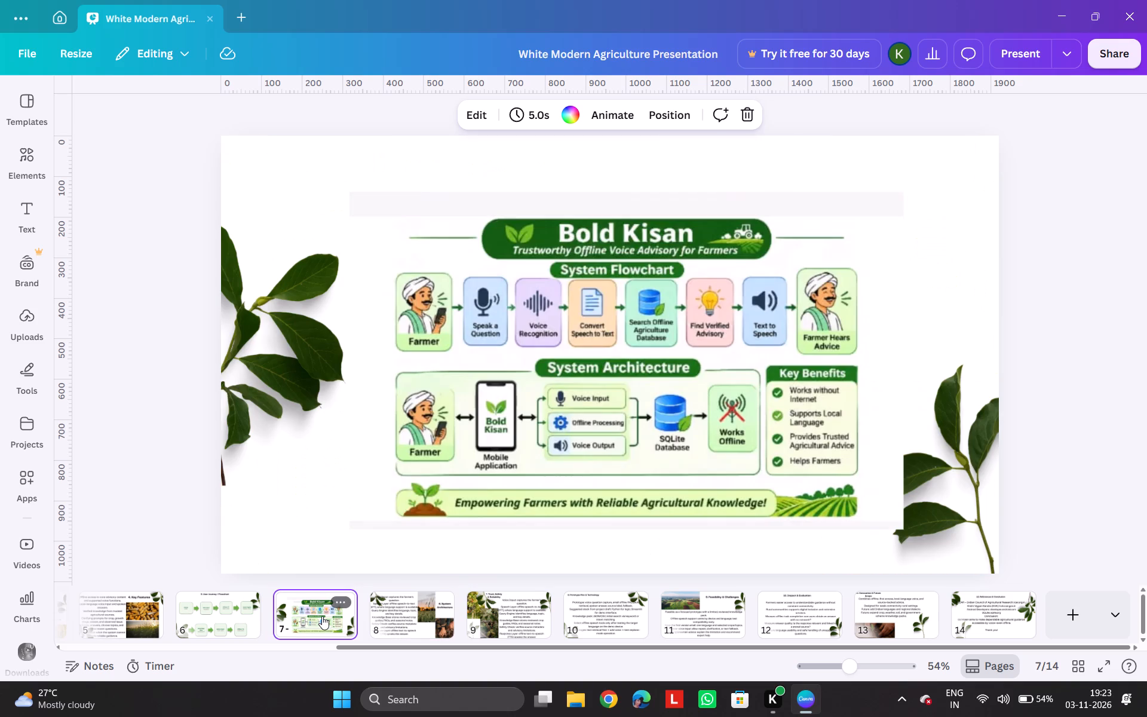
Review the slides backwards from page 6, User Journey / Flowchart, to page 2, Problem Understanding.
{"action": "left_click", "coordinate": [226, 605]}
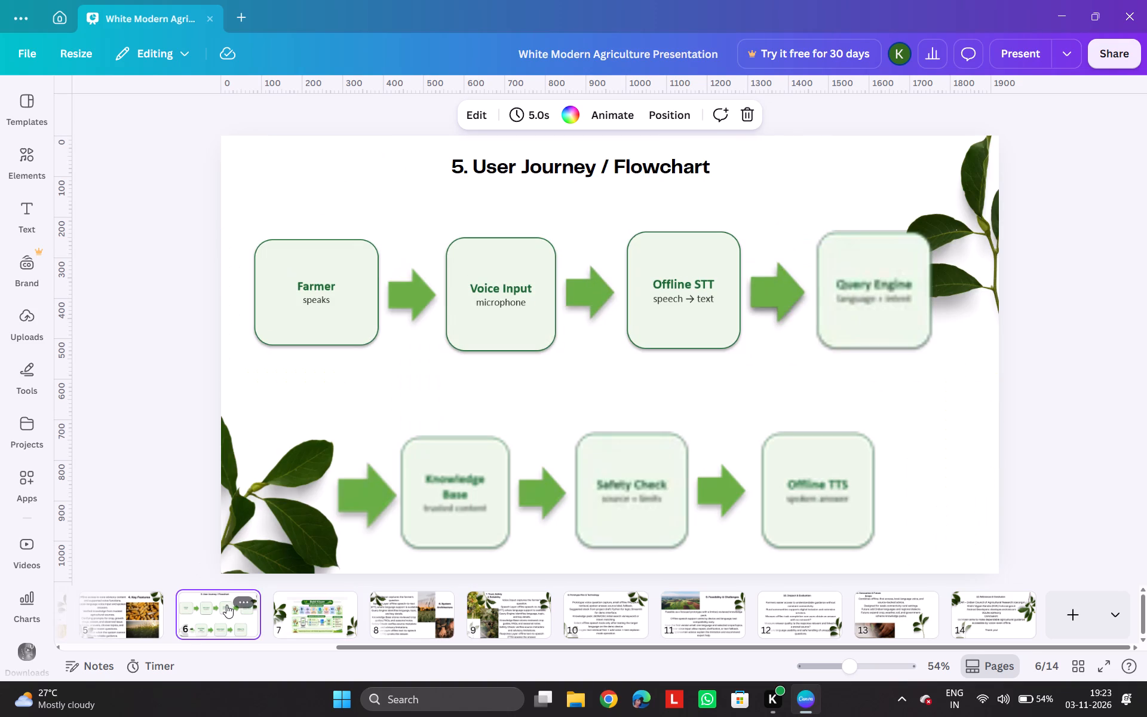
{"action": "scroll", "coordinate": [226, 605], "scroll_direction": "right", "scroll_amount": 2}
{"action": "left_click", "coordinate": [263, 603]}
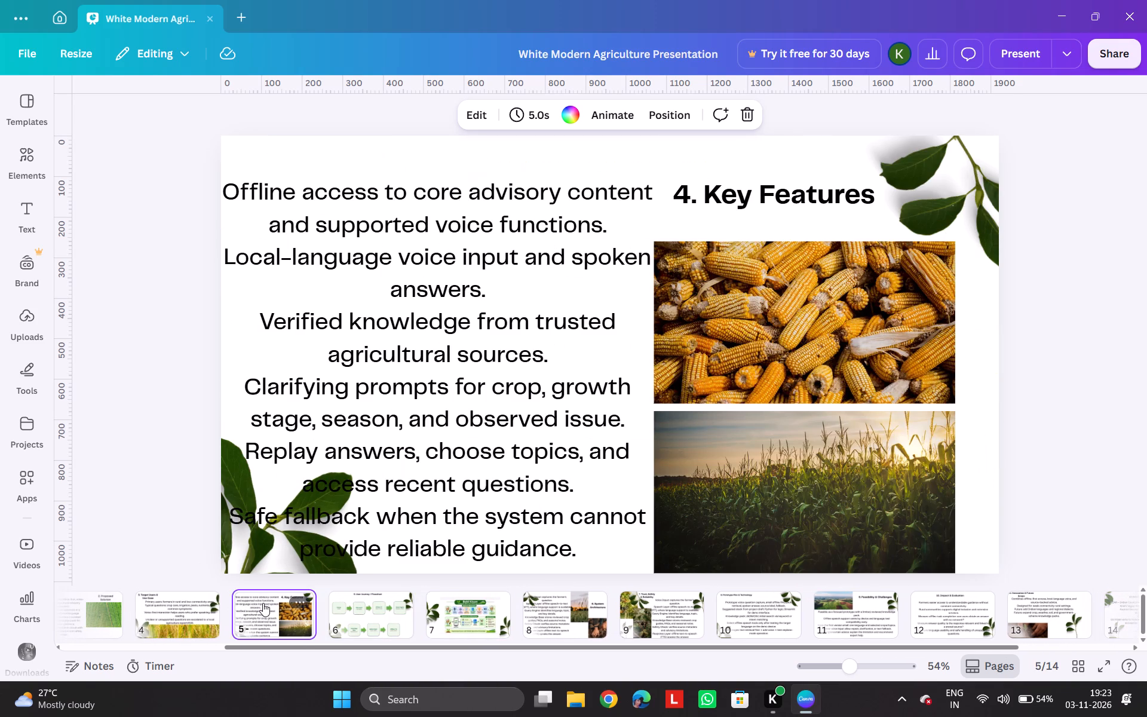
{"action": "left_click", "coordinate": [189, 617]}
{"action": "scroll", "coordinate": [189, 617], "scroll_direction": "right", "scroll_amount": 2}
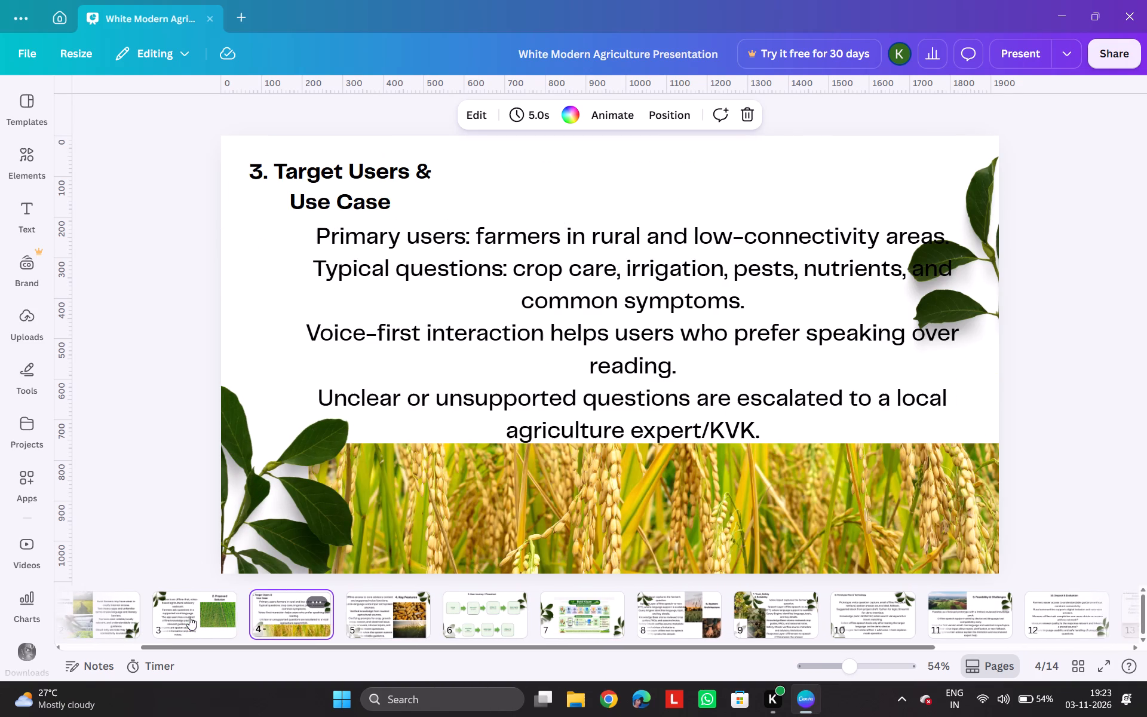
{"action": "left_click", "coordinate": [183, 613]}
{"action": "scroll", "coordinate": [119, 613], "scroll_direction": "right", "scroll_amount": 2}
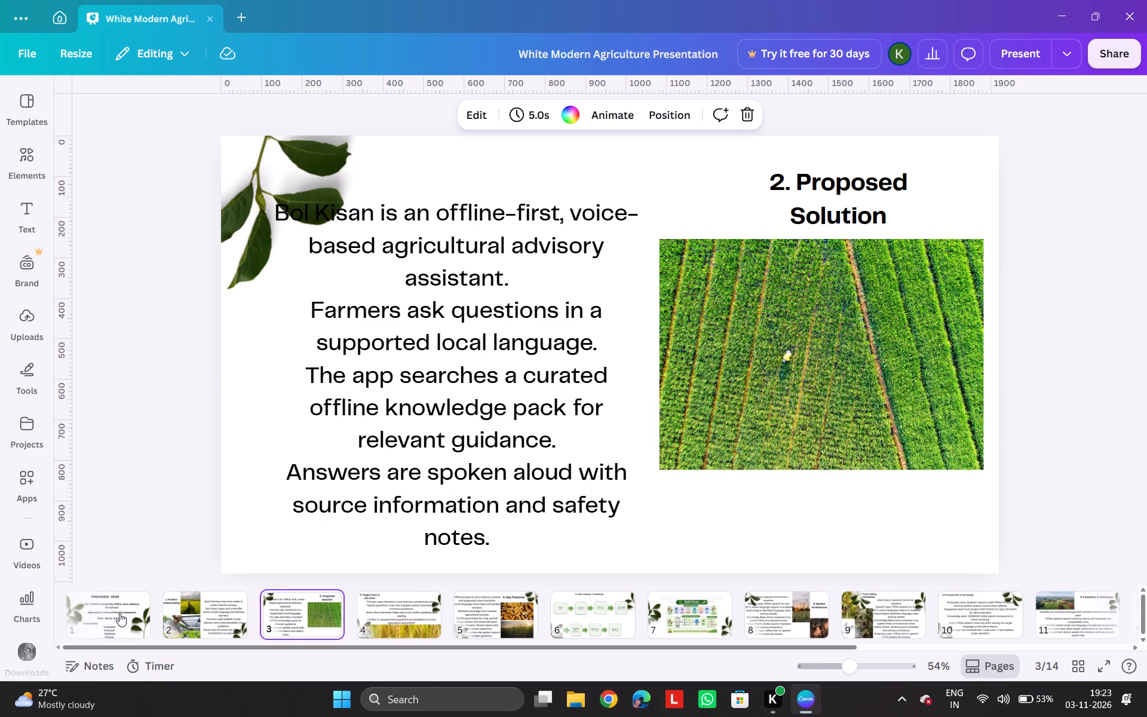
{"action": "left_click", "coordinate": [169, 613]}
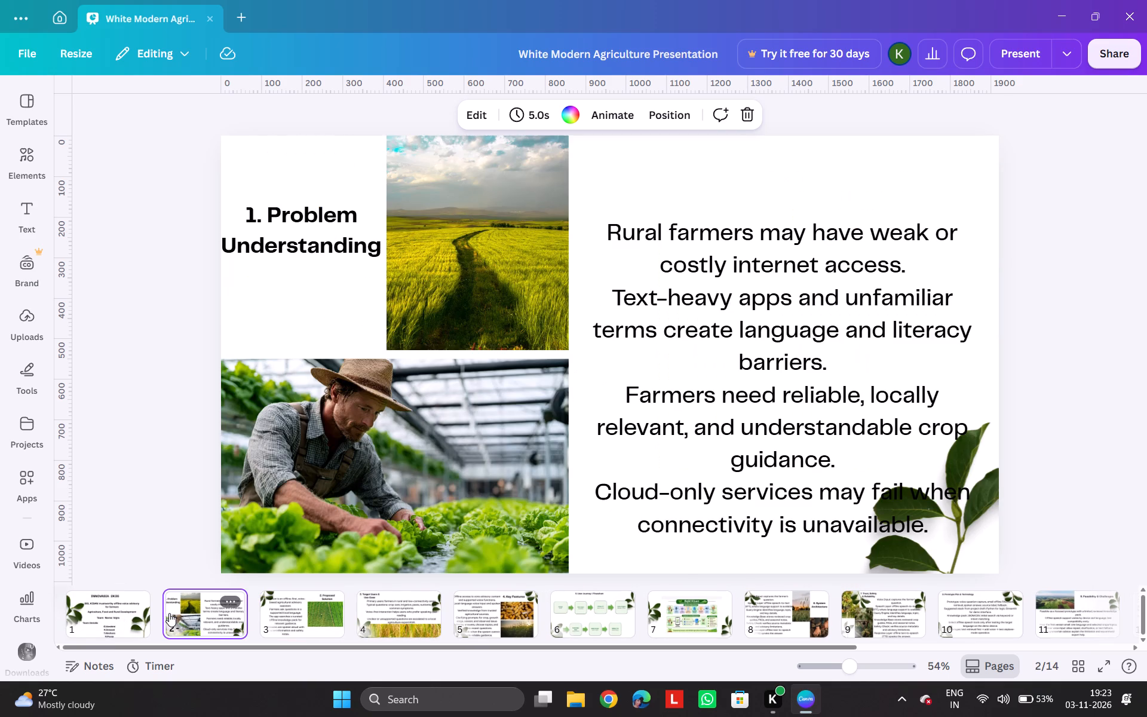
{"action": "scroll", "coordinate": [169, 613], "scroll_direction": "right", "scroll_amount": 1}
Review the slides forward from page 3, Proposed Solution, to page 10, Prototype Plan & Technology, checking text and image layout.
{"action": "left_click", "coordinate": [313, 605]}
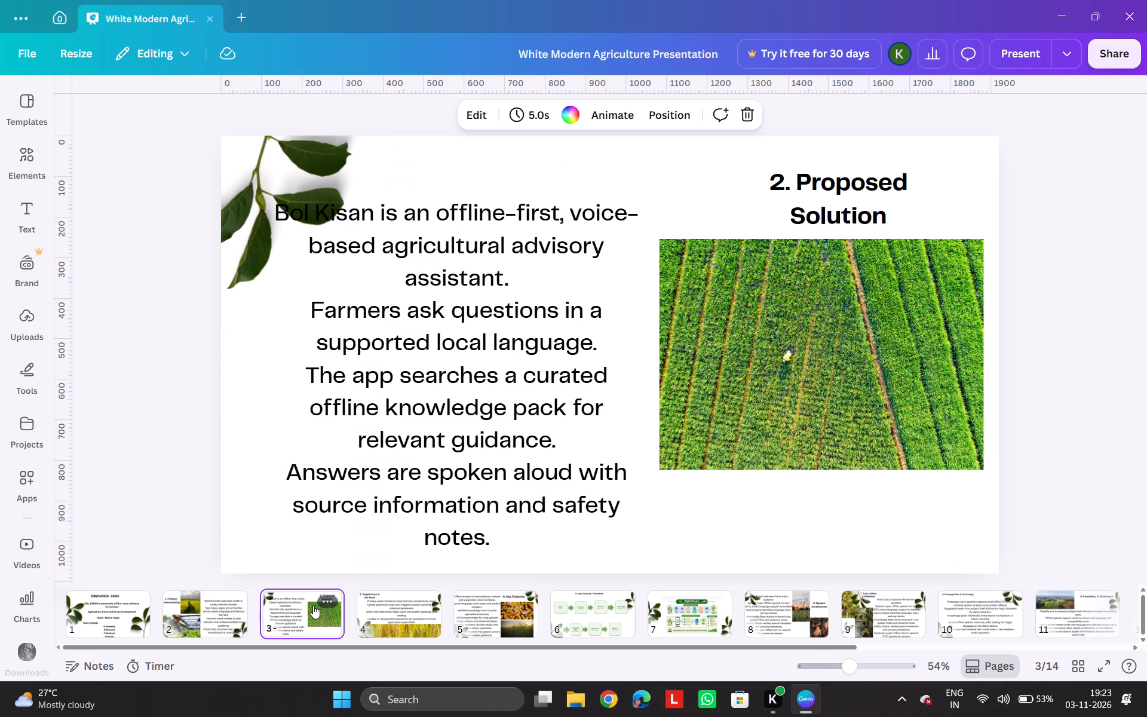
{"action": "left_click", "coordinate": [415, 613]}
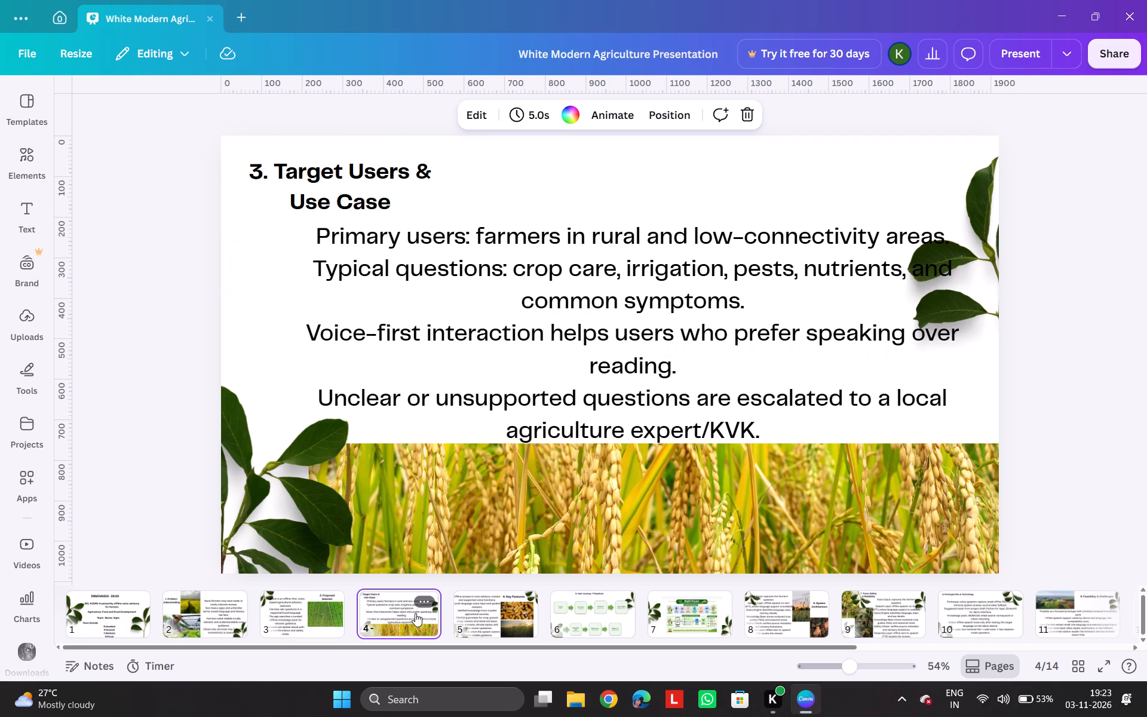
{"action": "left_click", "coordinate": [496, 605]}
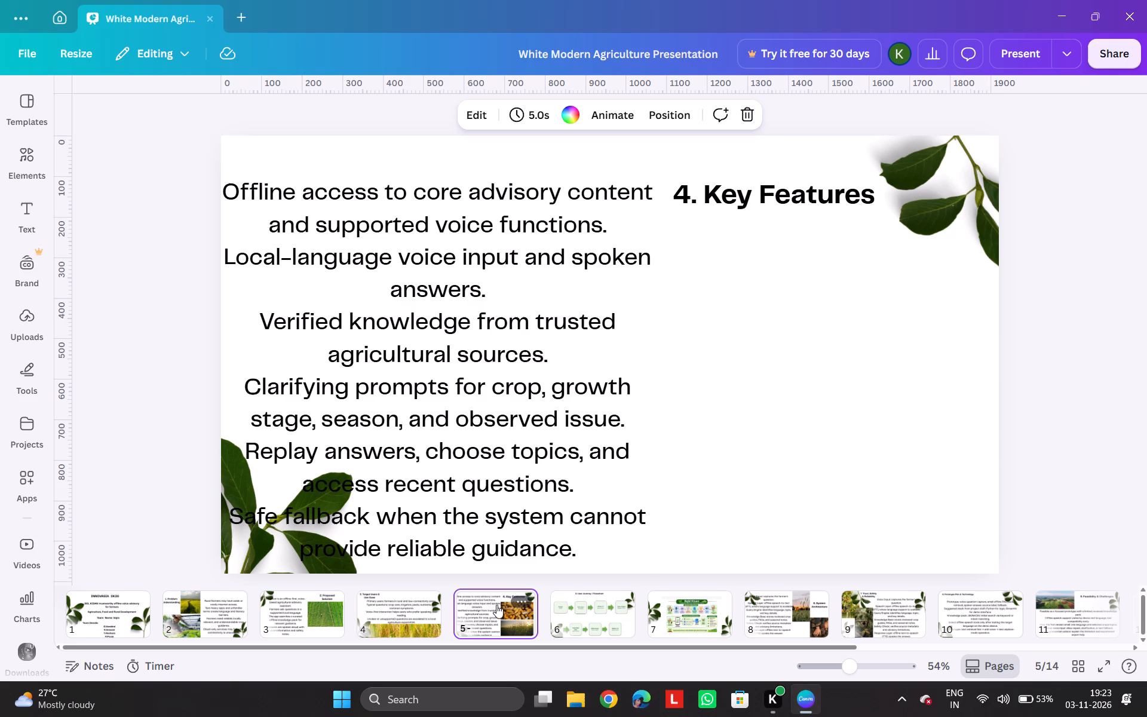
{"action": "left_click", "coordinate": [590, 616]}
{"action": "left_click", "coordinate": [673, 612]}
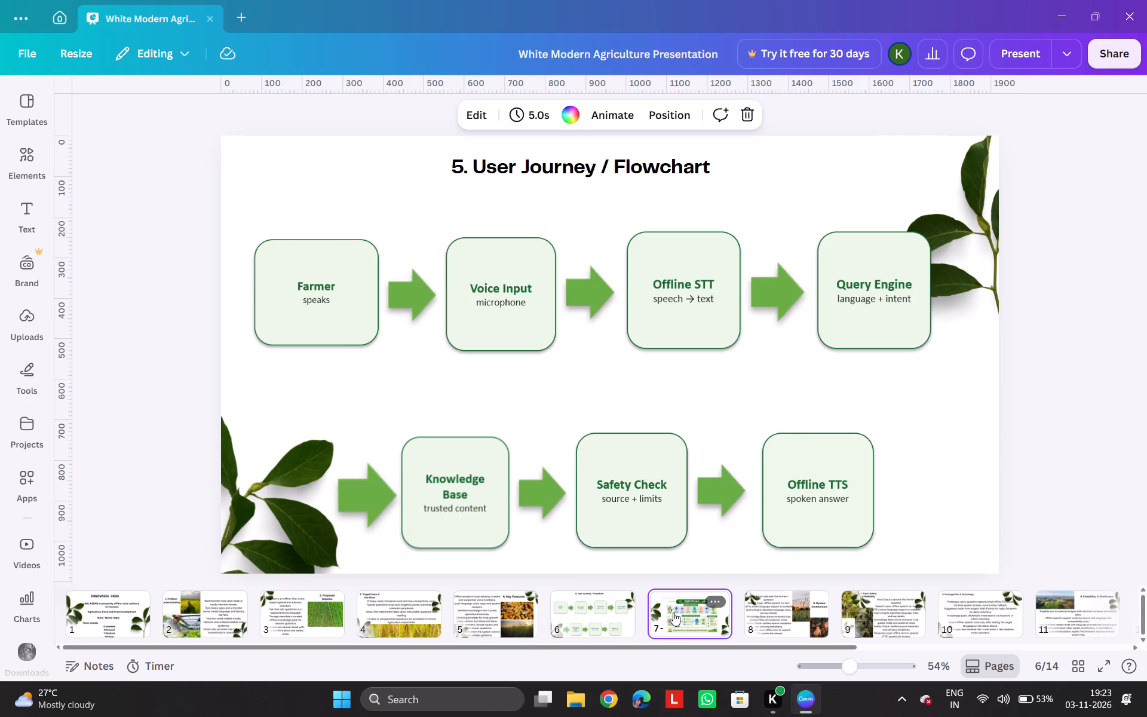
{"action": "left_click", "coordinate": [749, 605]}
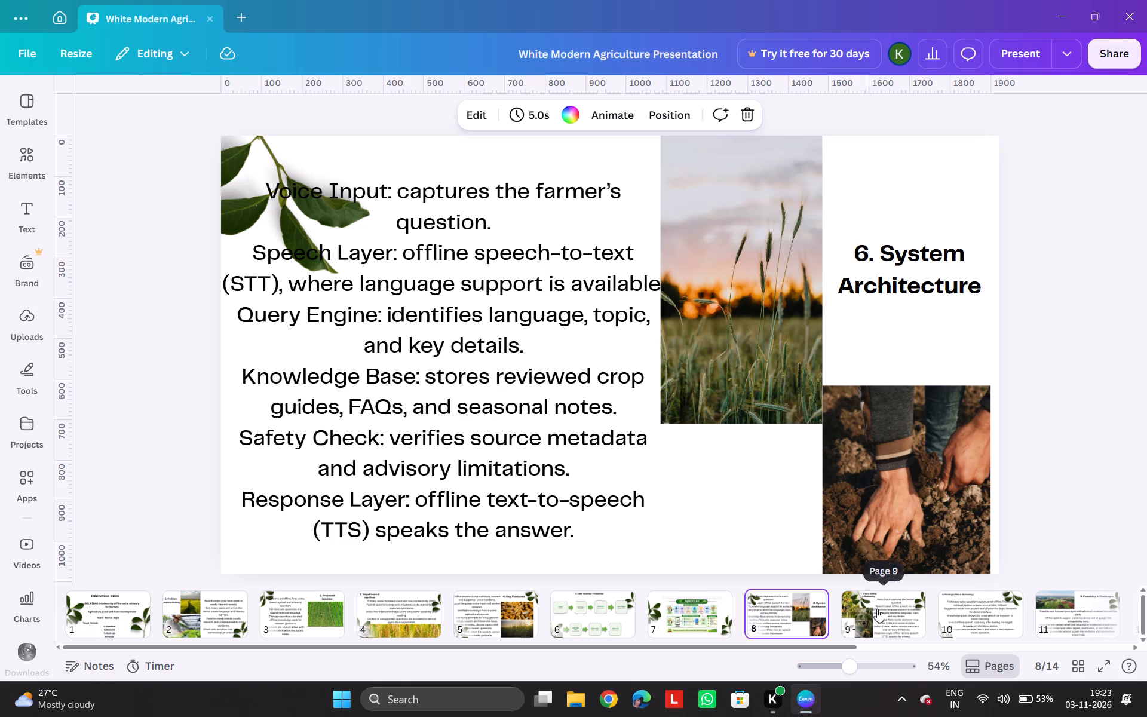
{"action": "left_click", "coordinate": [877, 609]}
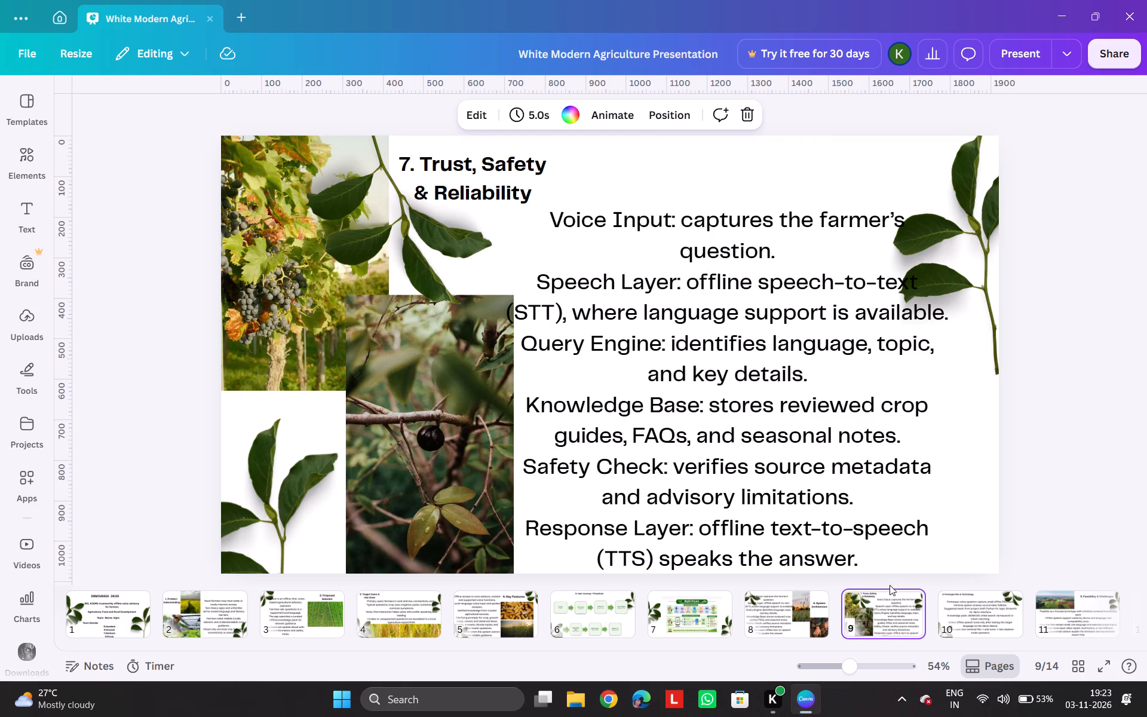
{"action": "left_click", "coordinate": [992, 610]}
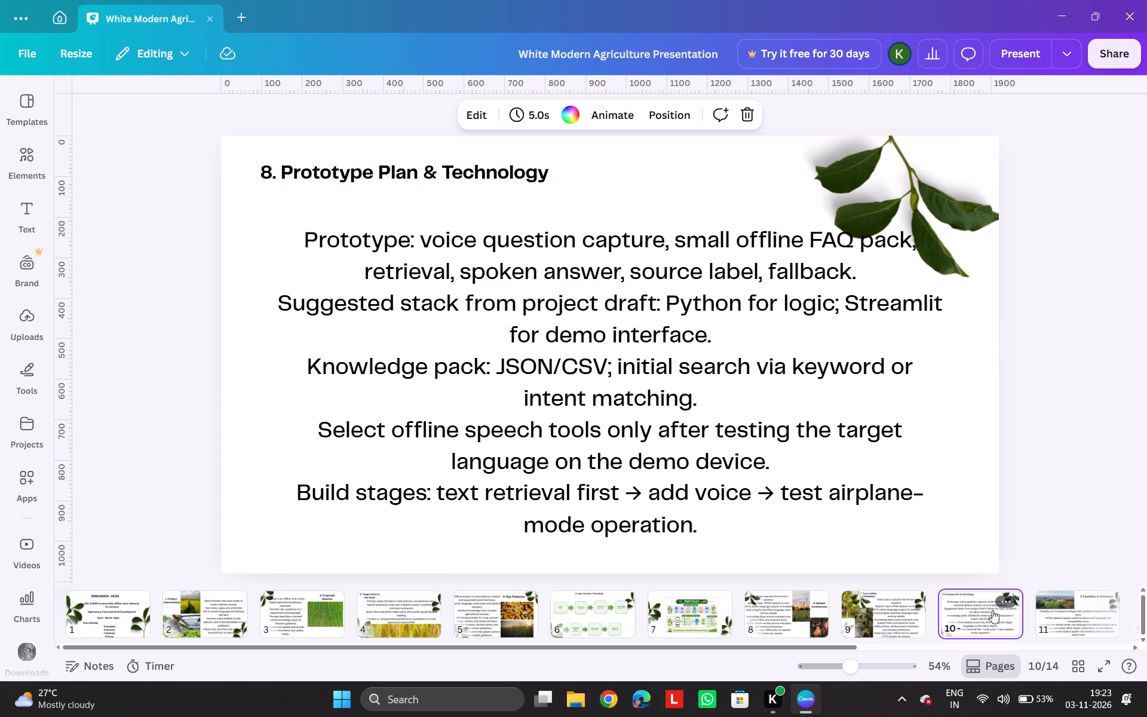
Review the closing slides from page 11, Feasibility & Challenges, to page 14, References & Conclusion, and look back over the page thumbnails.
{"action": "scroll", "coordinate": [992, 610], "scroll_direction": "left", "scroll_amount": 1}
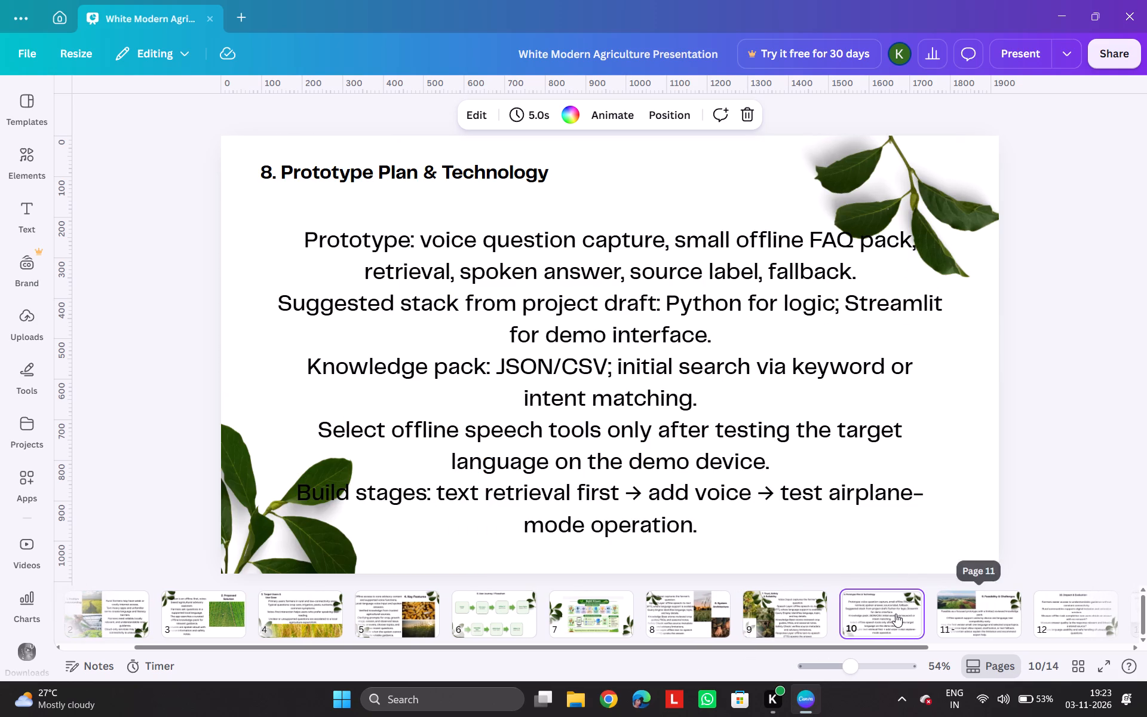
{"action": "left_click", "coordinate": [1001, 613]}
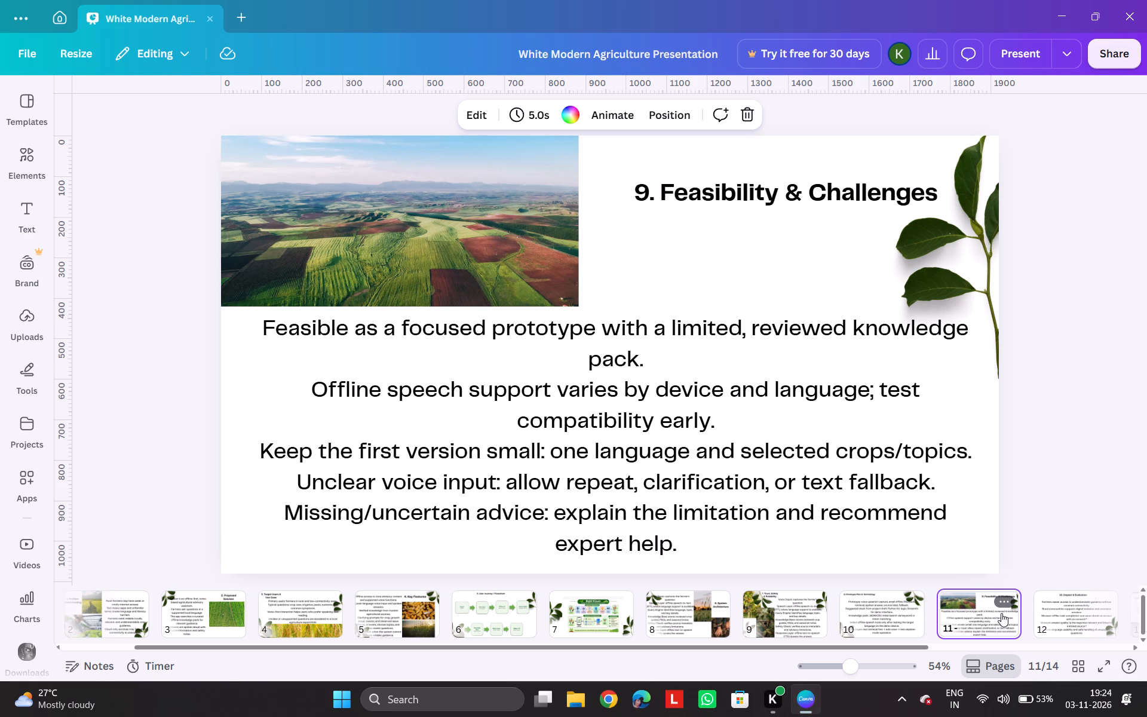
{"action": "scroll", "coordinate": [1001, 613], "scroll_direction": "left", "scroll_amount": 1}
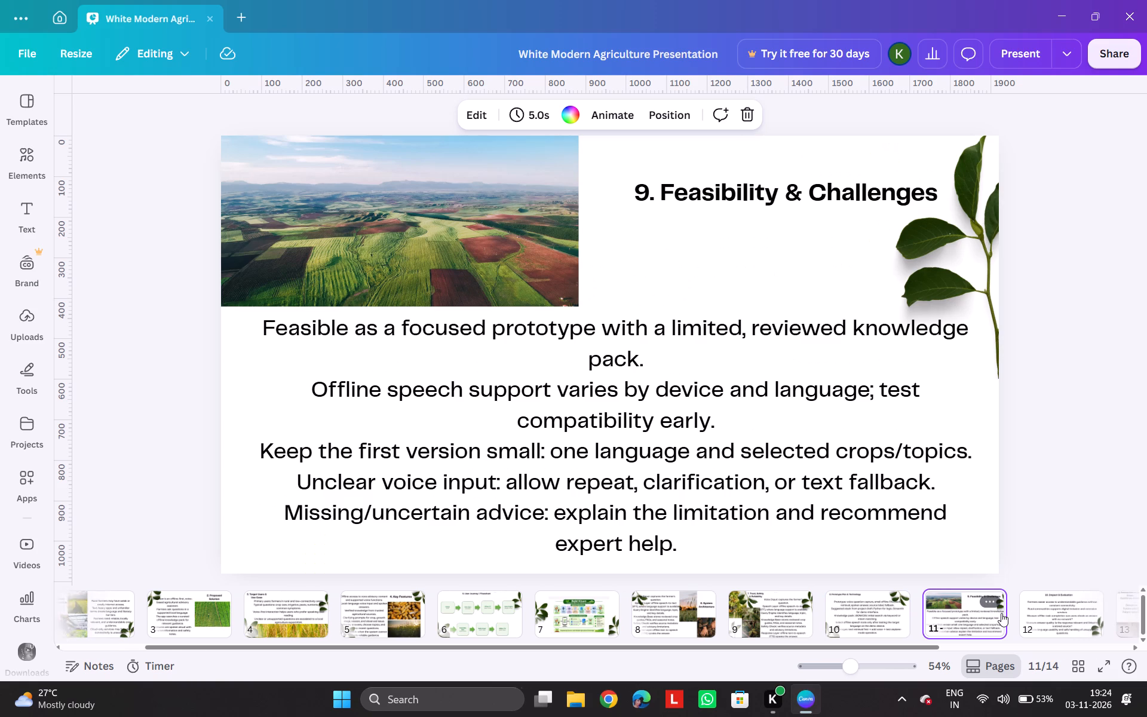
{"action": "scroll", "coordinate": [1001, 613], "scroll_direction": "left", "scroll_amount": 1}
{"action": "left_click", "coordinate": [1007, 621]}
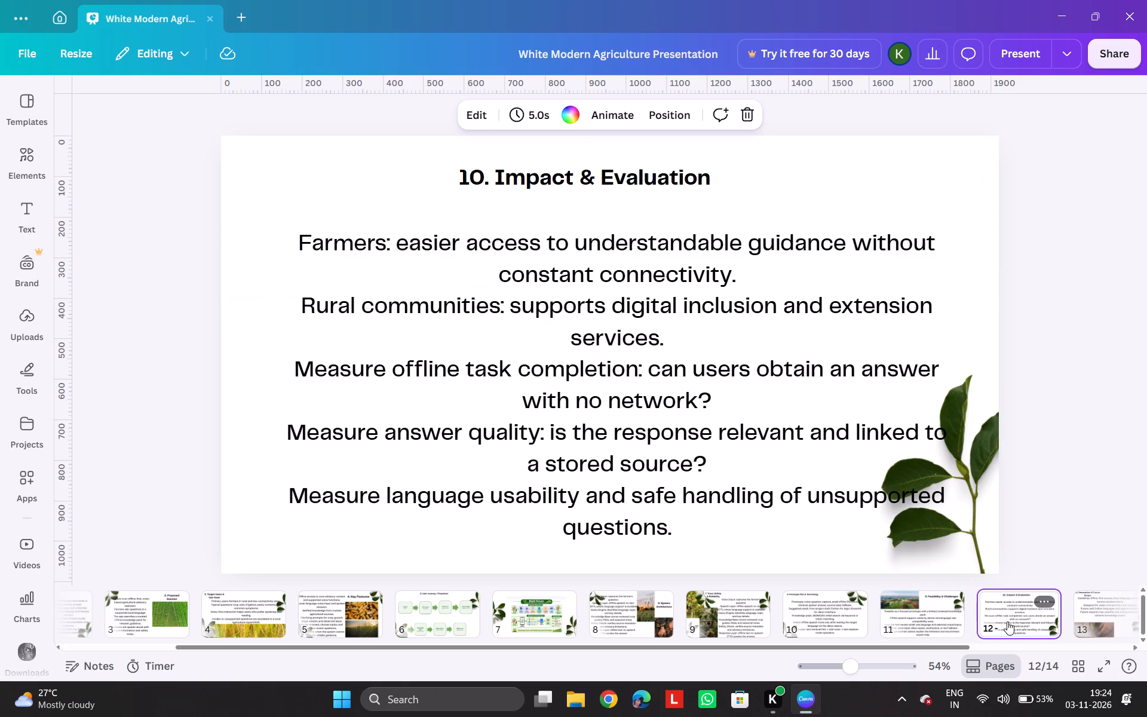
{"action": "scroll", "coordinate": [1023, 565], "scroll_direction": "left", "scroll_amount": 2}
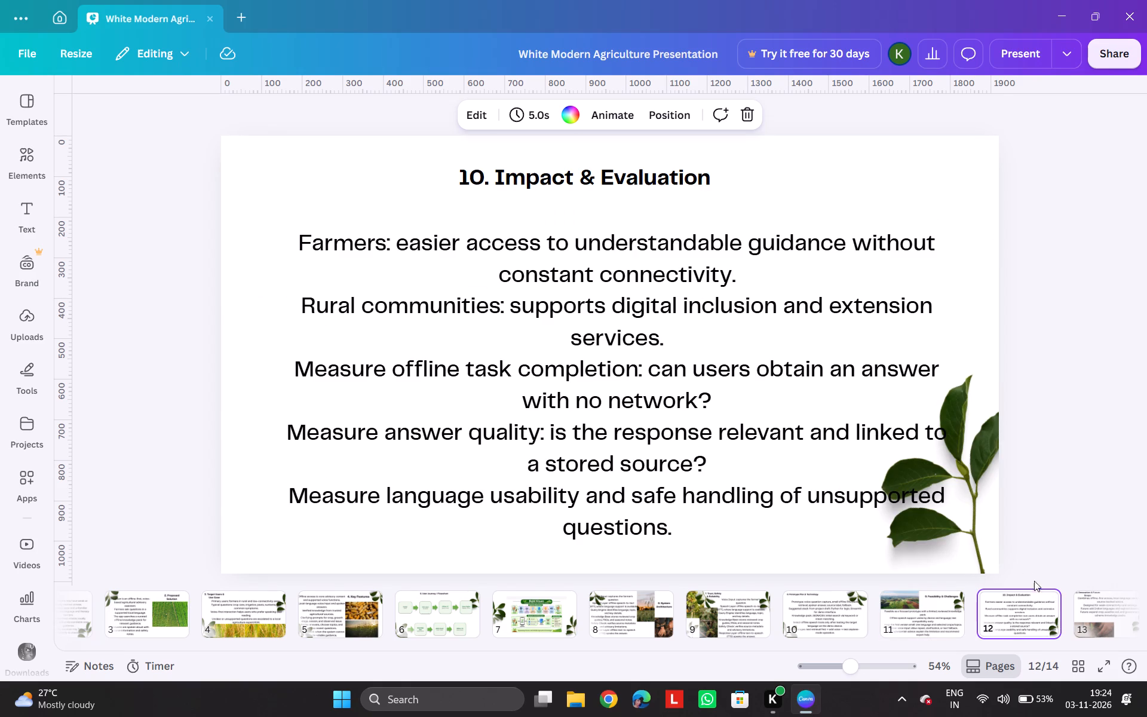
{"action": "left_click", "coordinate": [1097, 608]}
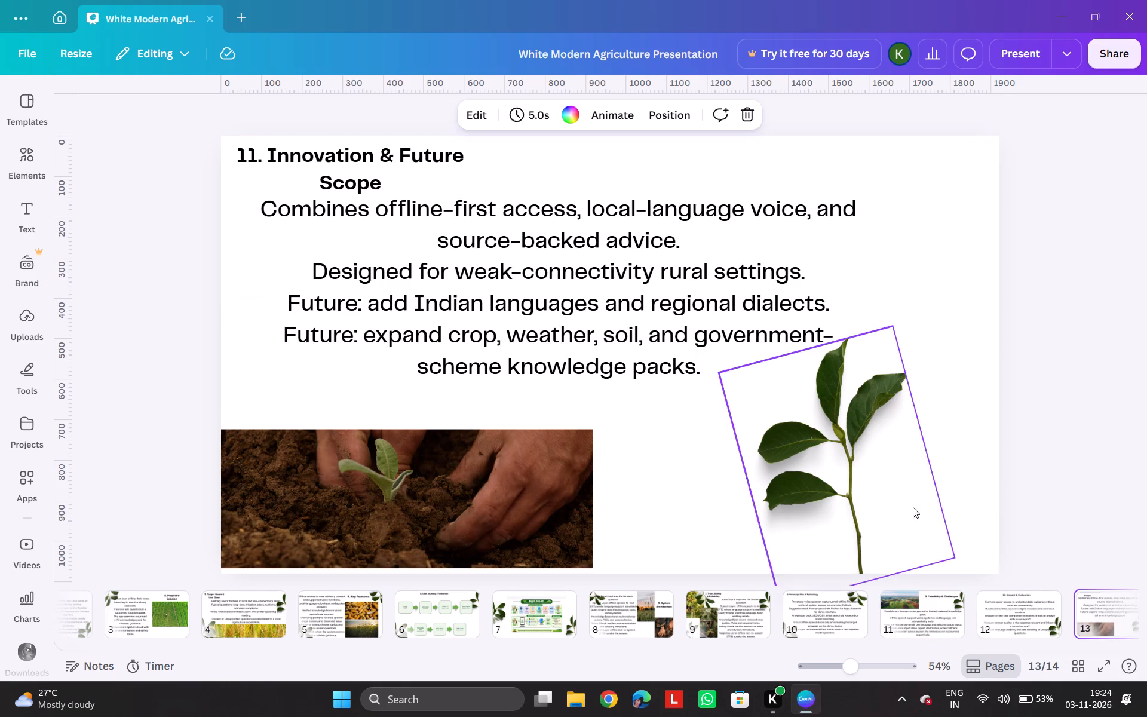
{"action": "scroll", "coordinate": [978, 614], "scroll_direction": "left", "scroll_amount": 3}
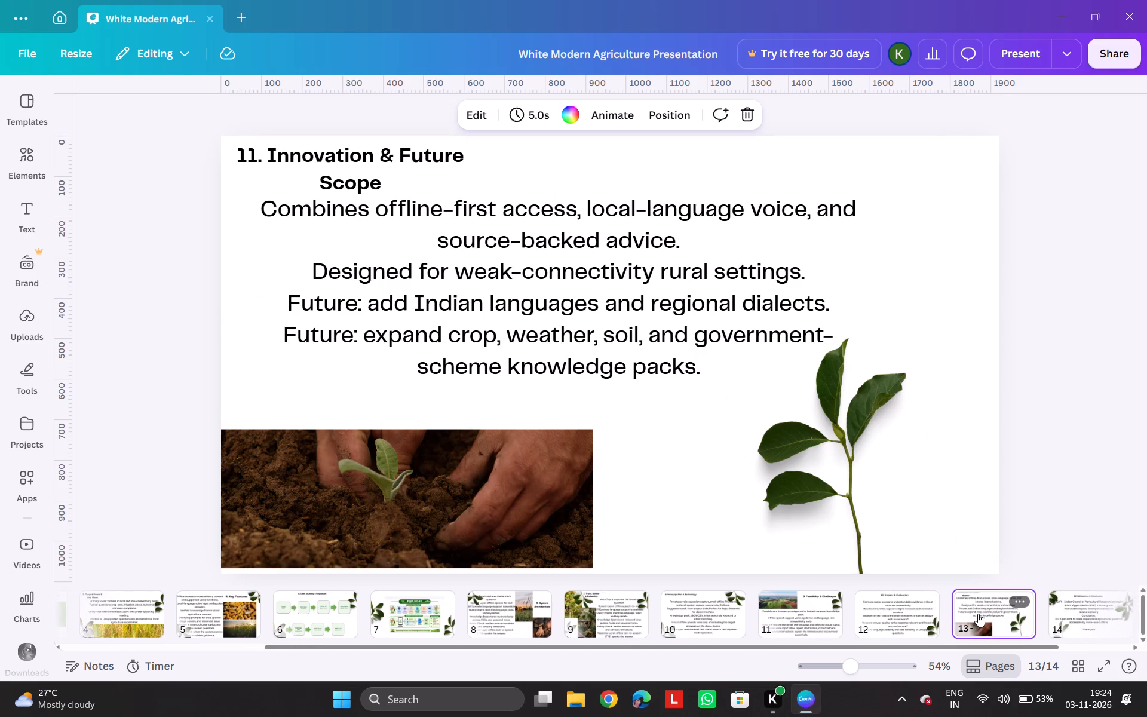
{"action": "scroll", "coordinate": [978, 614], "scroll_direction": "left", "scroll_amount": 1}
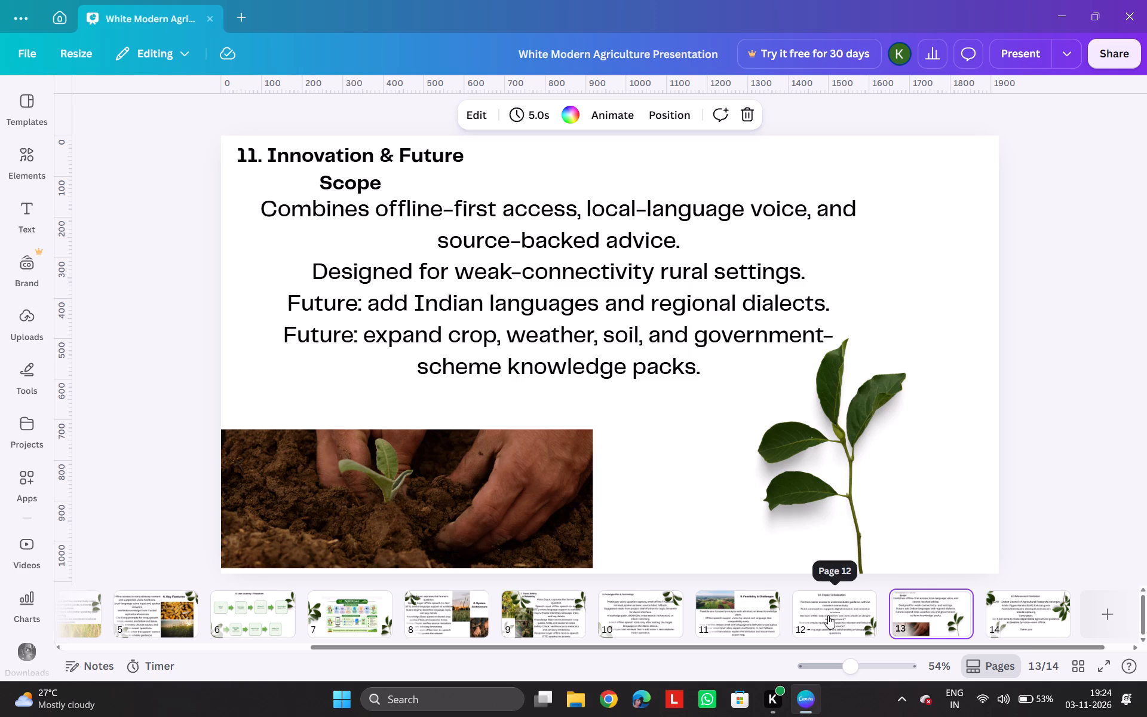
{"action": "left_click", "coordinate": [905, 618]}
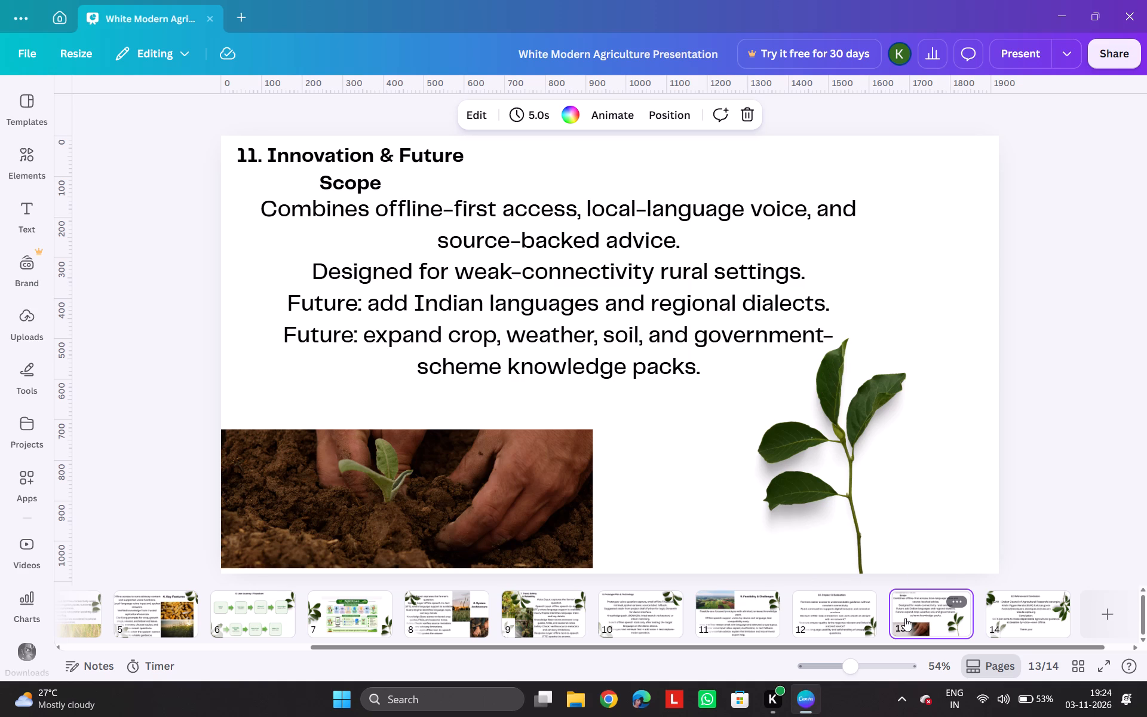
{"action": "left_click", "coordinate": [1001, 606]}
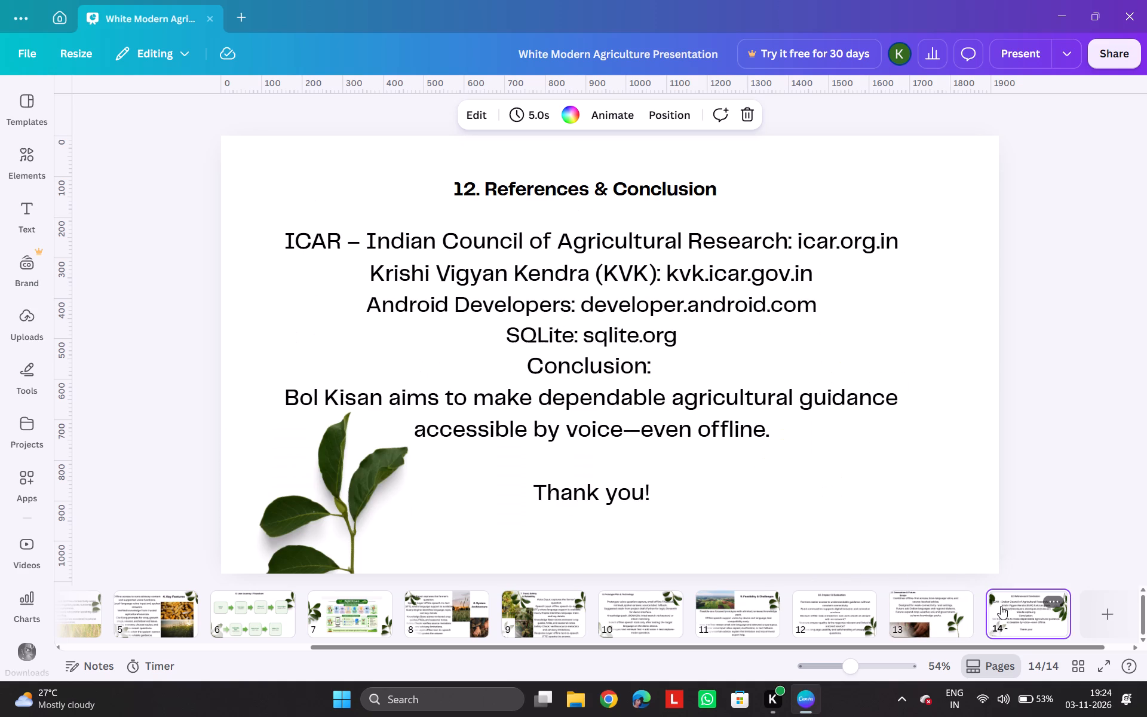
{"action": "scroll", "coordinate": [1001, 606], "scroll_direction": "left", "scroll_amount": 1}
{"action": "scroll", "coordinate": [1001, 606], "scroll_direction": "right", "scroll_amount": 4}
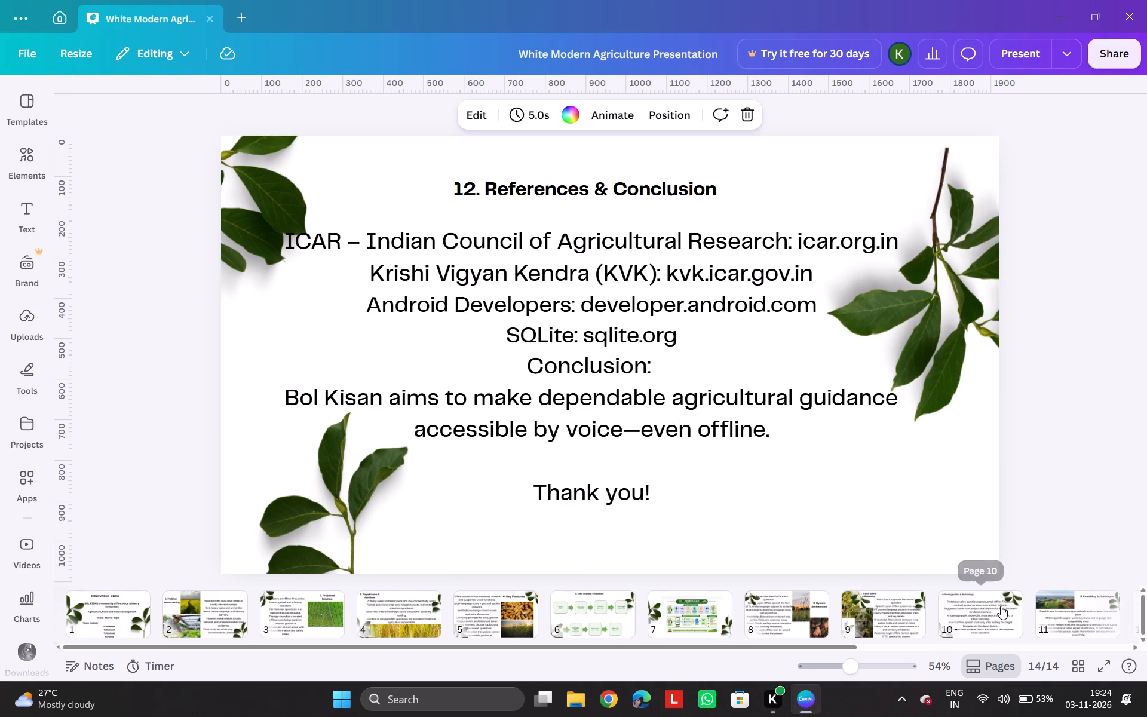
{"action": "scroll", "coordinate": [1001, 606], "scroll_direction": "right", "scroll_amount": 3}
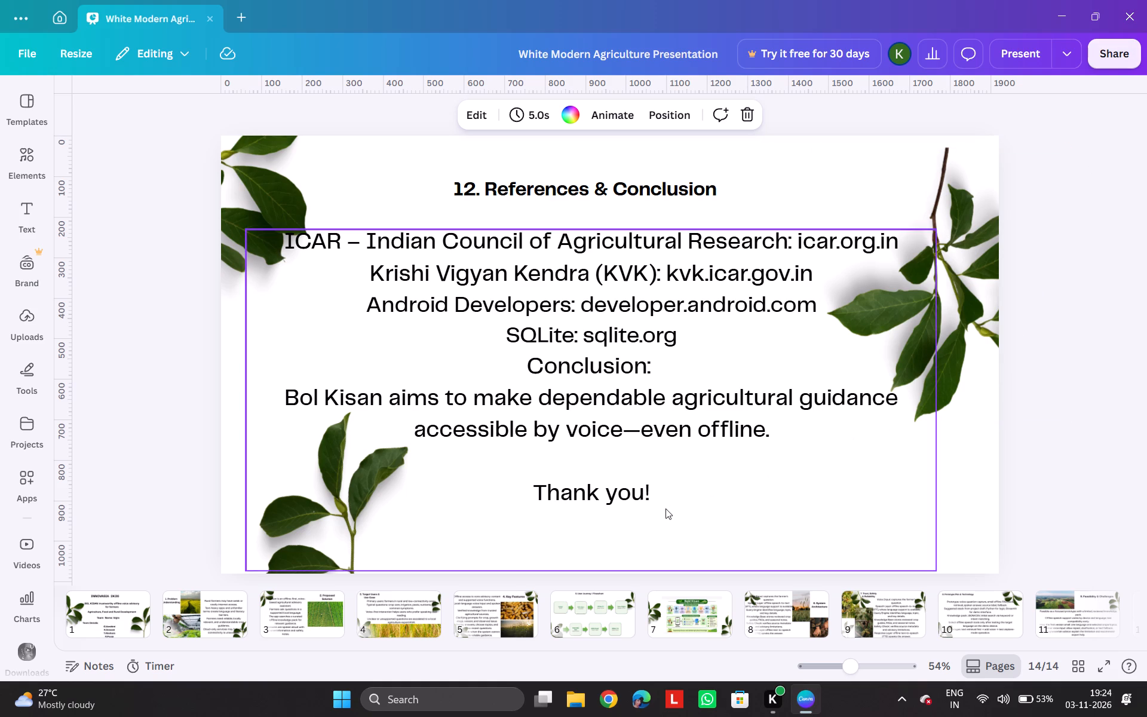
{"action": "scroll", "coordinate": [594, 477], "scroll_direction": "right", "scroll_amount": 2}
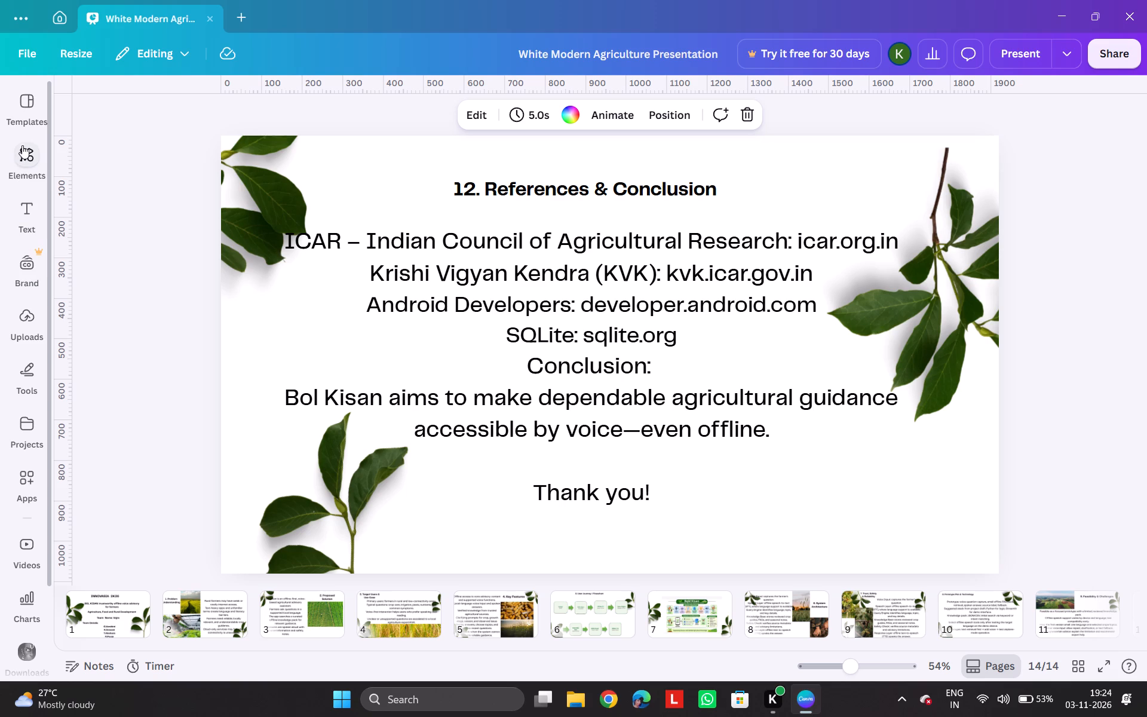
Browse the presentation templates for other agriculture-themed designs.
{"action": "left_click", "coordinate": [24, 103]}
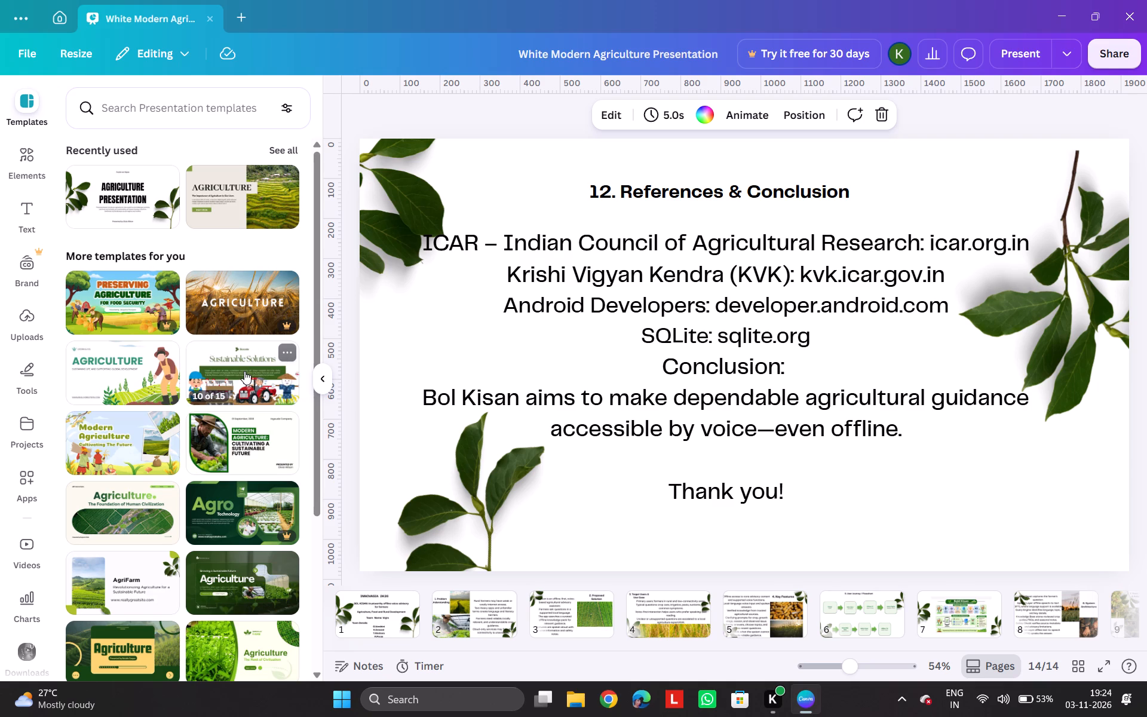
{"action": "scroll", "coordinate": [209, 531], "scroll_direction": "down", "scroll_amount": 2}
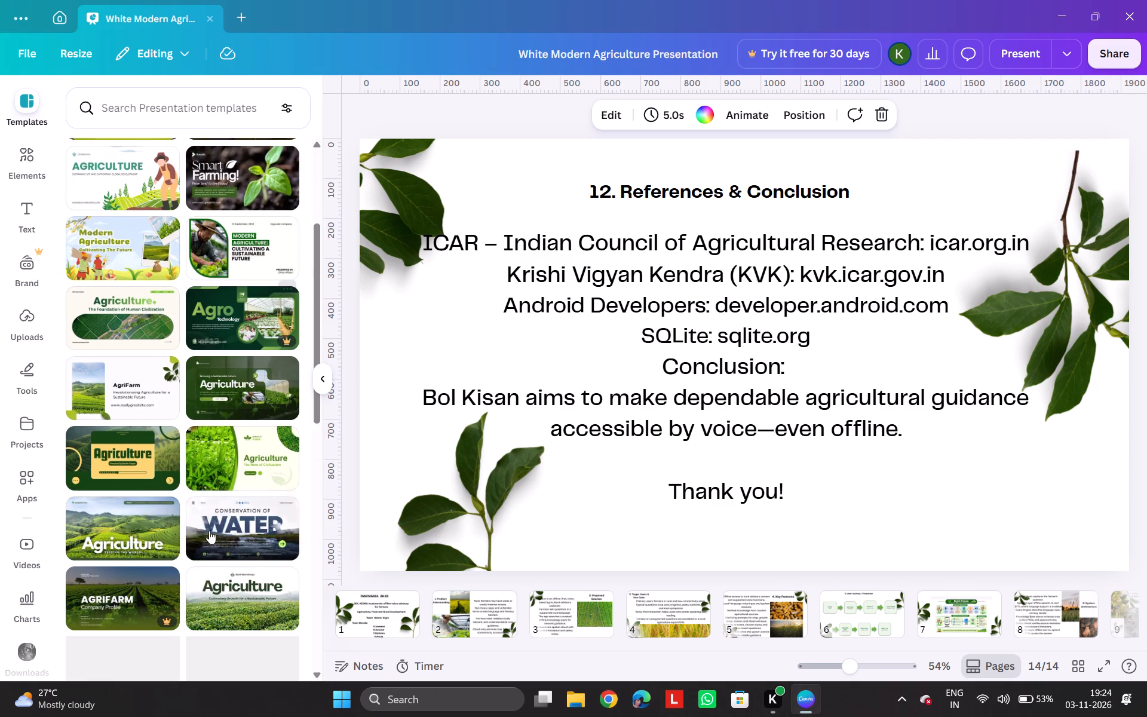
{"action": "scroll", "coordinate": [209, 531], "scroll_direction": "down", "scroll_amount": 2}
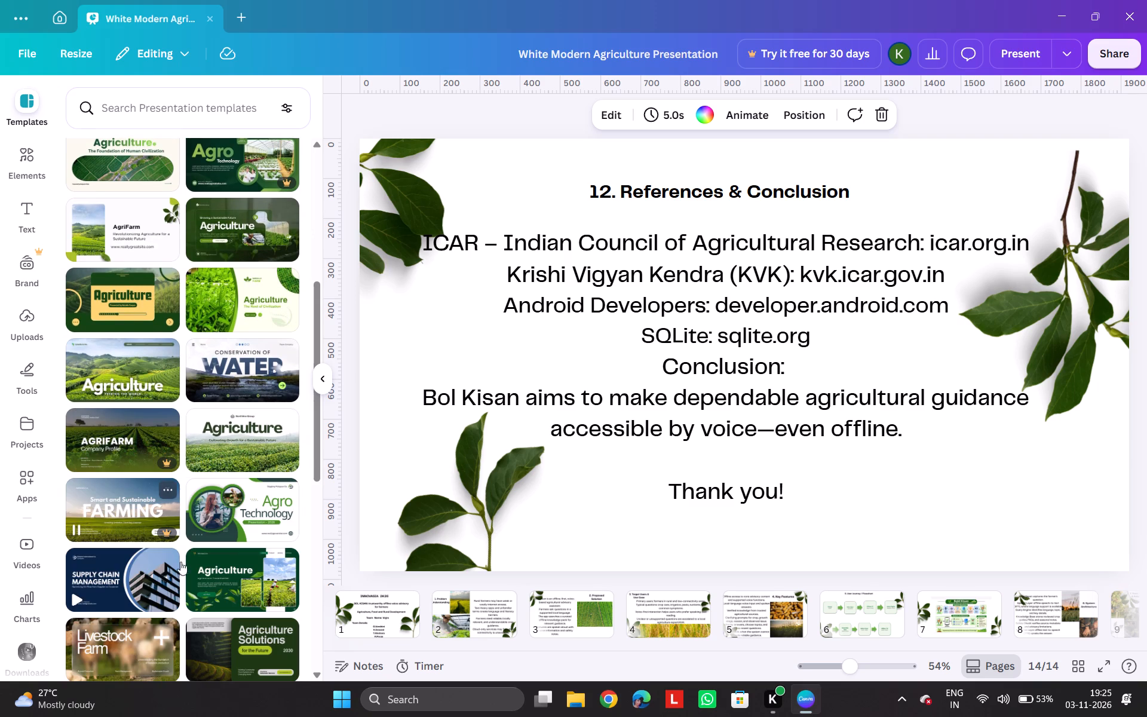
{"action": "scroll", "coordinate": [233, 643], "scroll_direction": "down", "scroll_amount": 2}
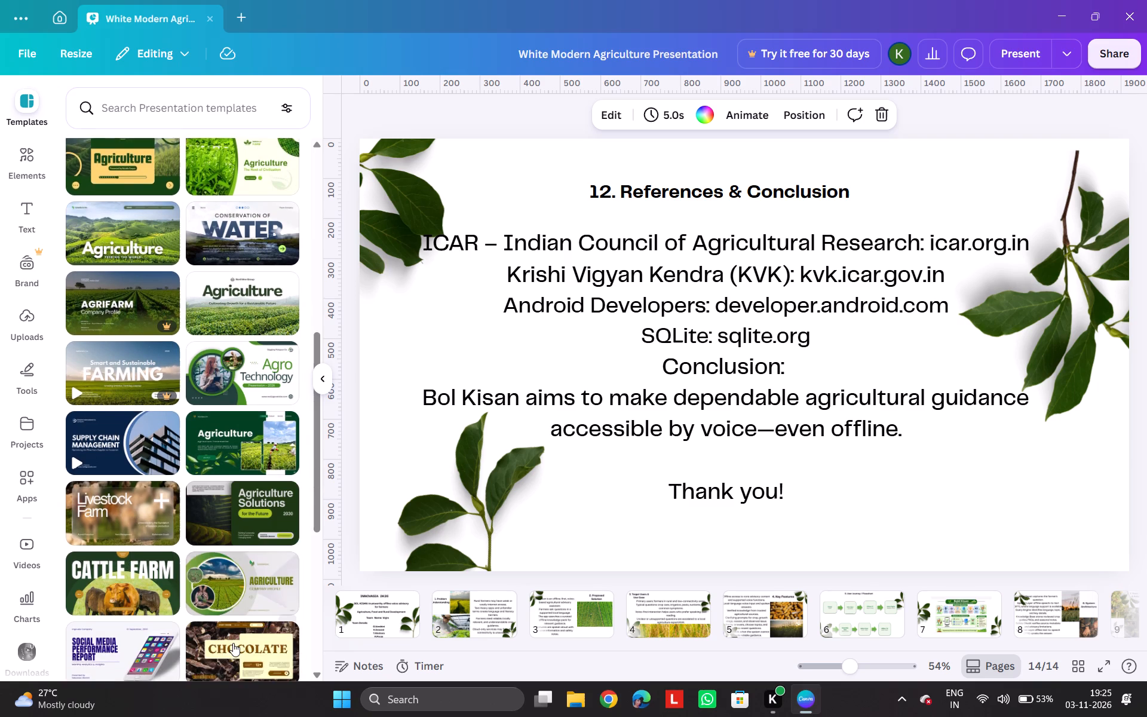
{"action": "scroll", "coordinate": [233, 643], "scroll_direction": "down", "scroll_amount": 1}
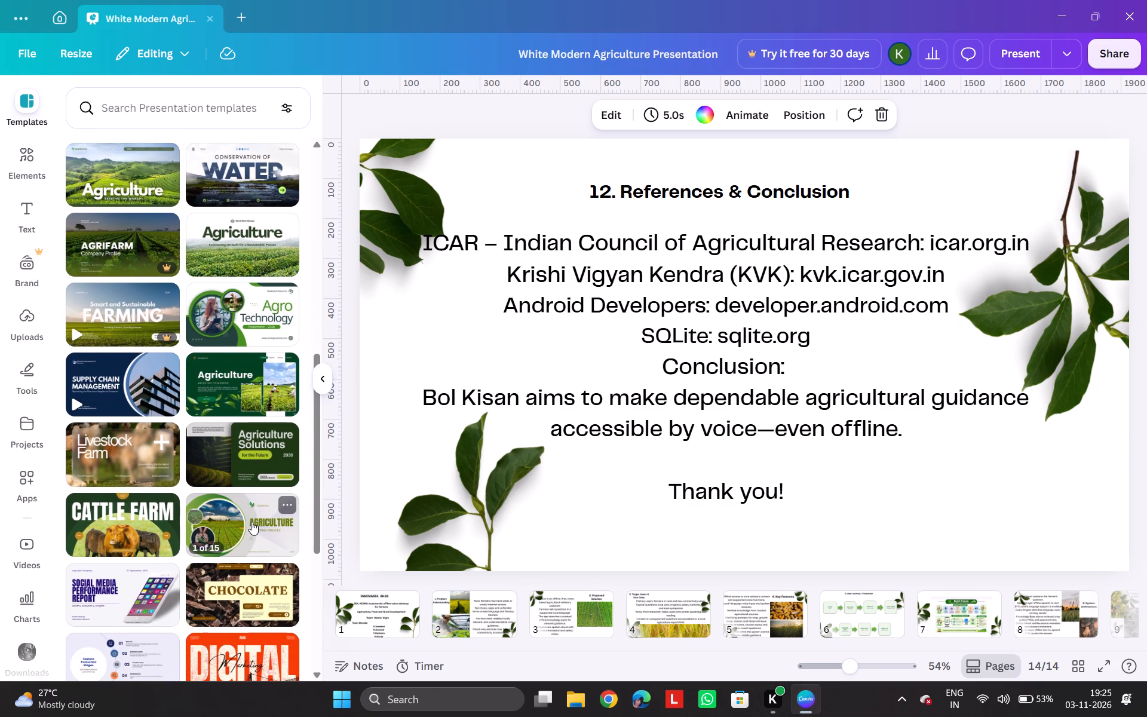
{"action": "scroll", "coordinate": [249, 592], "scroll_direction": "down", "scroll_amount": 5}
{"action": "scroll", "coordinate": [225, 474], "scroll_direction": "up", "scroll_amount": 3}
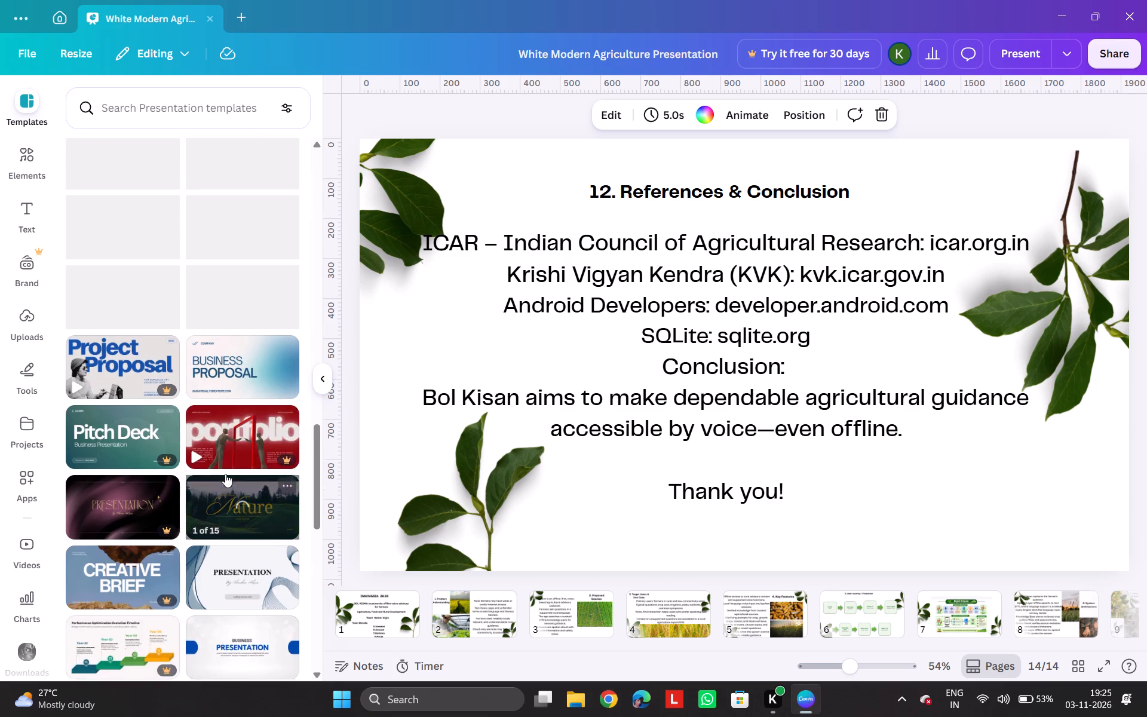
{"action": "scroll", "coordinate": [225, 474], "scroll_direction": "down", "scroll_amount": 3}
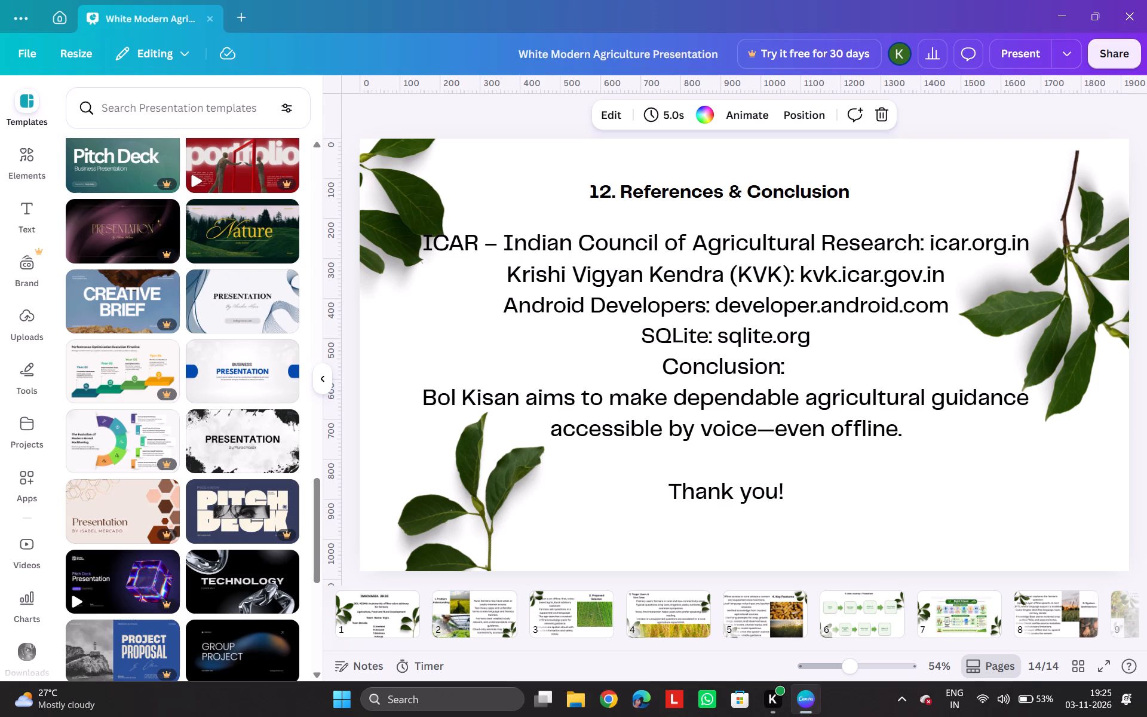
{"action": "scroll", "coordinate": [176, 101], "scroll_direction": "up", "scroll_amount": 4}
{"action": "scroll", "coordinate": [152, 152], "scroll_direction": "up", "scroll_amount": 5}
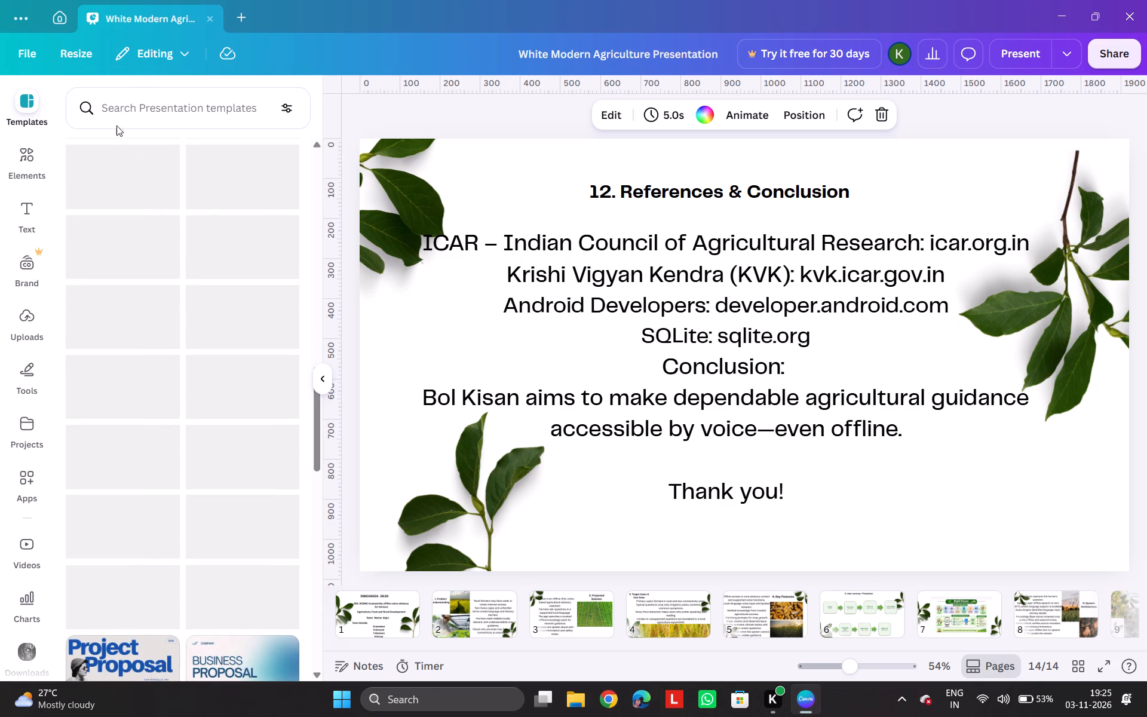
Add the recommended green leaf sprig graphic to the References & Conclusion slide and place it in the slide's bottom-right corner.
{"action": "left_click", "coordinate": [28, 164]}
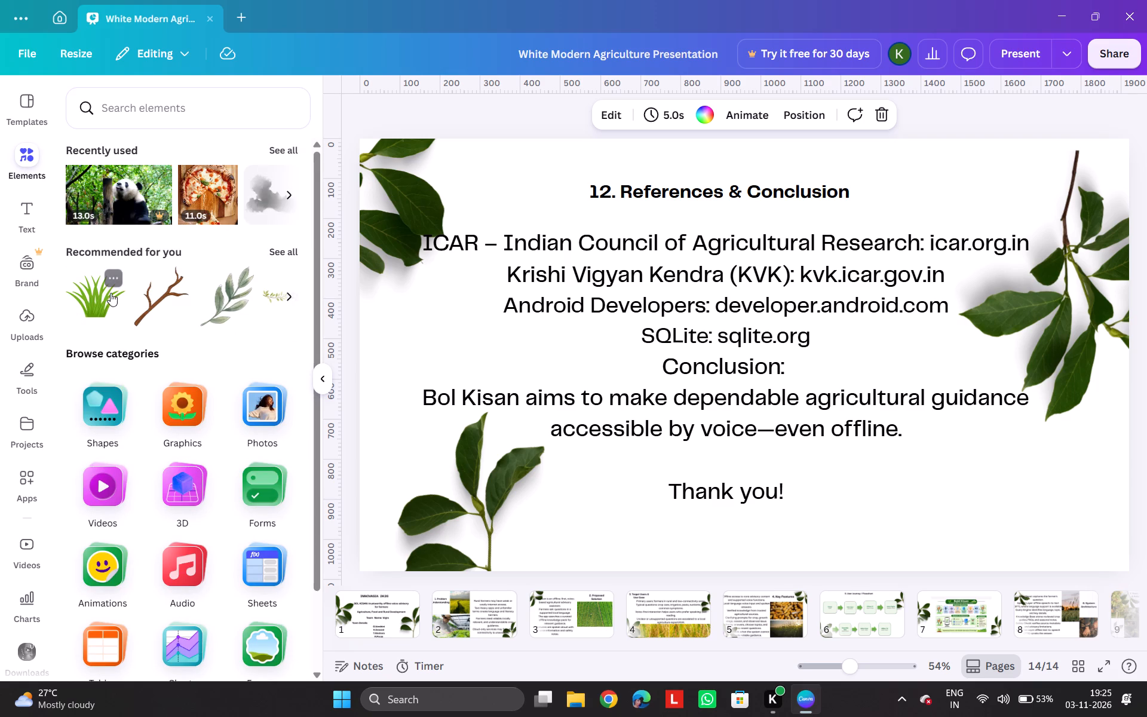
{"action": "left_click", "coordinate": [217, 294]}
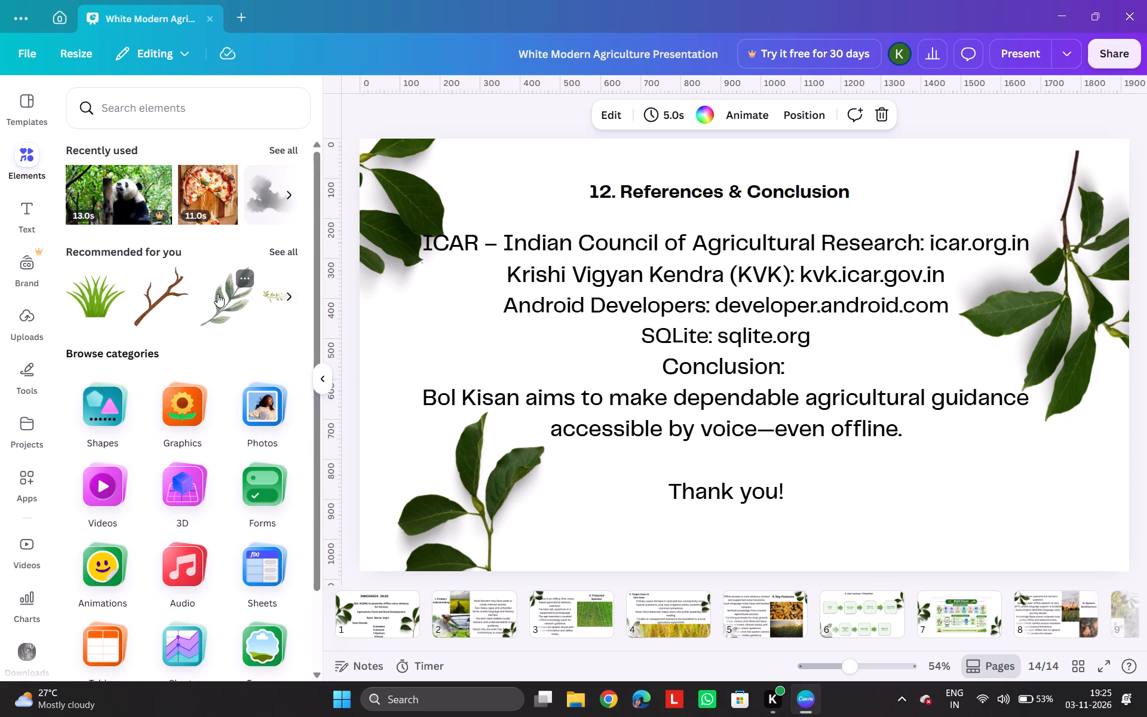
{"action": "left_click_drag", "start_coordinate": [742, 390], "coordinate": [532, 625]}
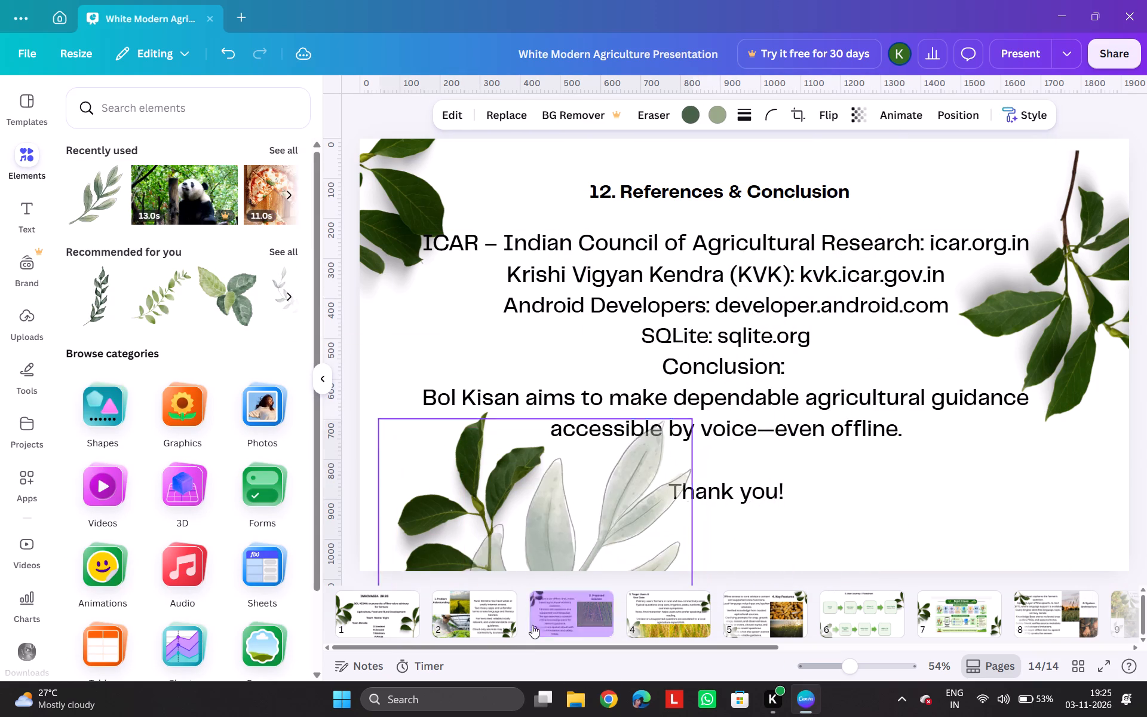
{"action": "left_click_drag", "start_coordinate": [532, 625], "coordinate": [841, 540]}
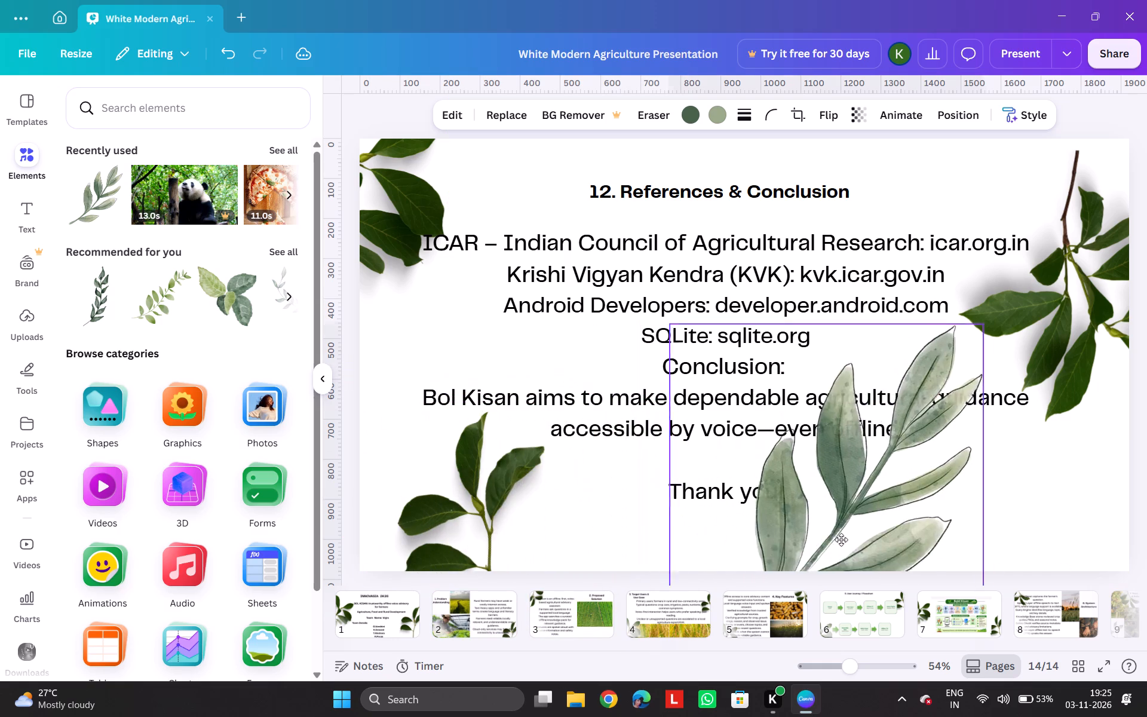
{"action": "left_click_drag", "start_coordinate": [841, 540], "coordinate": [949, 575]}
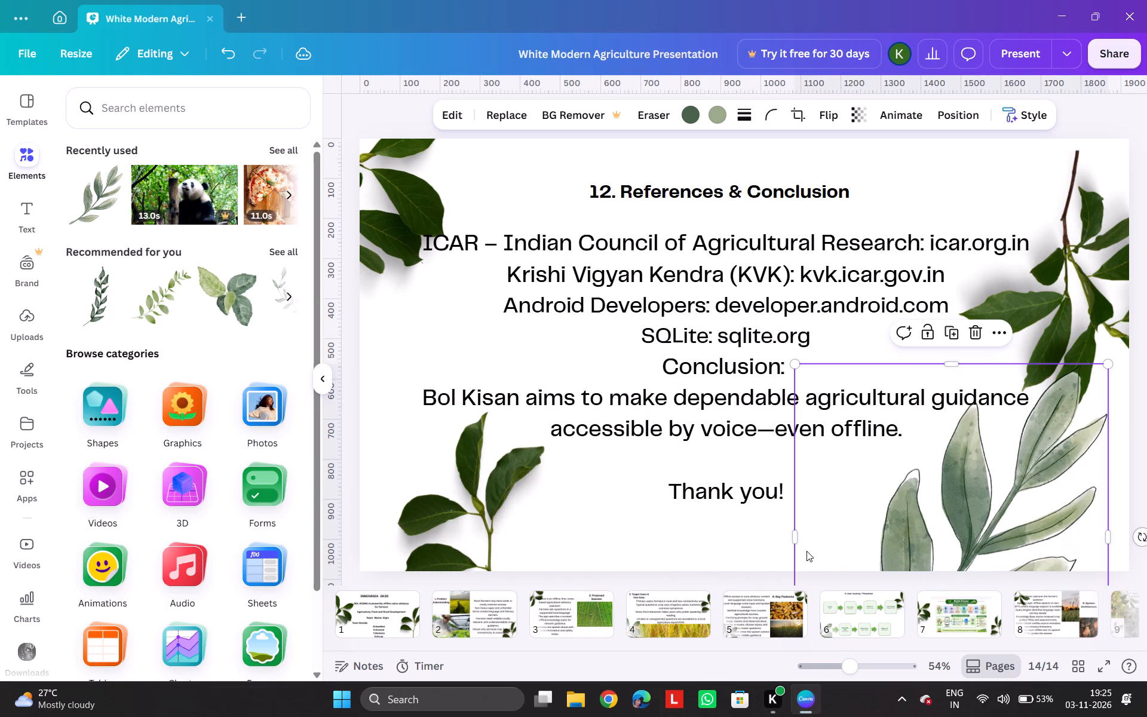
{"action": "left_click", "coordinate": [709, 549]}
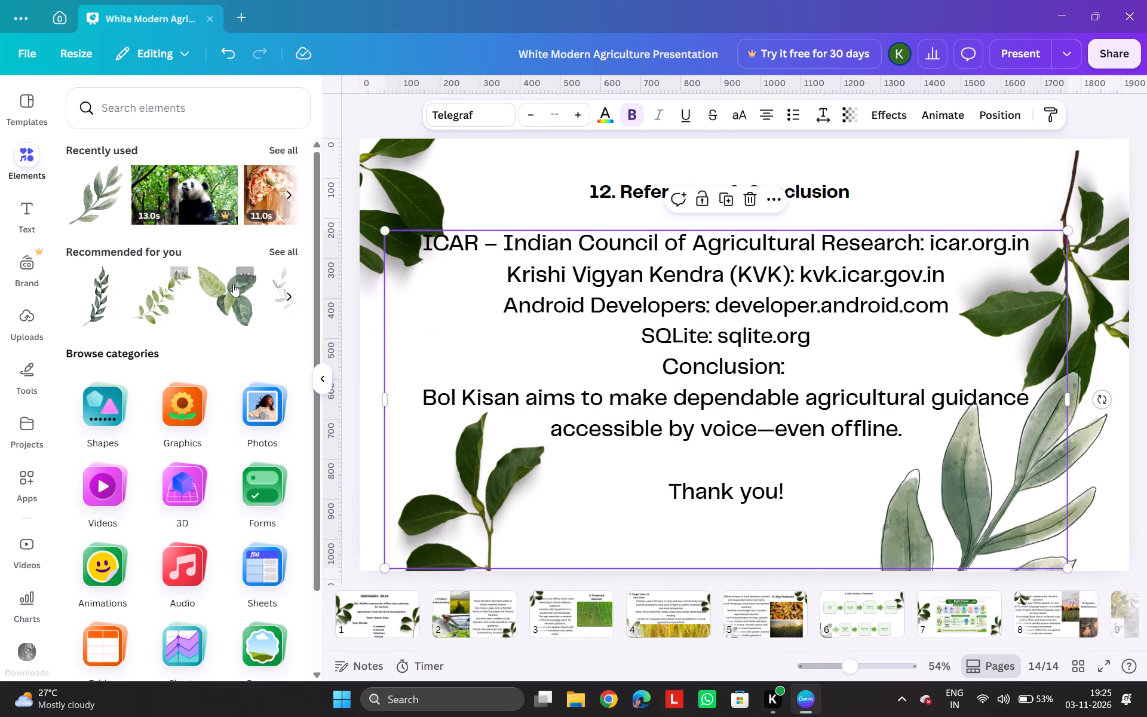
Find a drooping olive-green leafy branch among the recommended graphics and place it along the left edge of the References & Conclusion slide.
{"action": "scroll", "coordinate": [234, 284], "scroll_direction": "left", "scroll_amount": 3}
{"action": "scroll", "coordinate": [172, 299], "scroll_direction": "left", "scroll_amount": 1}
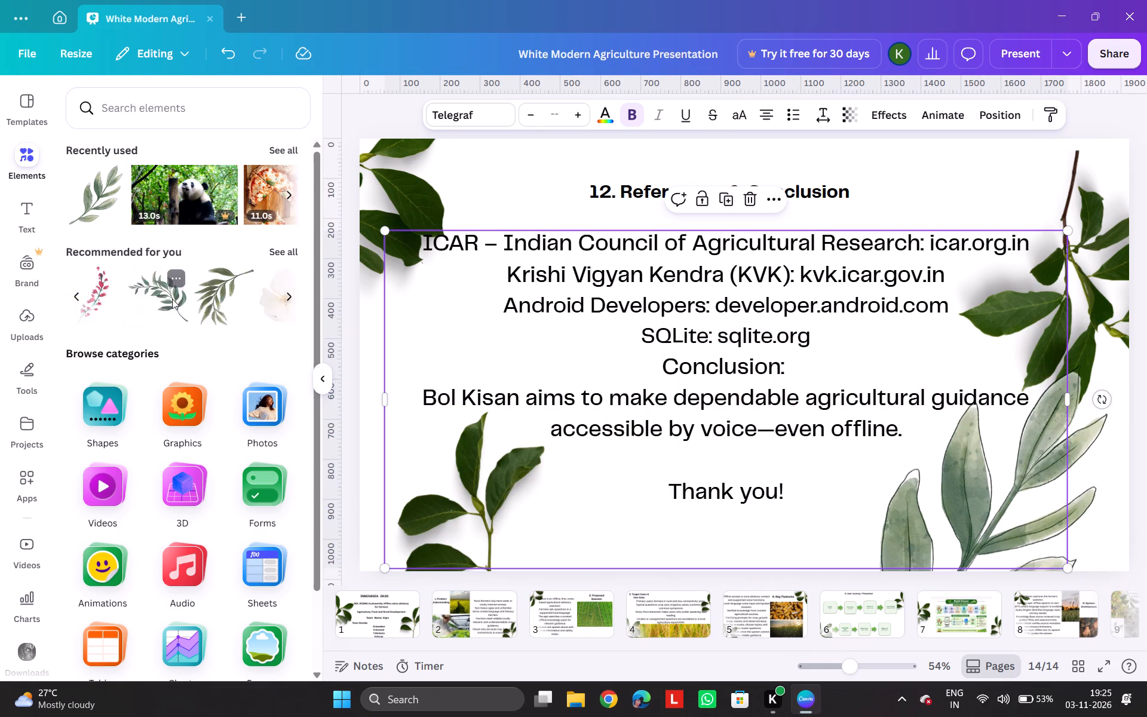
{"action": "scroll", "coordinate": [172, 299], "scroll_direction": "left", "scroll_amount": 4}
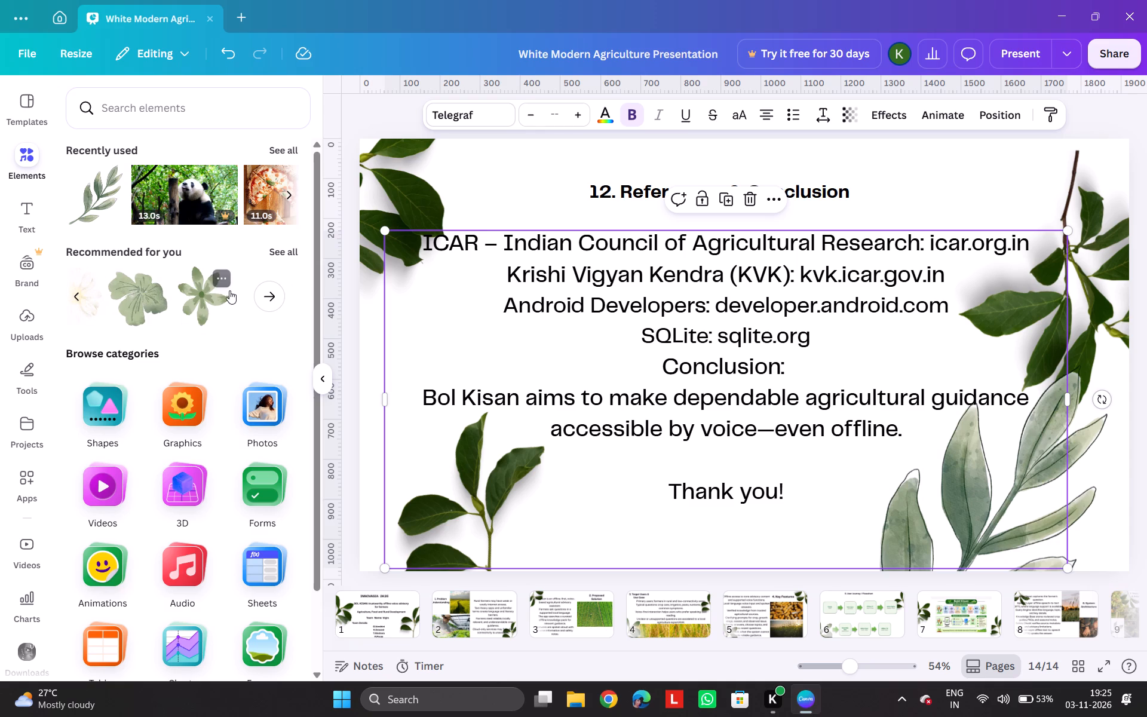
{"action": "scroll", "coordinate": [118, 295], "scroll_direction": "right", "scroll_amount": 3}
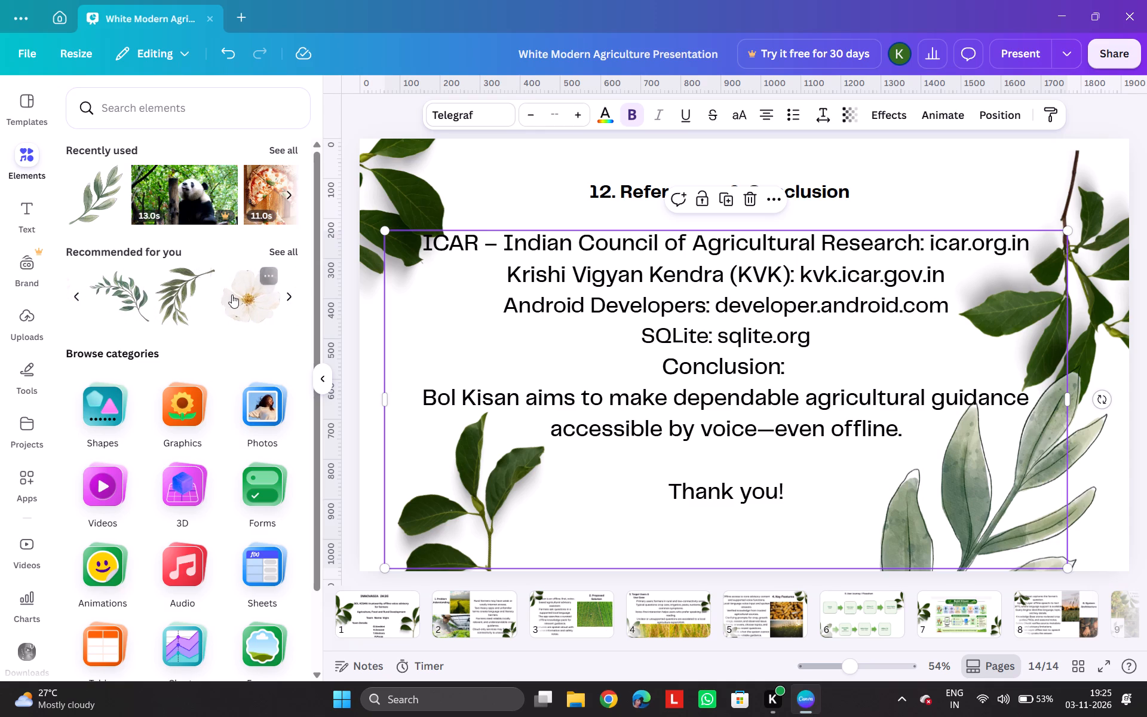
{"action": "left_click", "coordinate": [174, 298]}
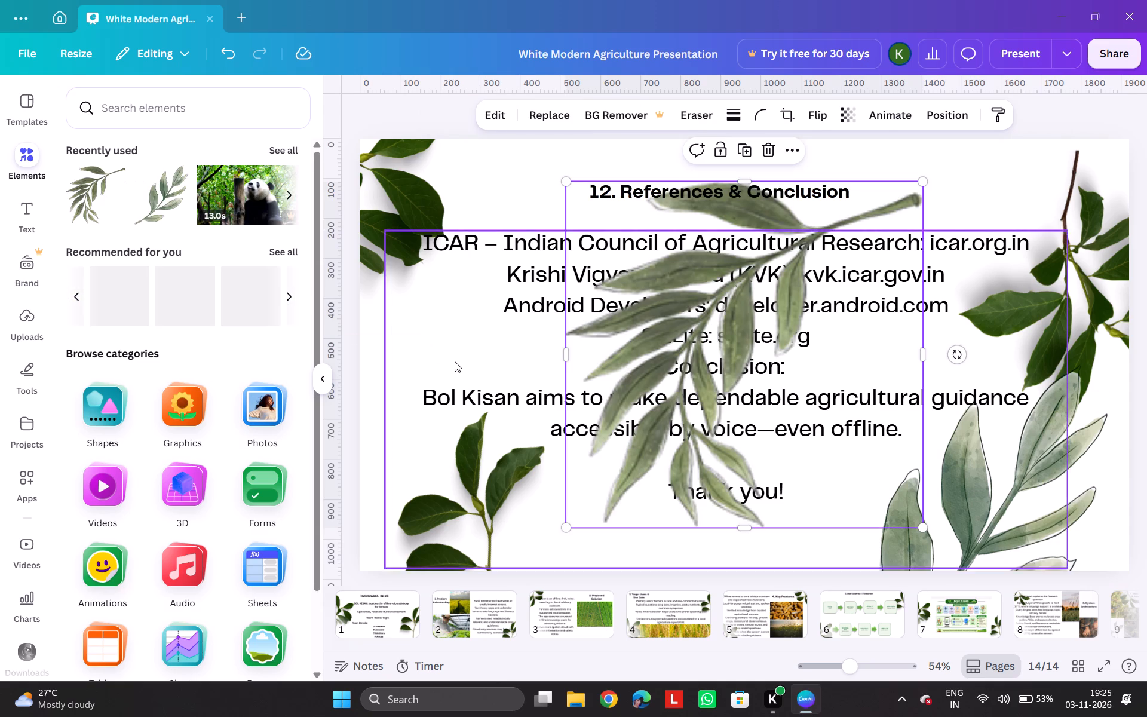
{"action": "left_click_drag", "start_coordinate": [667, 376], "coordinate": [419, 320]}
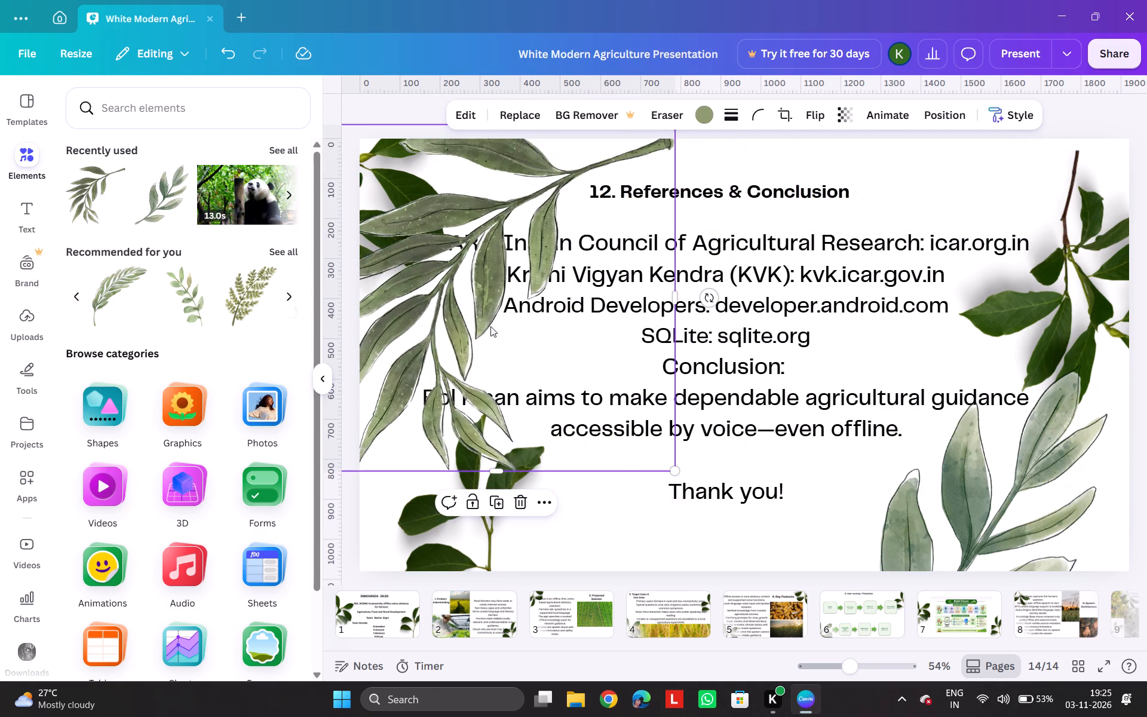
{"action": "left_click_drag", "start_coordinate": [556, 317], "coordinate": [542, 354]}
{"action": "left_click", "coordinate": [542, 354]}
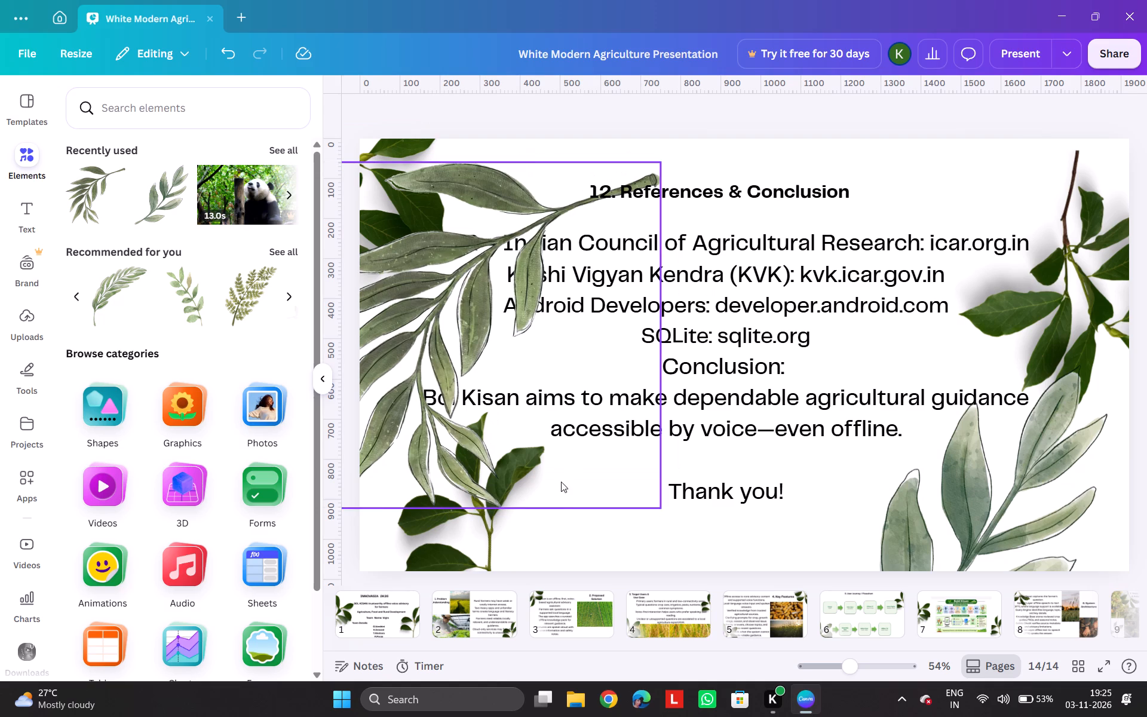
{"action": "left_click", "coordinate": [548, 540]}
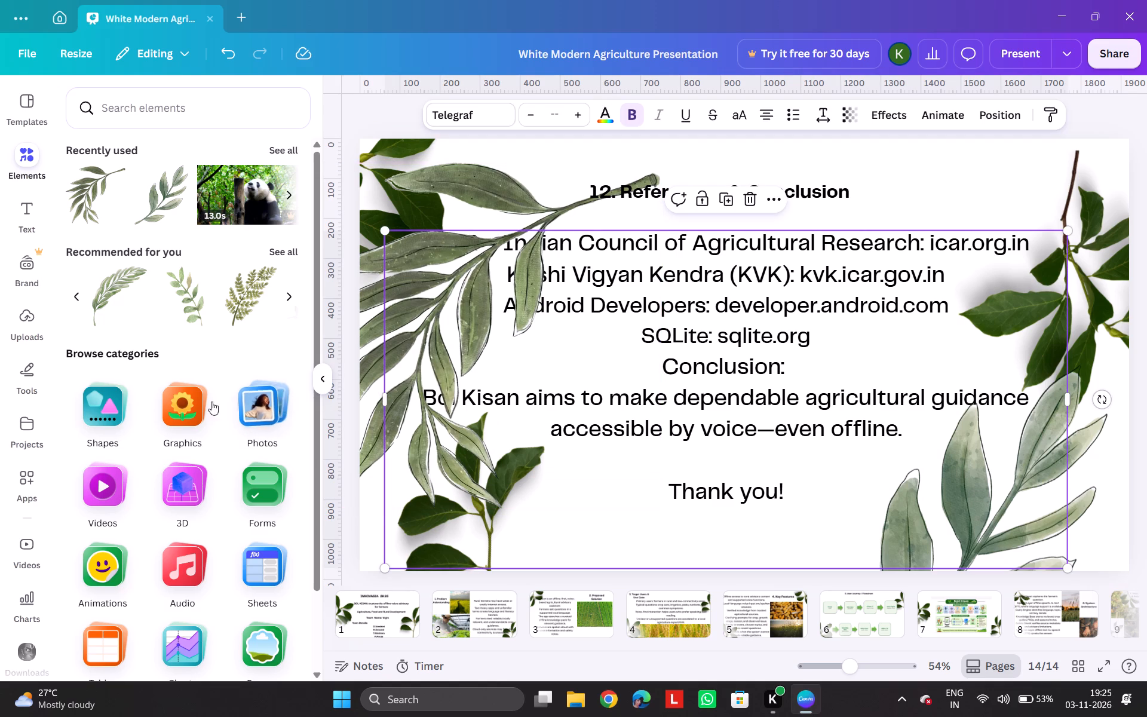
Add the recently used panda video to the References & Conclusion slide and close the presentation.
{"action": "left_click", "coordinate": [249, 201]}
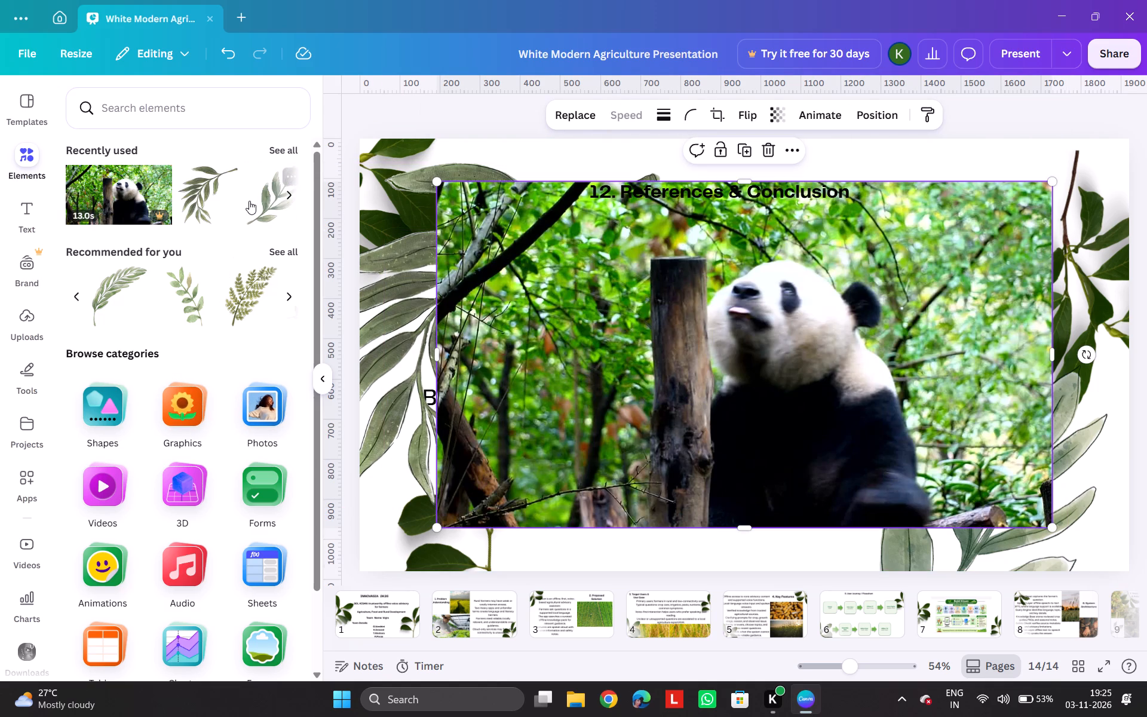
{"action": "scroll", "coordinate": [298, 368], "scroll_direction": "down", "scroll_amount": 4}
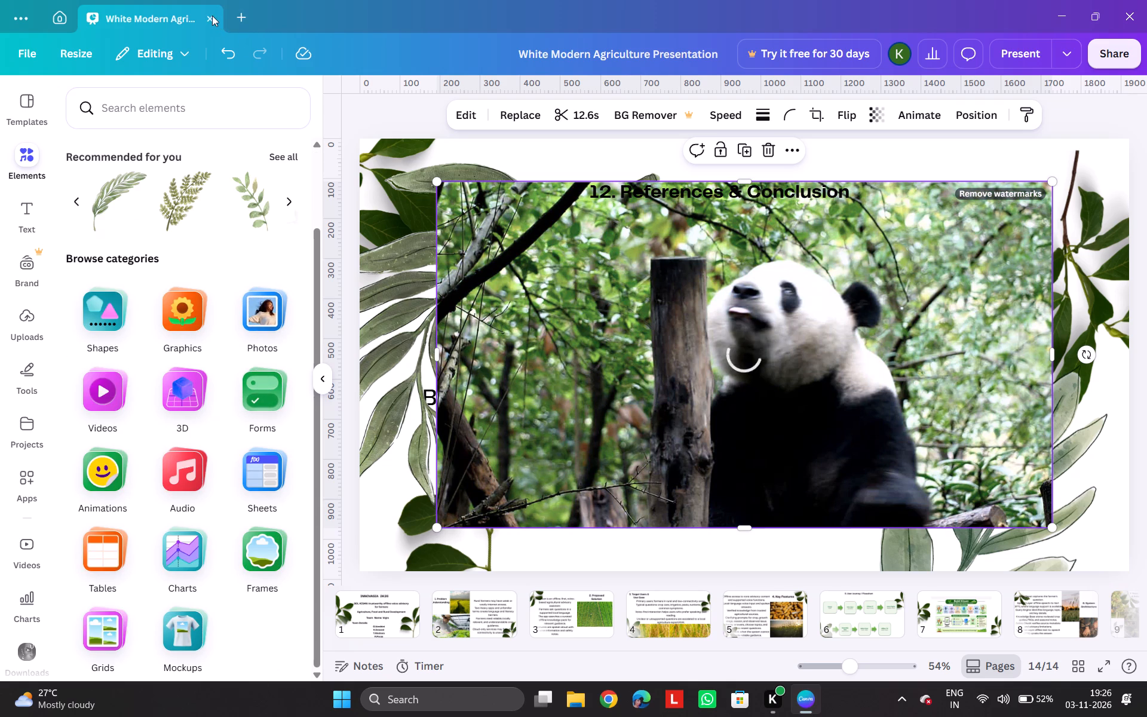
{"action": "left_click", "coordinate": [211, 15]}
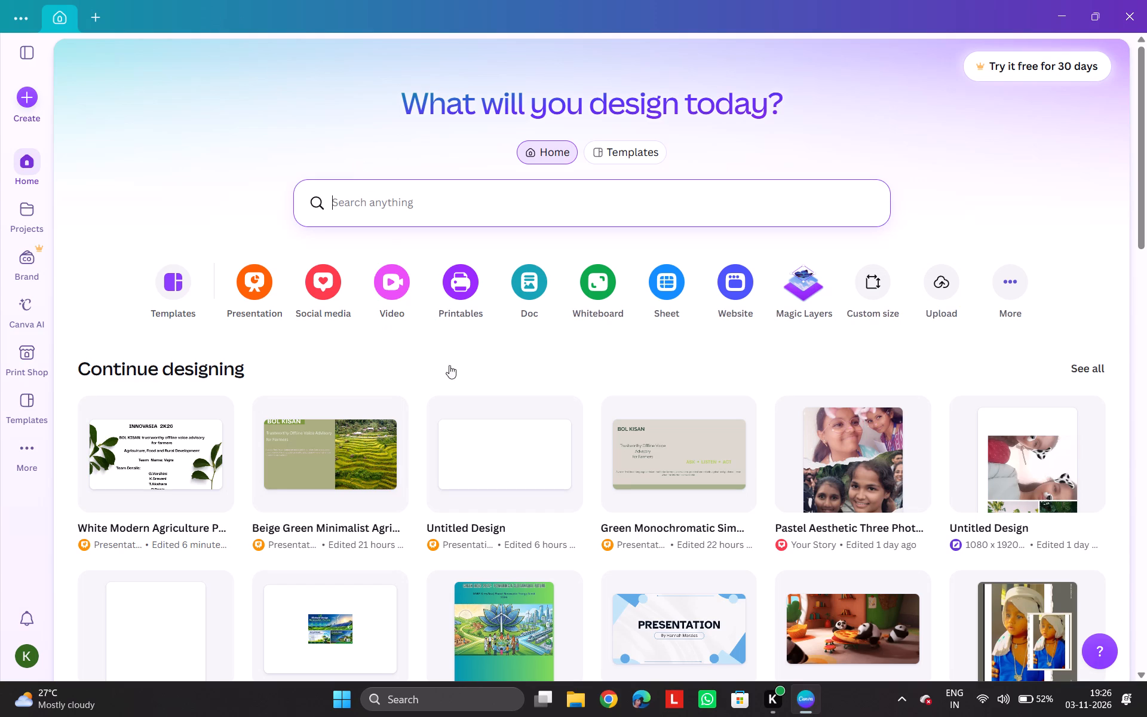
Reopen the White Modern Agriculture Presentation, look through its page thumbnails up to page 14, and close it.
{"action": "scroll", "coordinate": [454, 379], "scroll_direction": "down", "scroll_amount": 2}
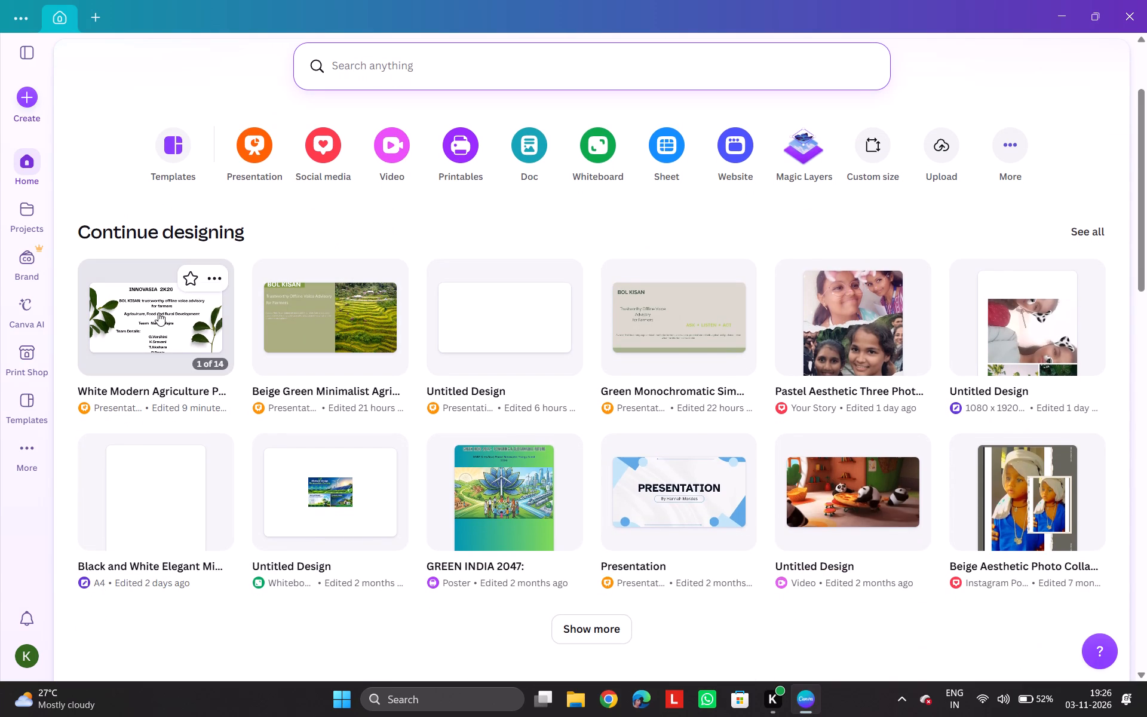
{"action": "left_click", "coordinate": [158, 312]}
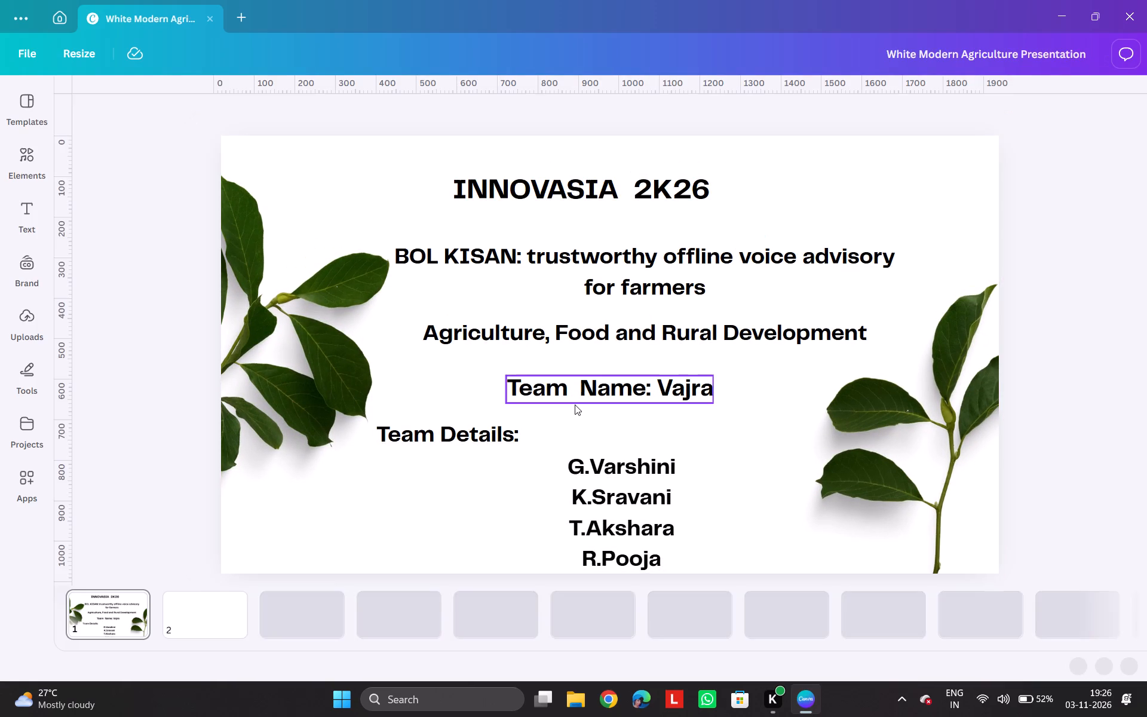
{"action": "scroll", "coordinate": [516, 615], "scroll_direction": "left", "scroll_amount": 3}
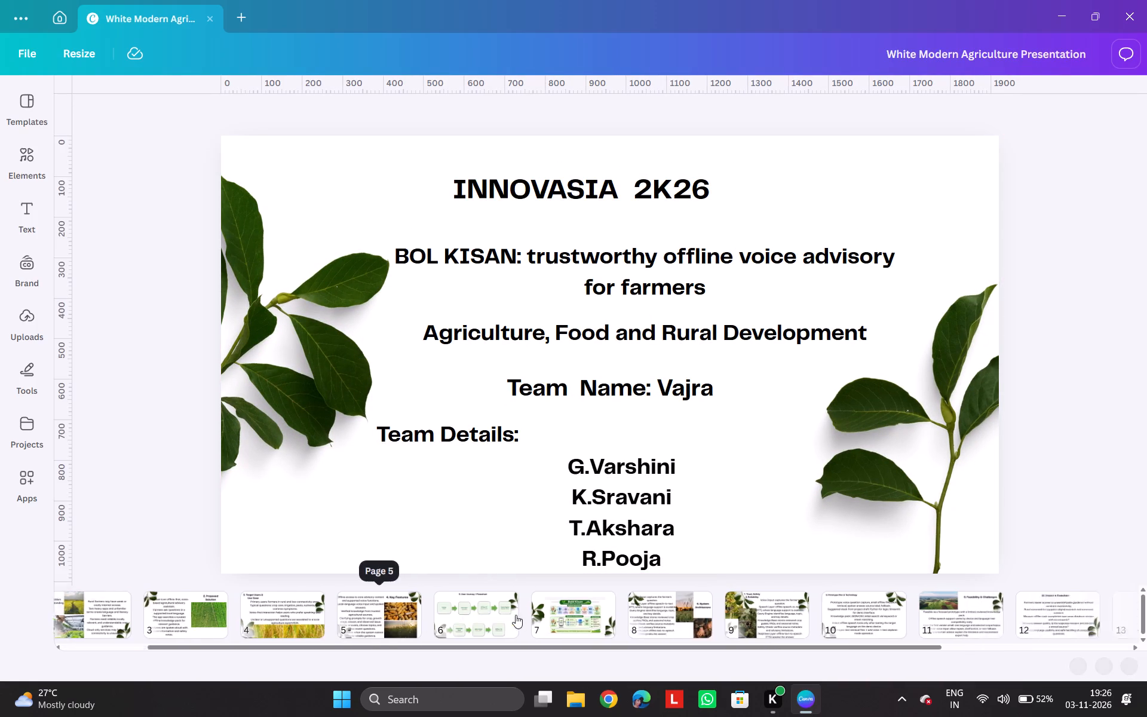
{"action": "scroll", "coordinate": [516, 615], "scroll_direction": "left", "scroll_amount": 4}
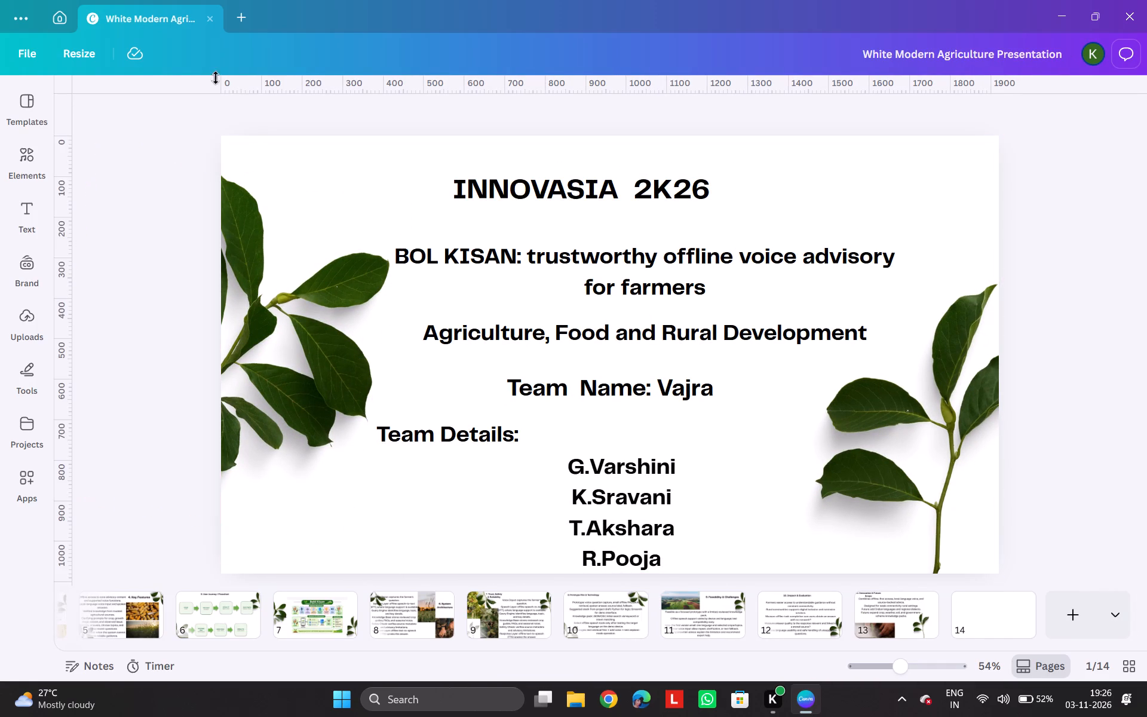
{"action": "left_click", "coordinate": [212, 16]}
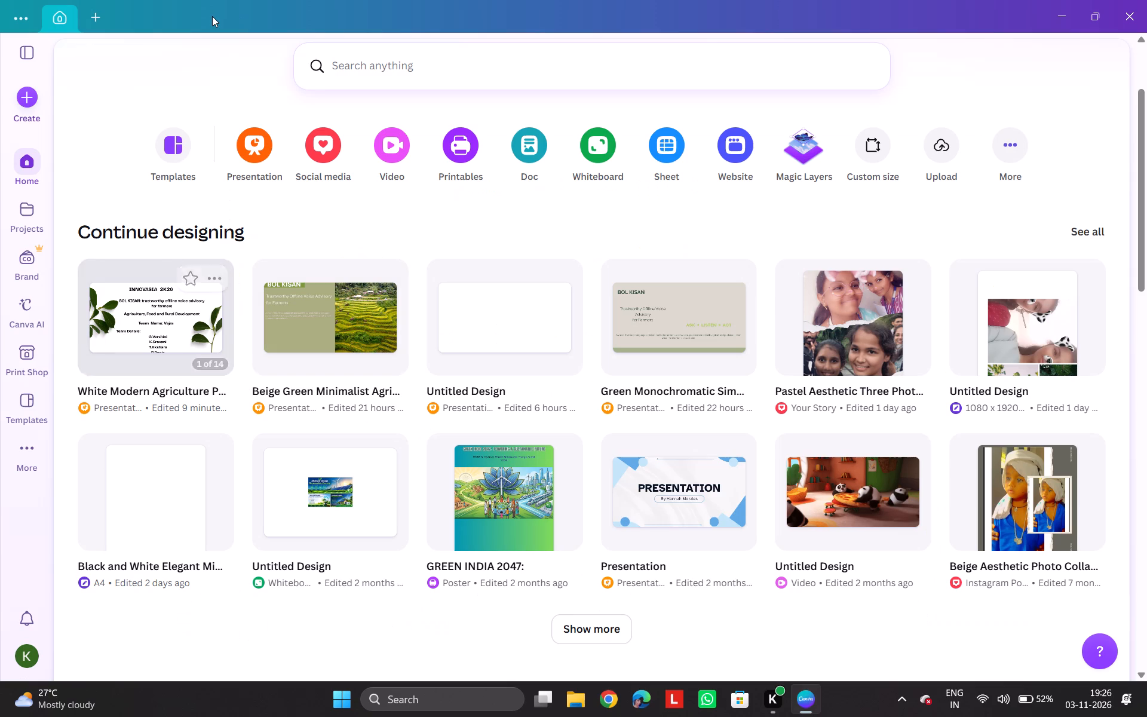
Look through the recent designs, suggested templates and template categories on the home page.
{"action": "scroll", "coordinate": [395, 405], "scroll_direction": "down", "scroll_amount": 3}
{"action": "scroll", "coordinate": [395, 405], "scroll_direction": "up", "scroll_amount": 4}
{"action": "scroll", "coordinate": [395, 405], "scroll_direction": "down", "scroll_amount": 8}
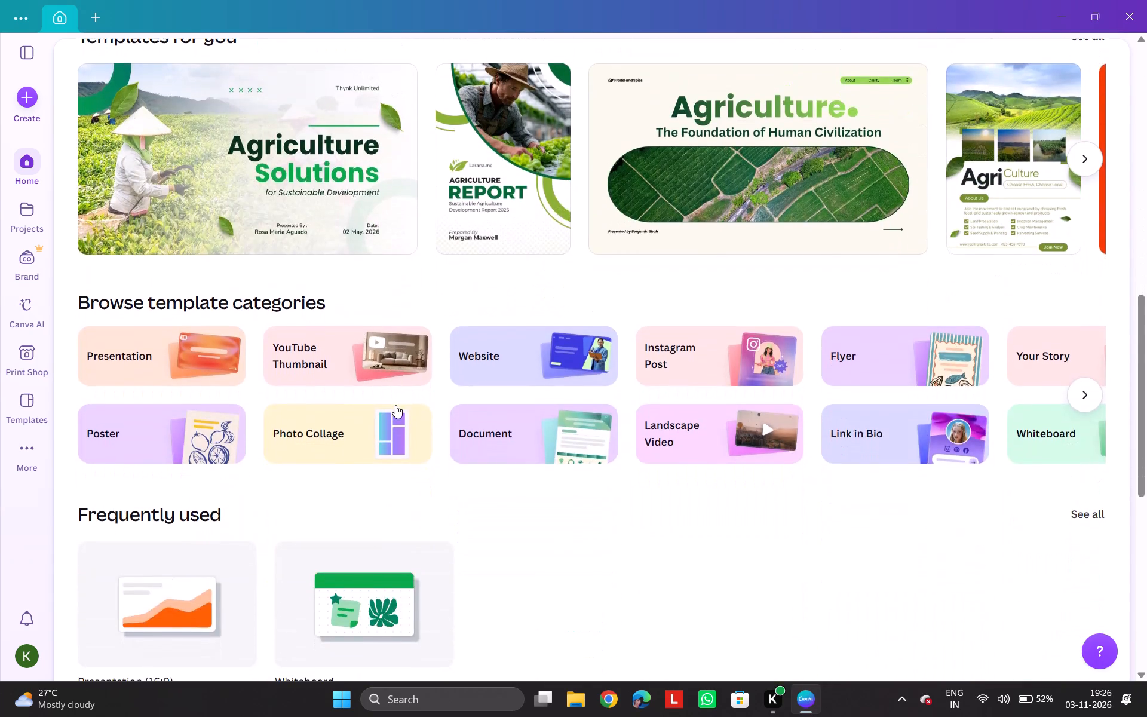
{"action": "scroll", "coordinate": [395, 405], "scroll_direction": "down", "scroll_amount": 3}
{"action": "scroll", "coordinate": [395, 405], "scroll_direction": "up", "scroll_amount": 5}
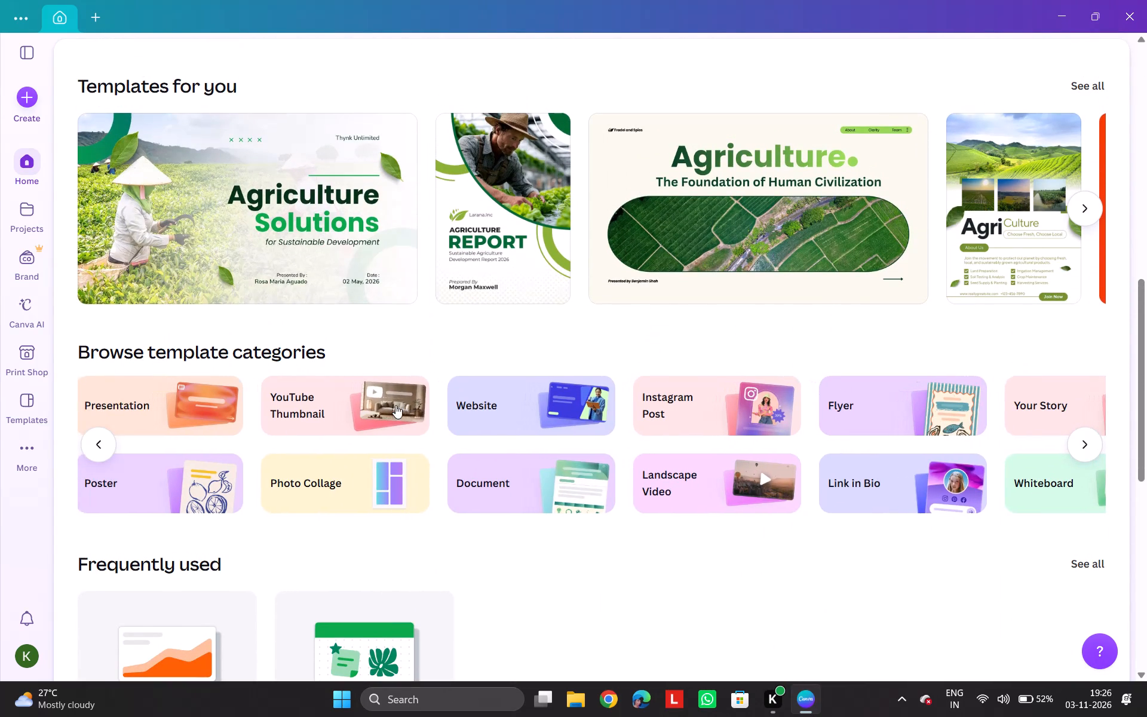
{"action": "scroll", "coordinate": [734, 516], "scroll_direction": "up", "scroll_amount": 3}
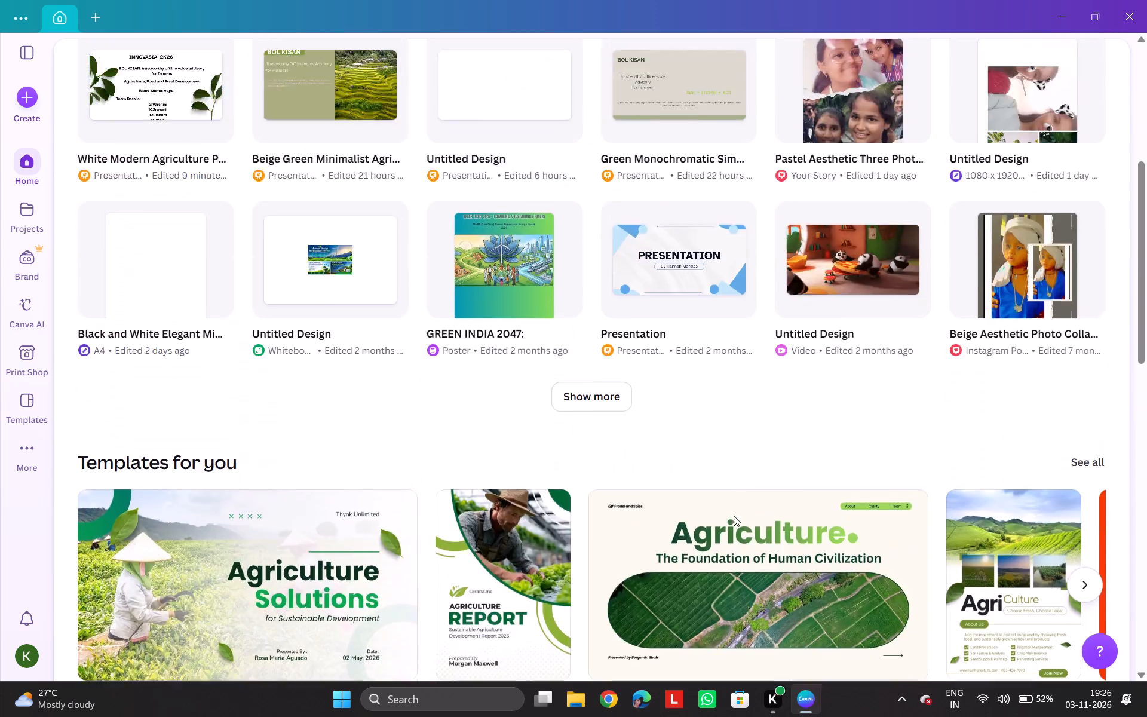
{"action": "scroll", "coordinate": [734, 516], "scroll_direction": "up", "scroll_amount": 2}
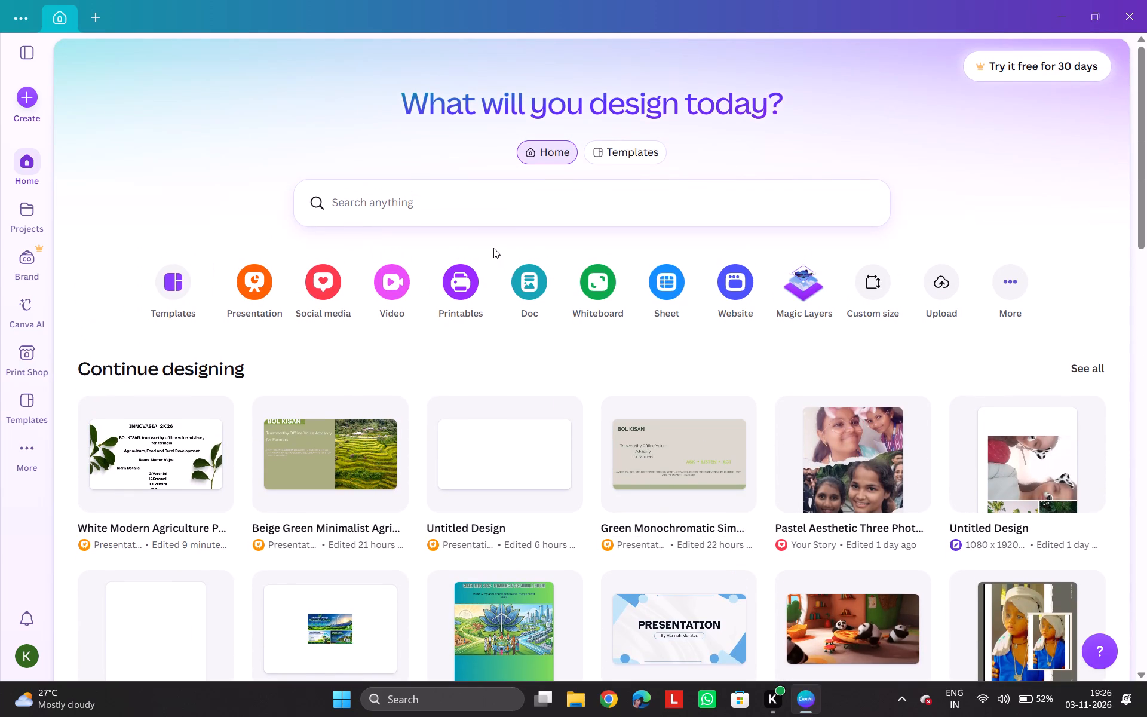
Search the home page for "templets for java pbl in white".
{"action": "left_click", "coordinate": [425, 195]}
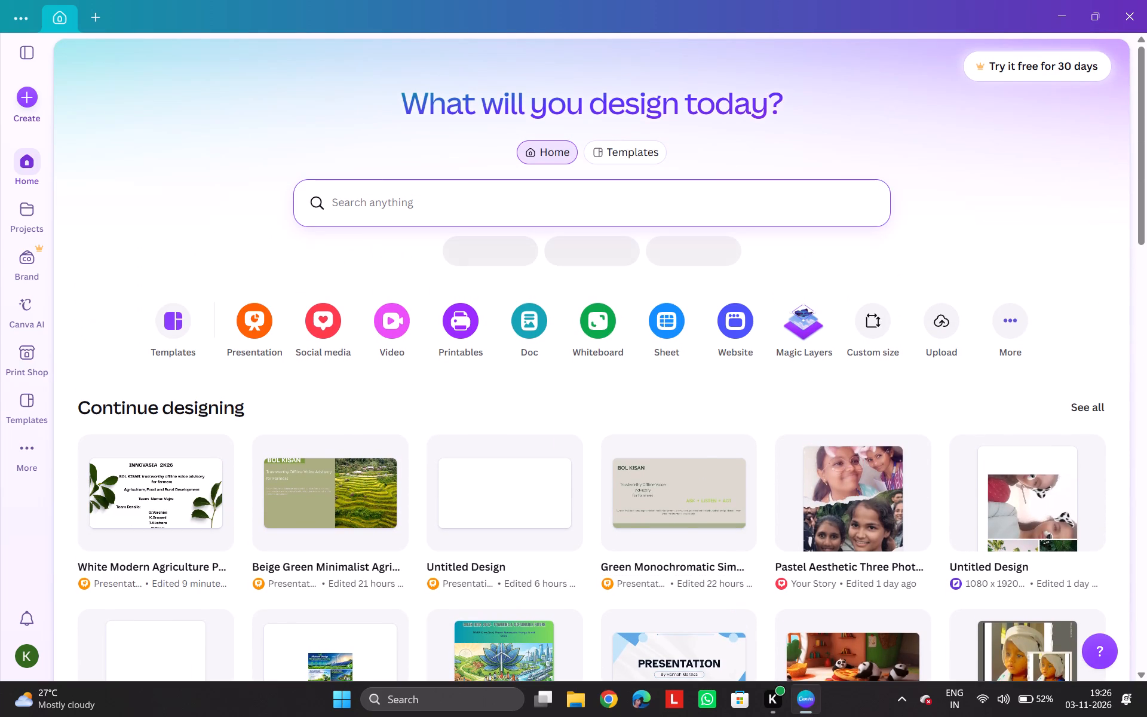
{"action": "type", "text": "templets for java"}
{"action": "key", "text": "space"}
{"action": "key", "text": "p"}
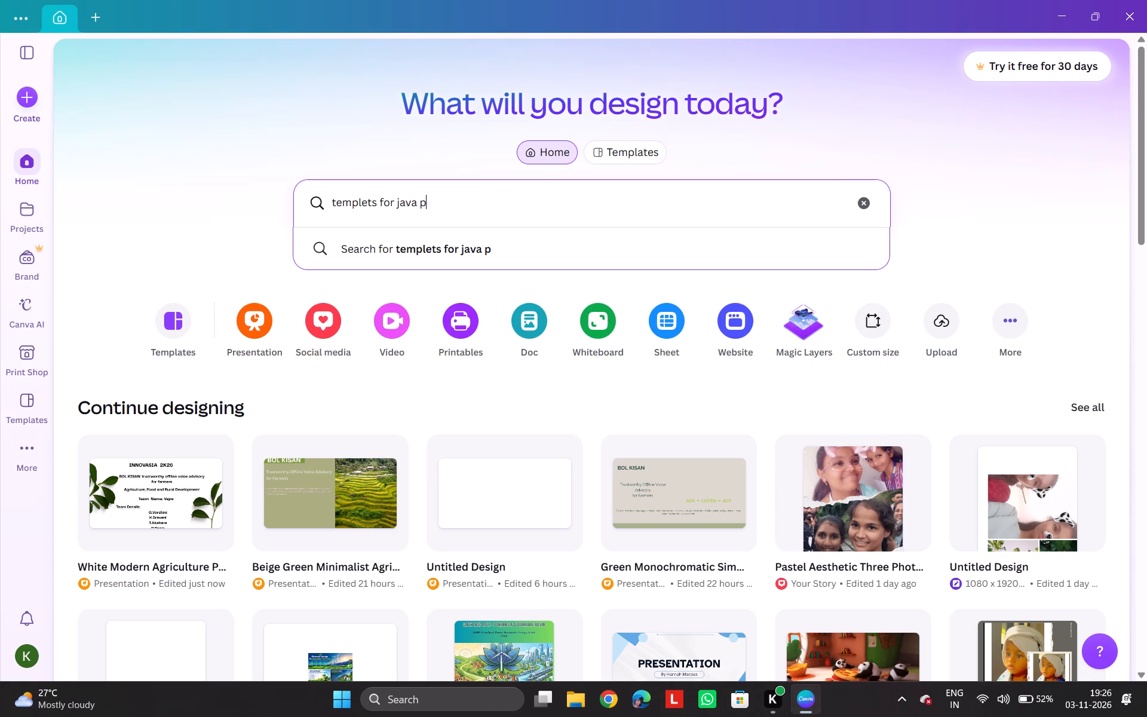
{"action": "type", "text": "bl in white"}
{"action": "key", "text": "Return"}
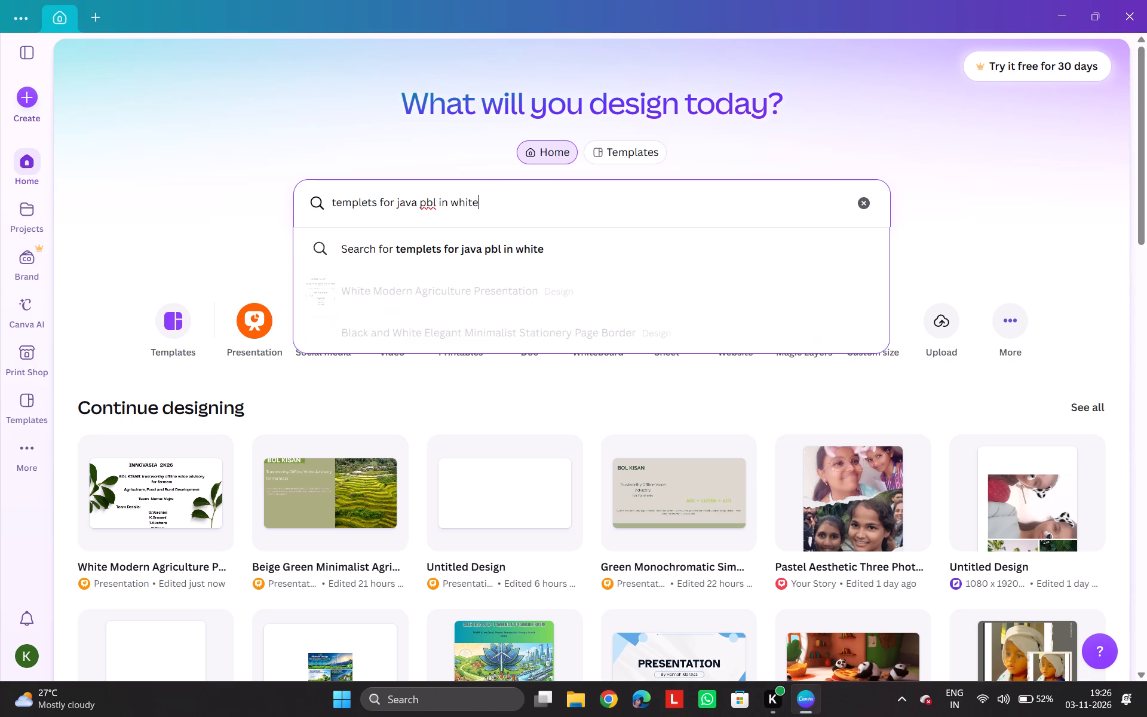